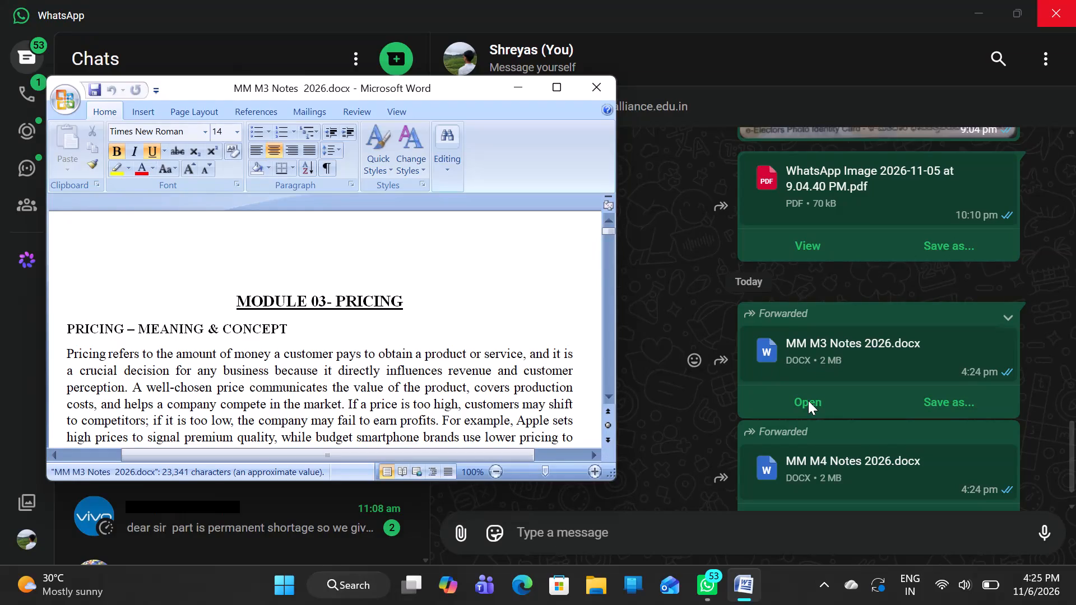
# Maximize the MM M3 Notes document and look through its opening sections on pricing, objectives and pricing policies.
pyautogui.click(560, 80)
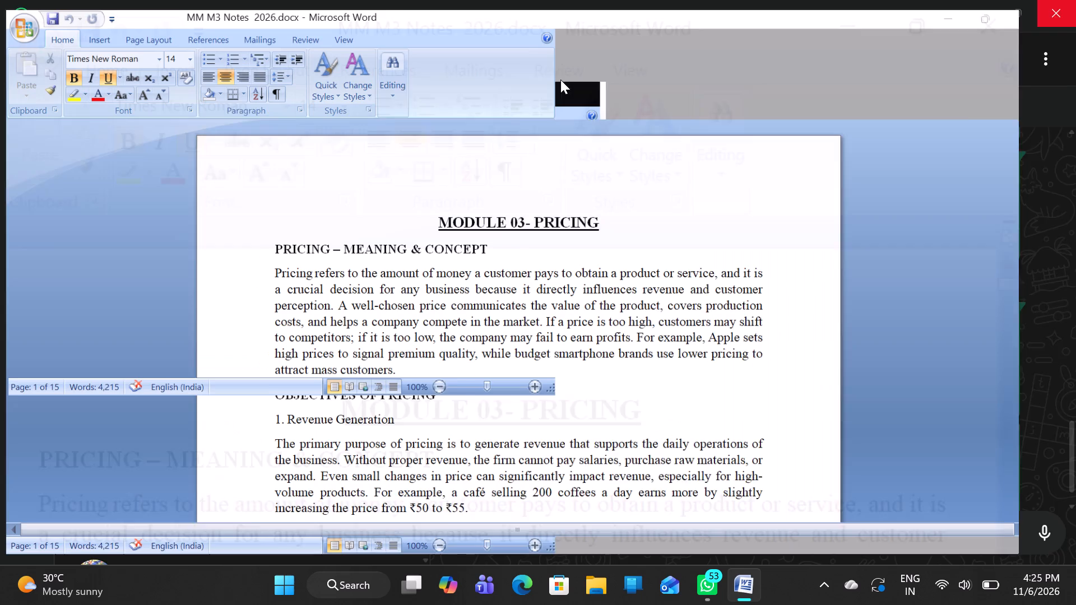
pyautogui.scroll(-3, 486, 346)
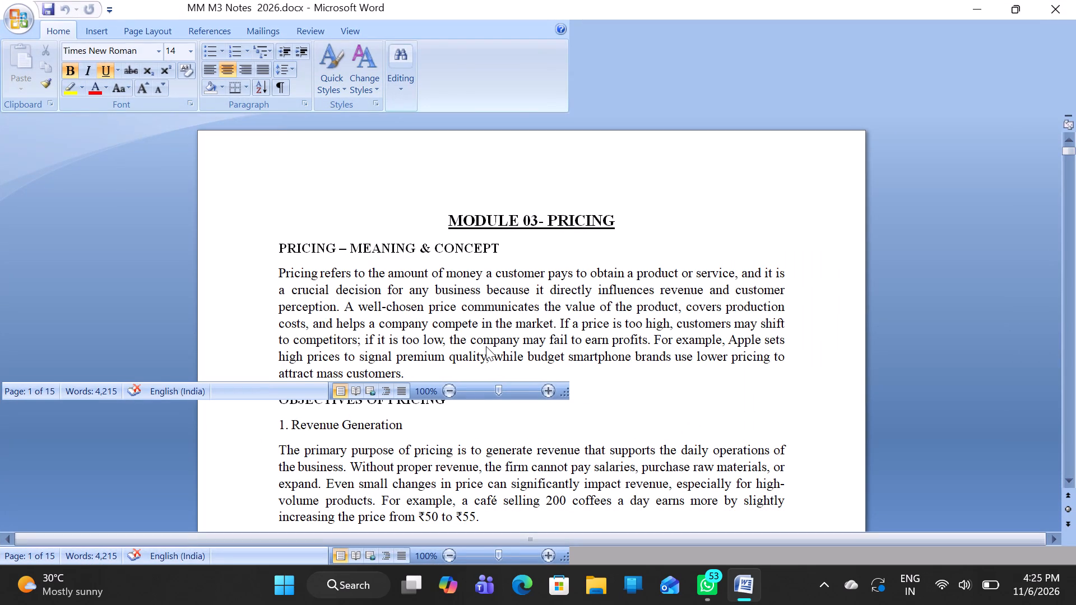
pyautogui.scroll(-6, 486, 346)
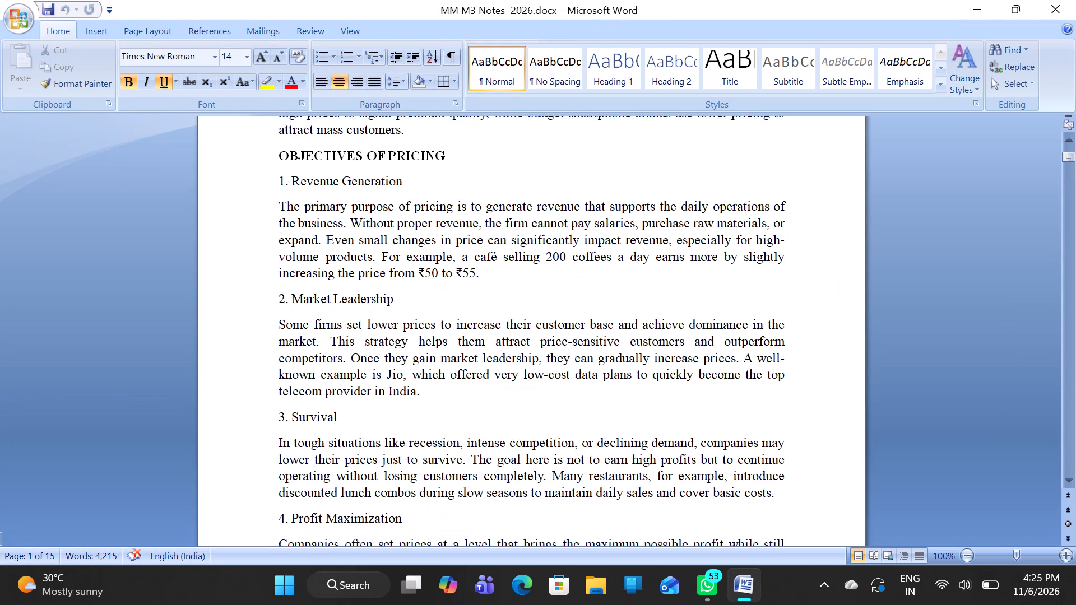
pyautogui.scroll(-1, 486, 346)
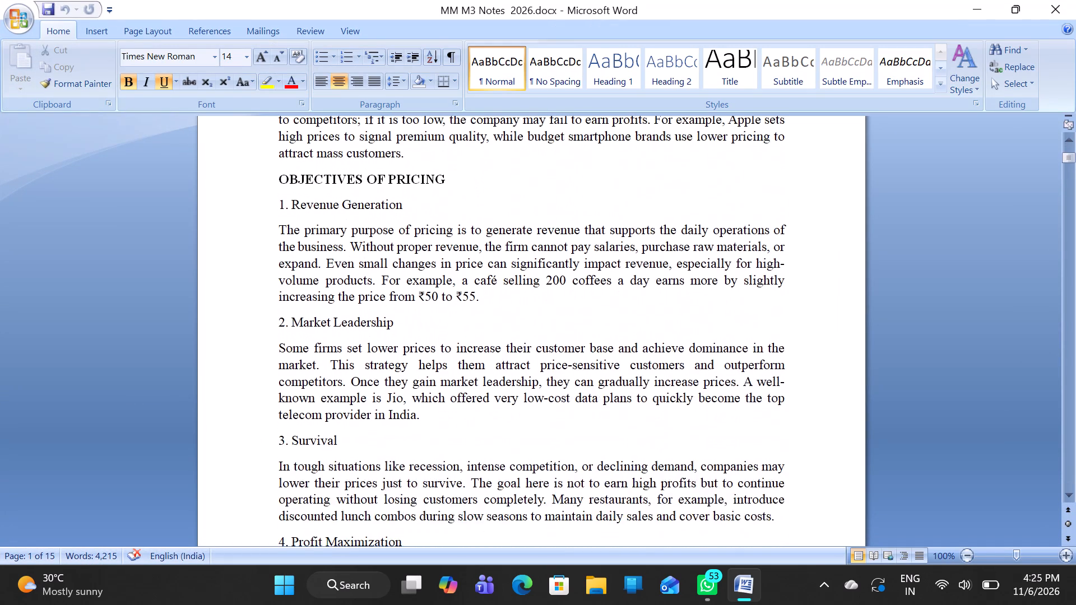
pyautogui.scroll(-2, 486, 346)
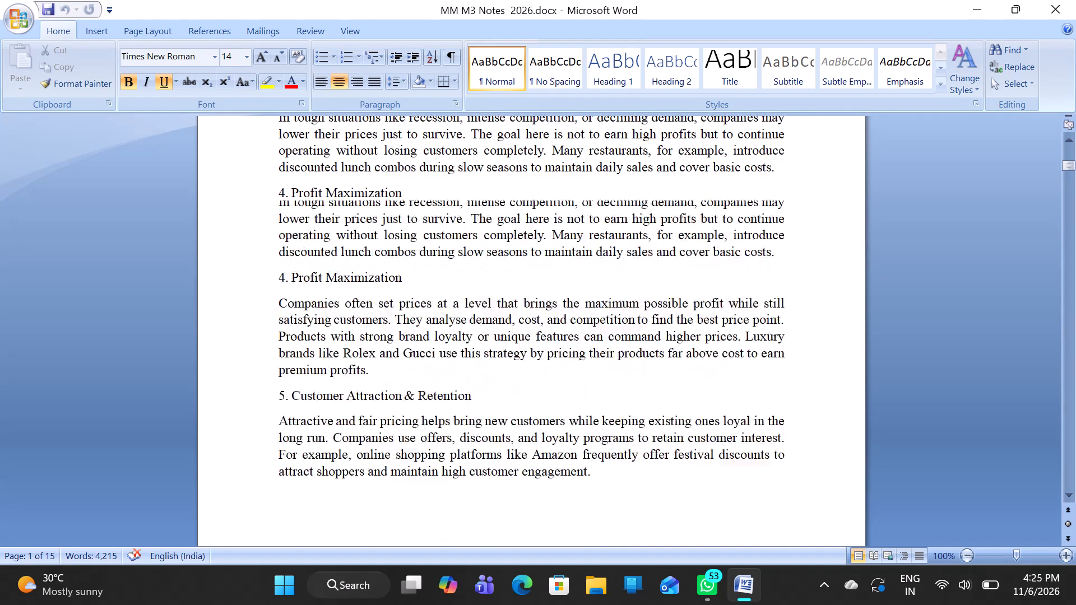
pyautogui.scroll(-1, 486, 346)
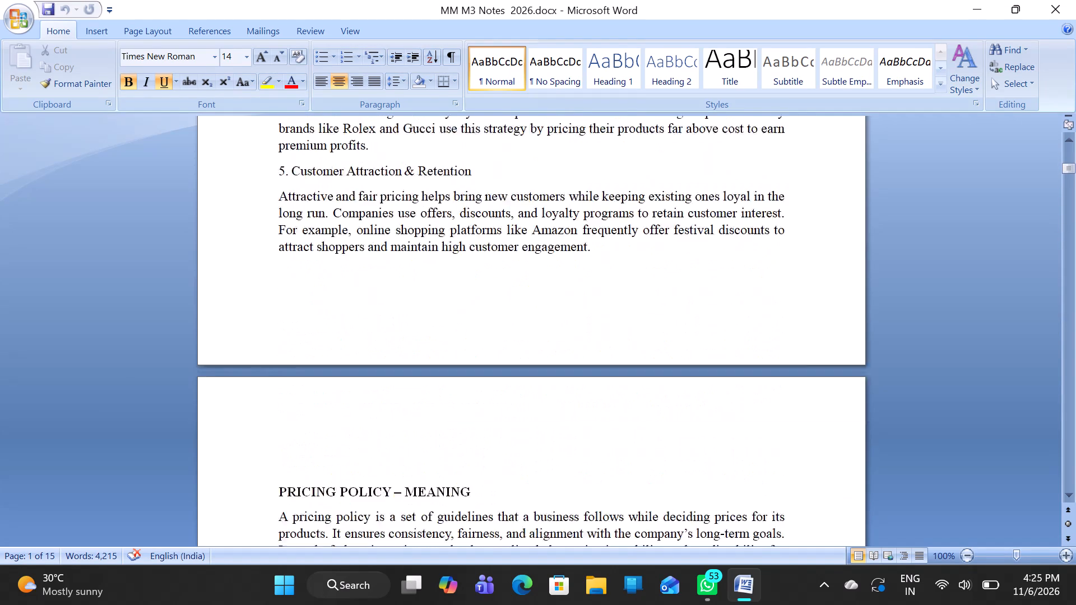
pyautogui.scroll(-1, 486, 346)
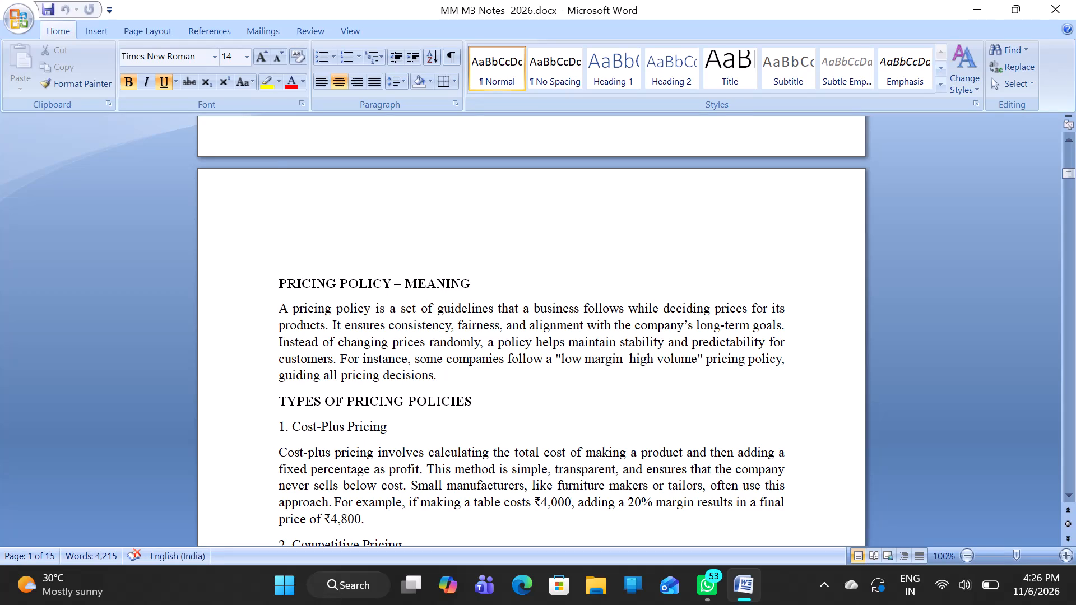
pyautogui.scroll(9, 486, 346)
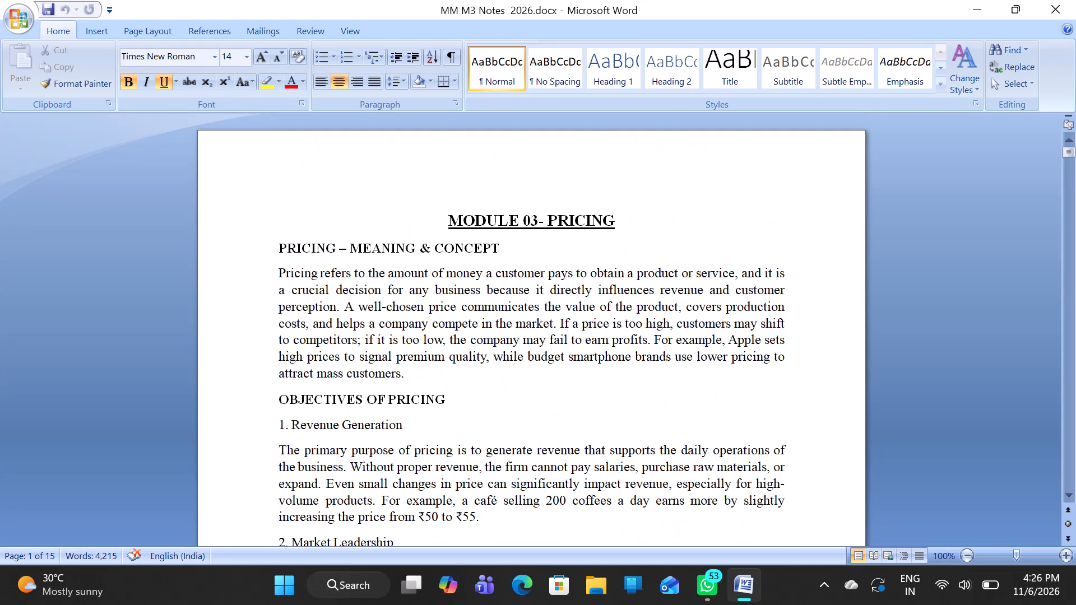
pyautogui.scroll(-1, 486, 346)
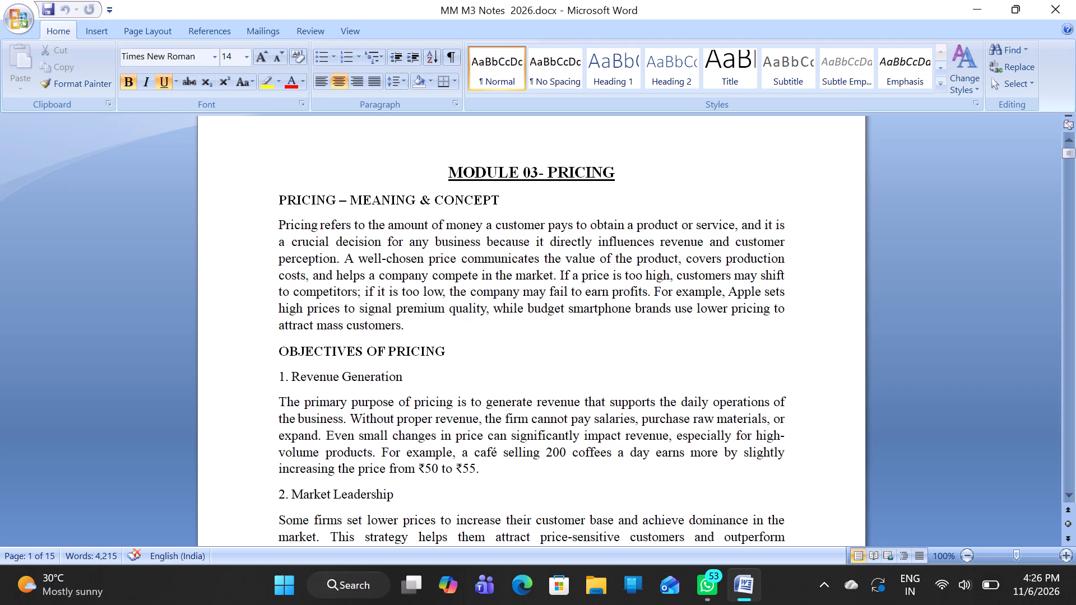
# Copy the whole OBJECTIVES OF PRICING section, from its heading through the end of point 5, Customer Attraction & Retention.
pyautogui.moveTo(280, 349); pyautogui.dragTo(321, 360)
pyautogui.scroll(-2, 321, 360)
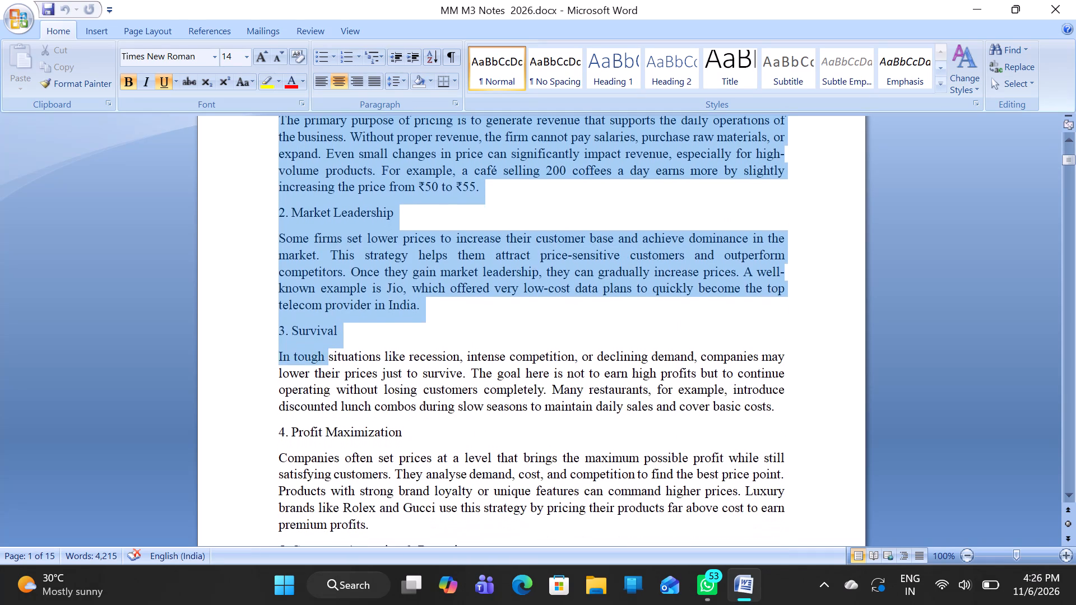
pyautogui.scroll(-2, 321, 360)
pyautogui.moveTo(321, 360); pyautogui.dragTo(574, 327)
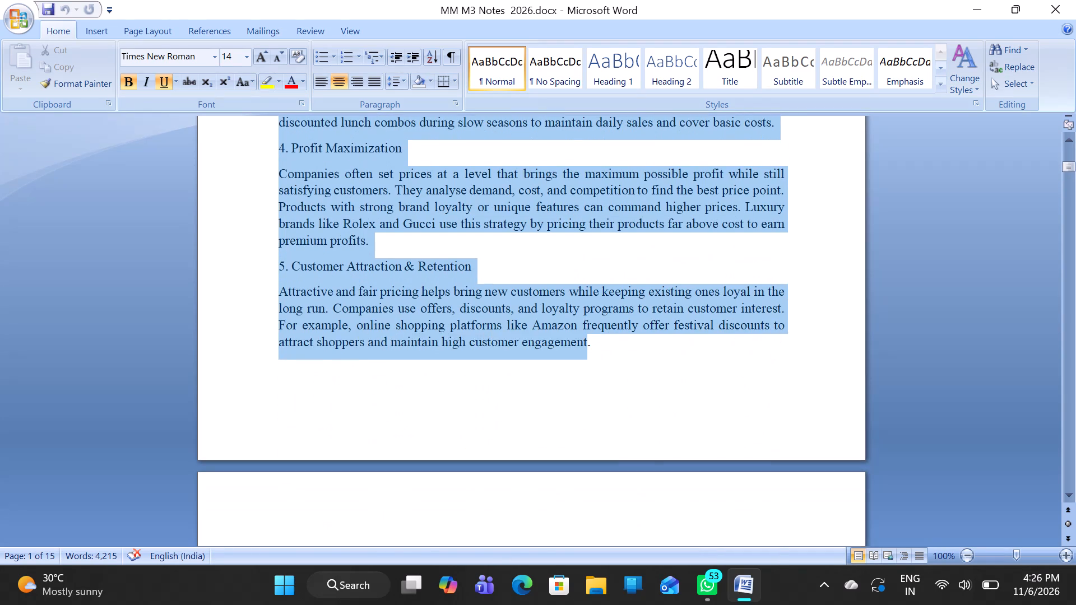
pyautogui.moveTo(574, 327); pyautogui.dragTo(609, 343)
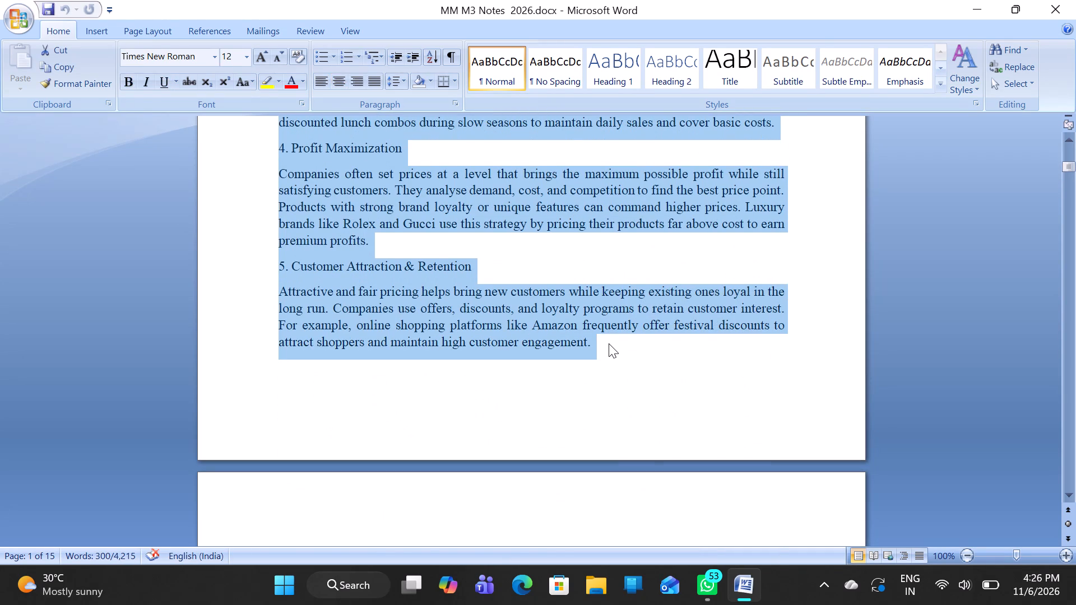
pyautogui.hotkey('ctrl', 'c')
pyautogui.click(622, 398)
pyautogui.scroll(-2, 622, 398)
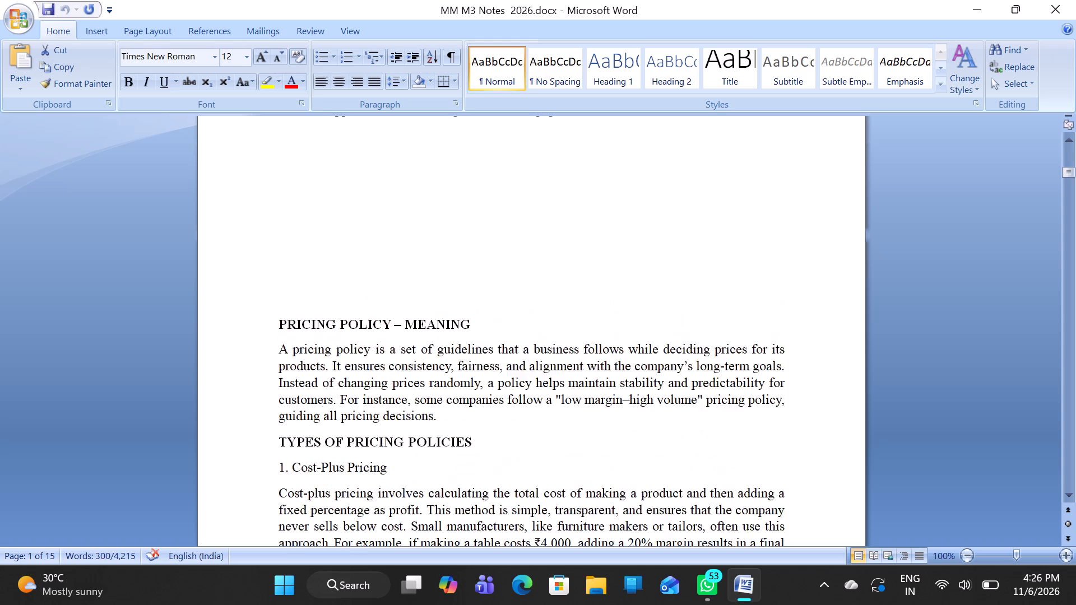
pyautogui.scroll(-2, 622, 398)
# Launch Word with a new blank document and maximize its window.
pyautogui.write('wor')
pyautogui.press('Return')
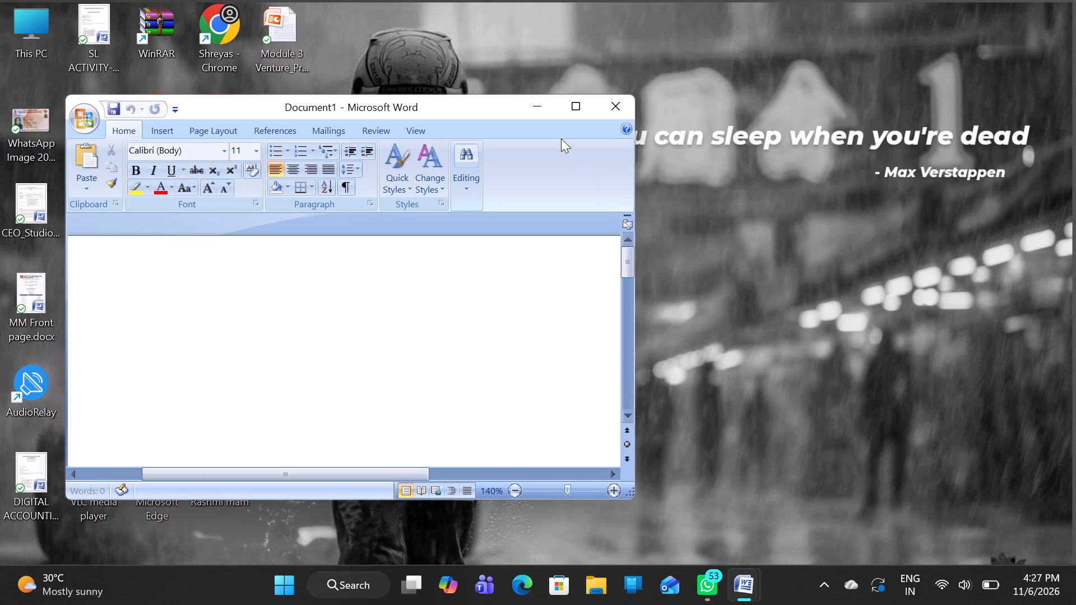
pyautogui.click(573, 99)
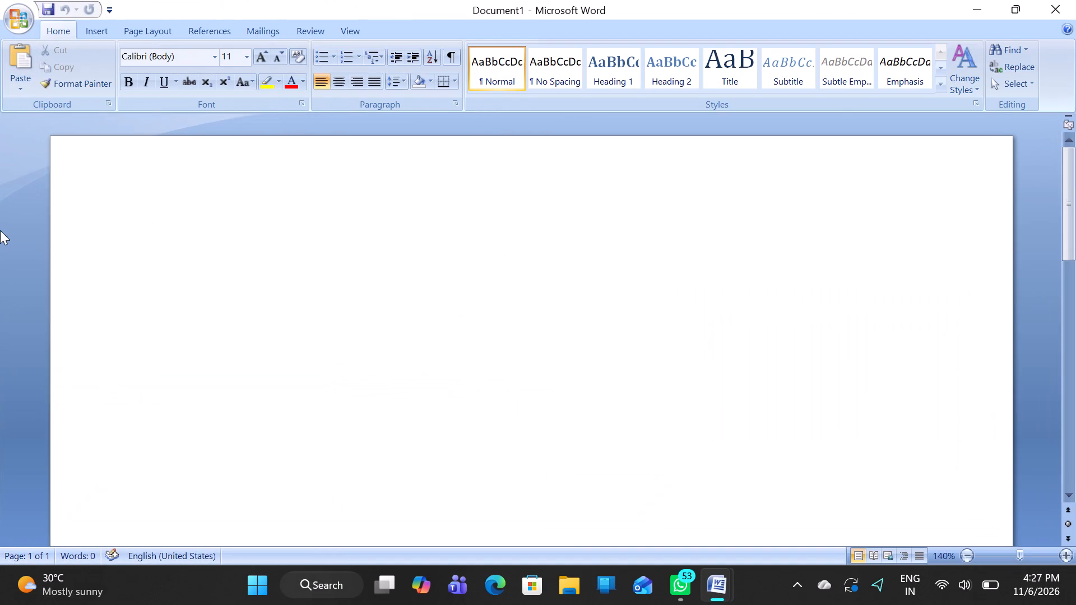
# Add a 3 pt thick-and-thin line box border around the pages of the whole document.
pyautogui.click(265, 29)
pyautogui.click(227, 30)
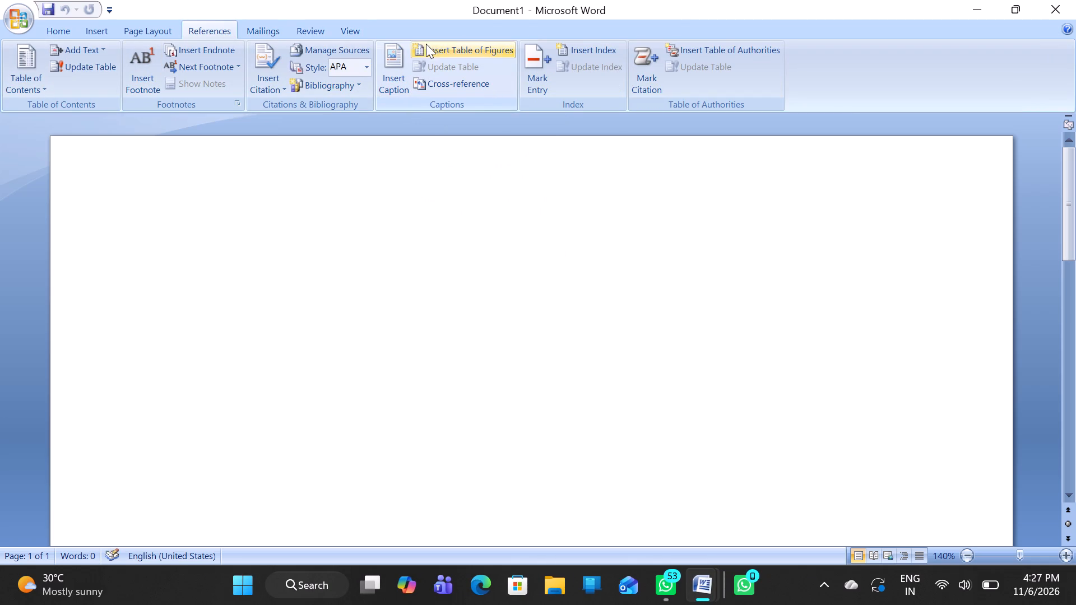
pyautogui.click(160, 27)
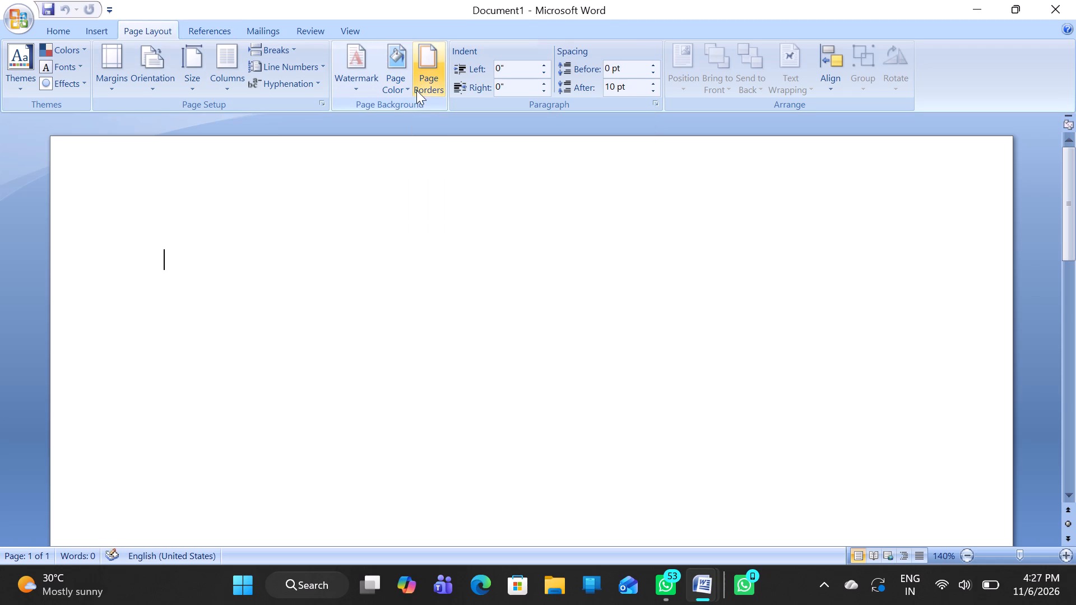
pyautogui.click(432, 94)
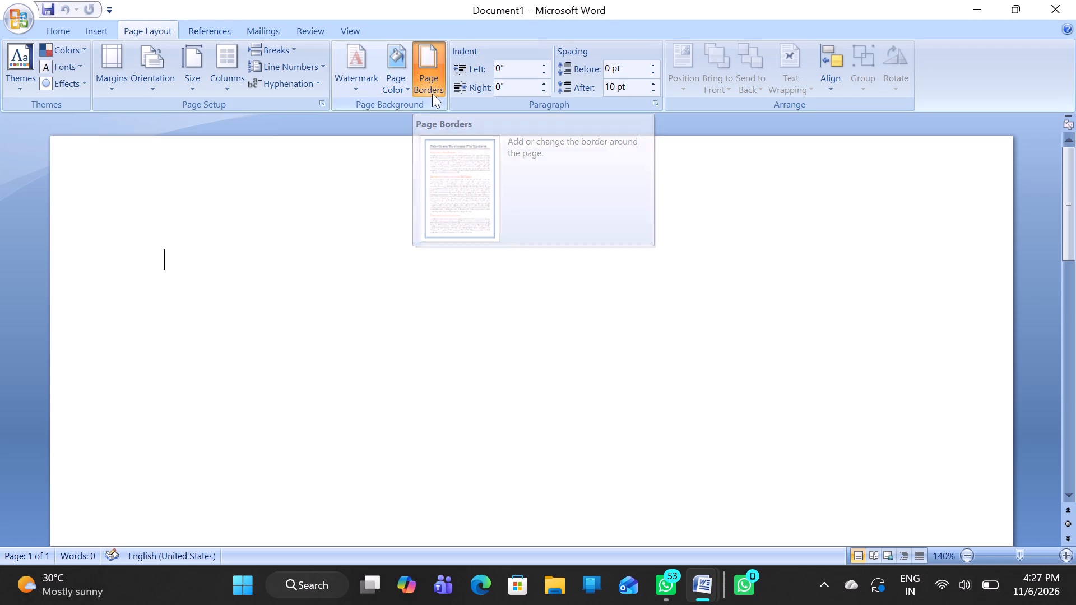
pyautogui.scroll(-1, 451, 206)
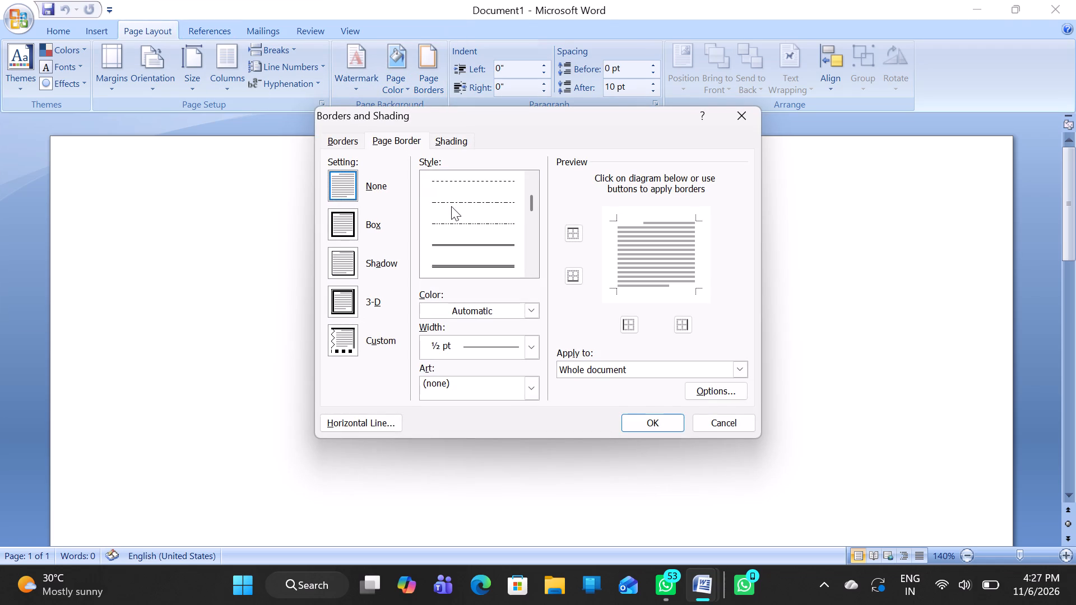
pyautogui.scroll(-2, 451, 206)
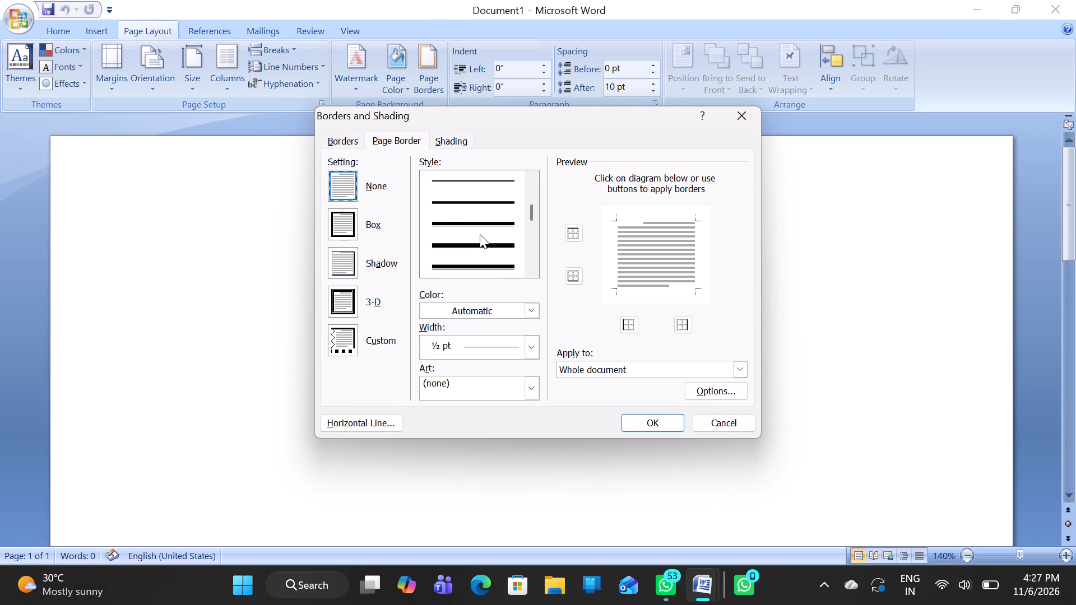
pyautogui.click(489, 213)
pyautogui.click(491, 224)
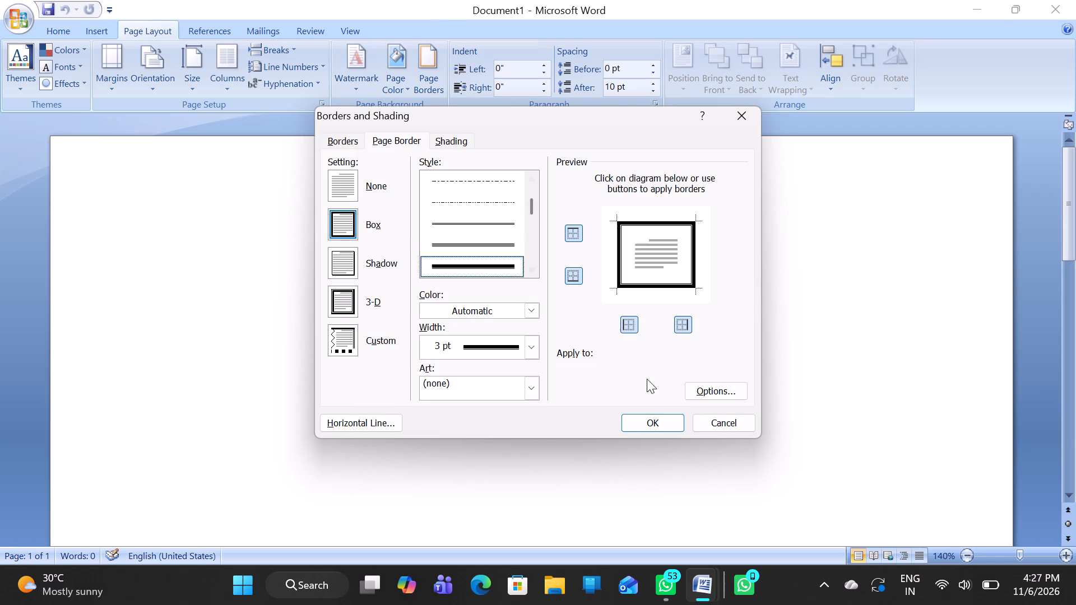
pyautogui.click(655, 415)
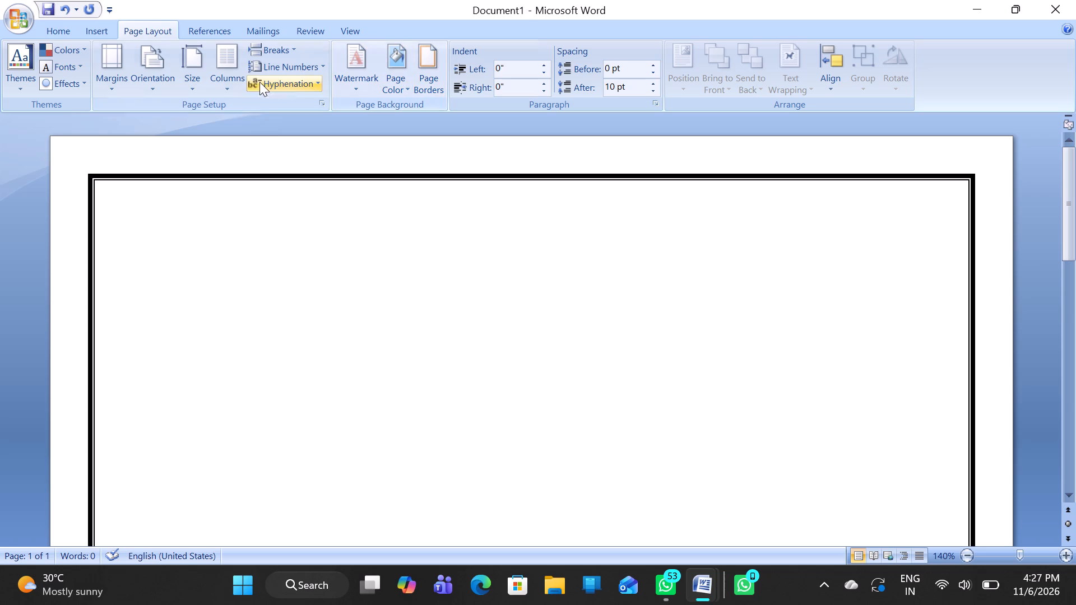
# Set the new document's paper size to Legal, 8.5" x 14".
pyautogui.click(193, 82)
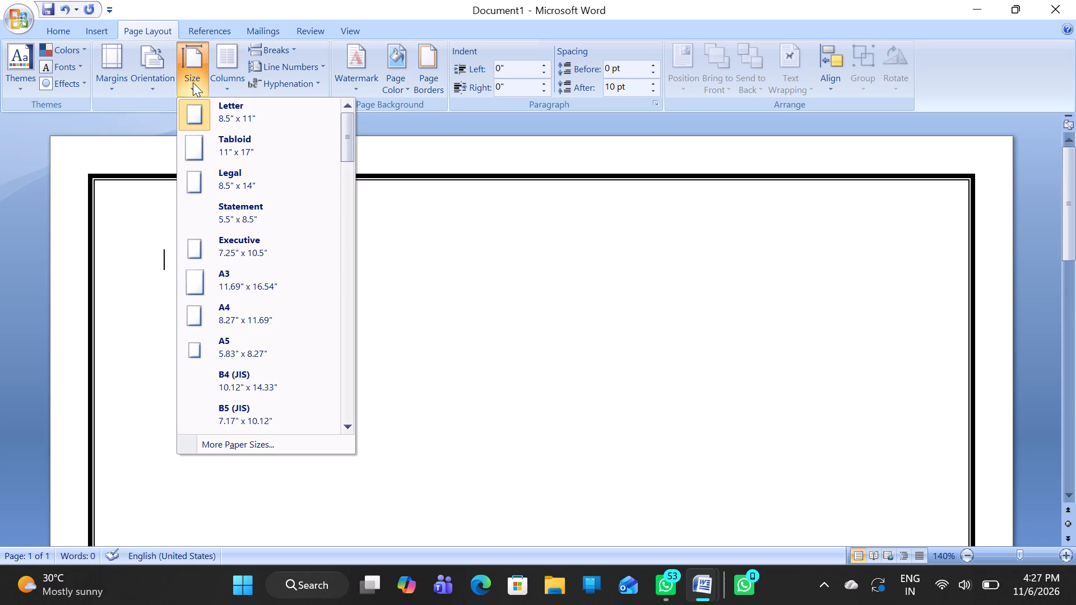
pyautogui.click(221, 197)
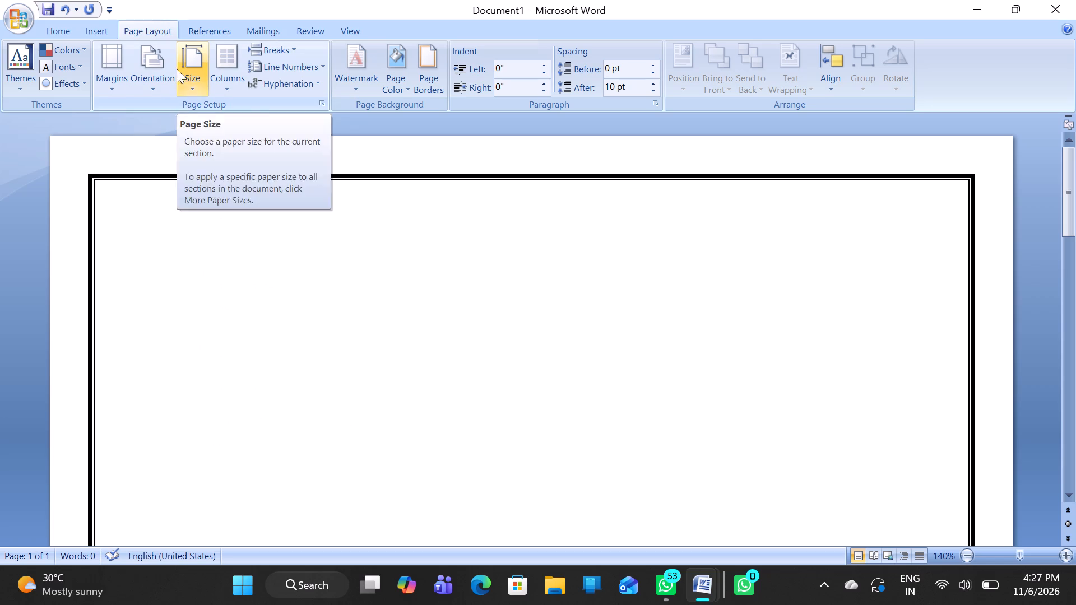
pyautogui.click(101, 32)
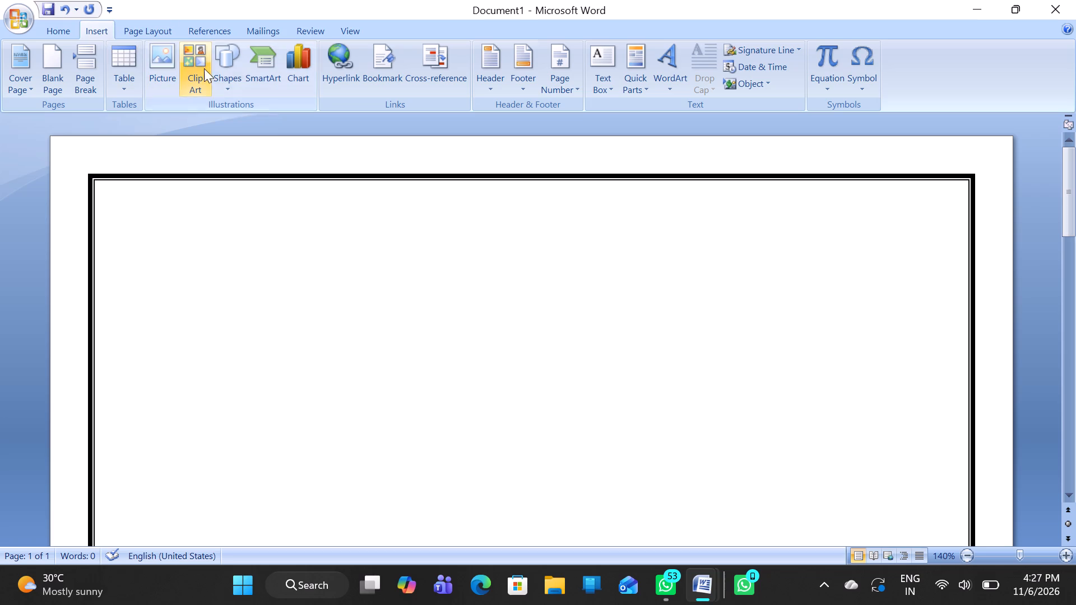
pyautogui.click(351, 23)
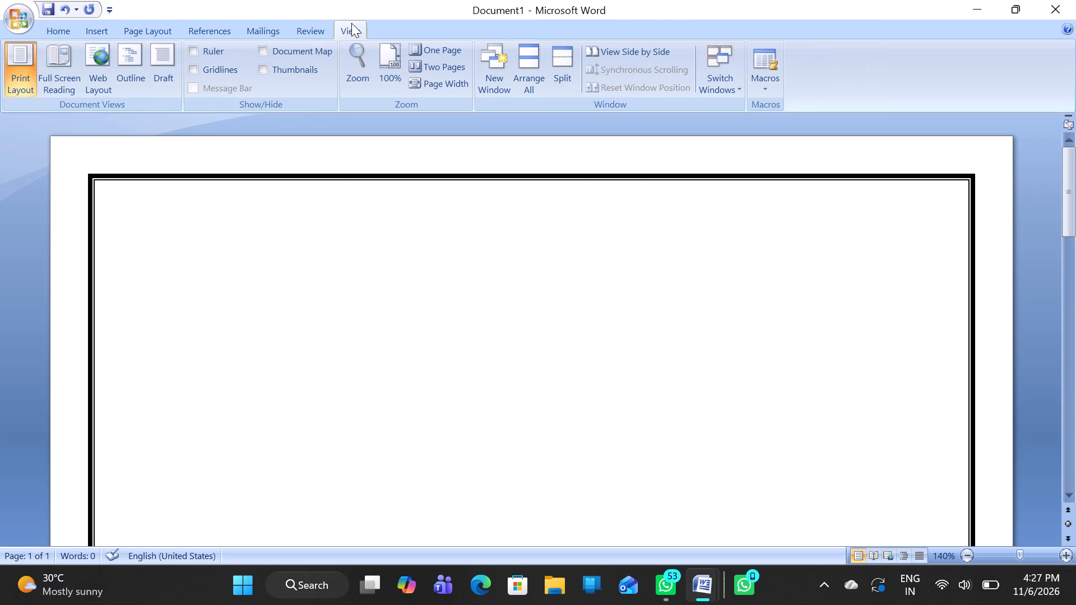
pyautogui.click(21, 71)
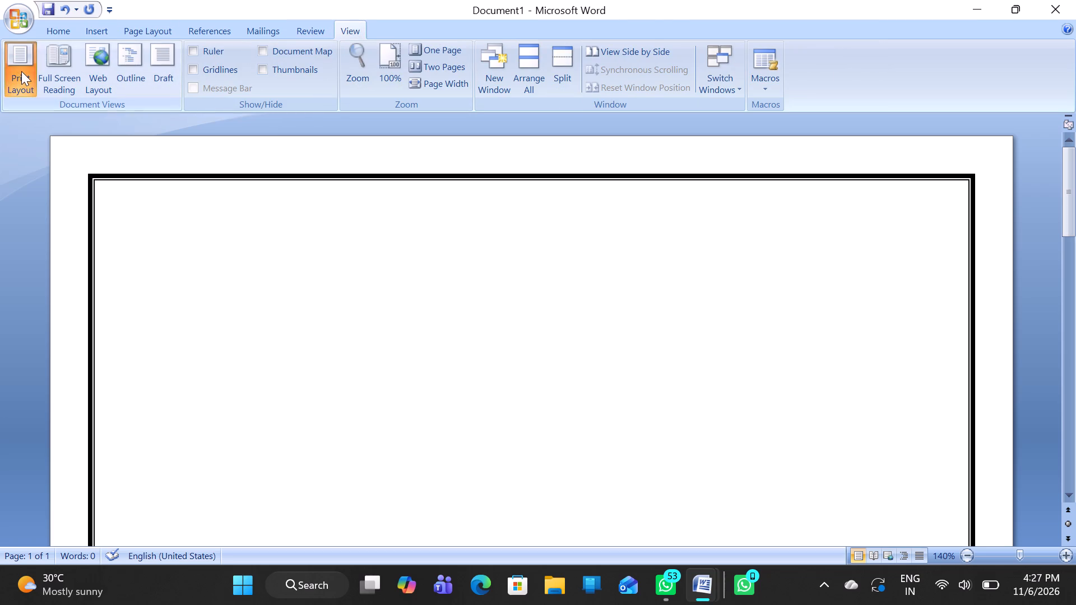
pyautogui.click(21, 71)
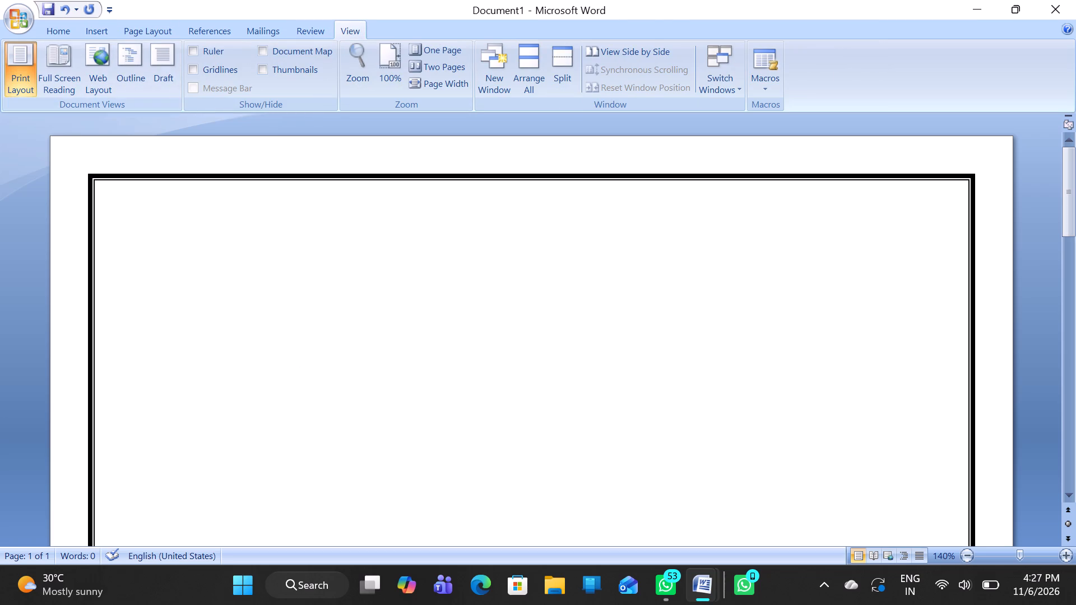
# Paste the copied OBJECTIVES OF PRICING section into the bordered page, with the view zoomed to 90%.
pyautogui.keyDown('ctrl'); pyautogui.scroll(-7, 327, 379); pyautogui.keyUp('ctrl')
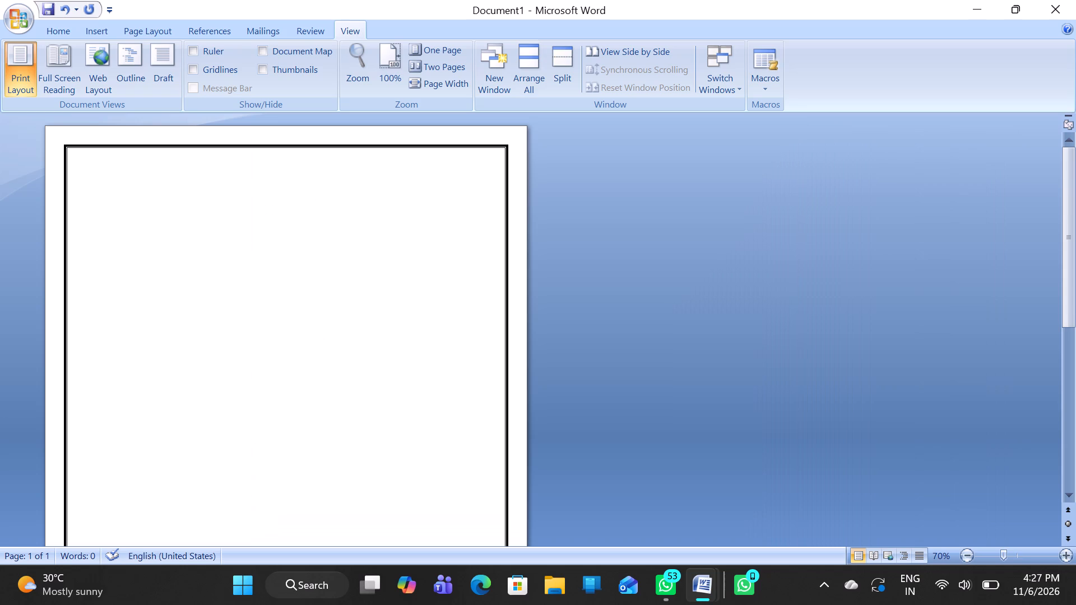
pyautogui.keyDown('ctrl'); pyautogui.scroll(2, 327, 379); pyautogui.keyUp('ctrl')
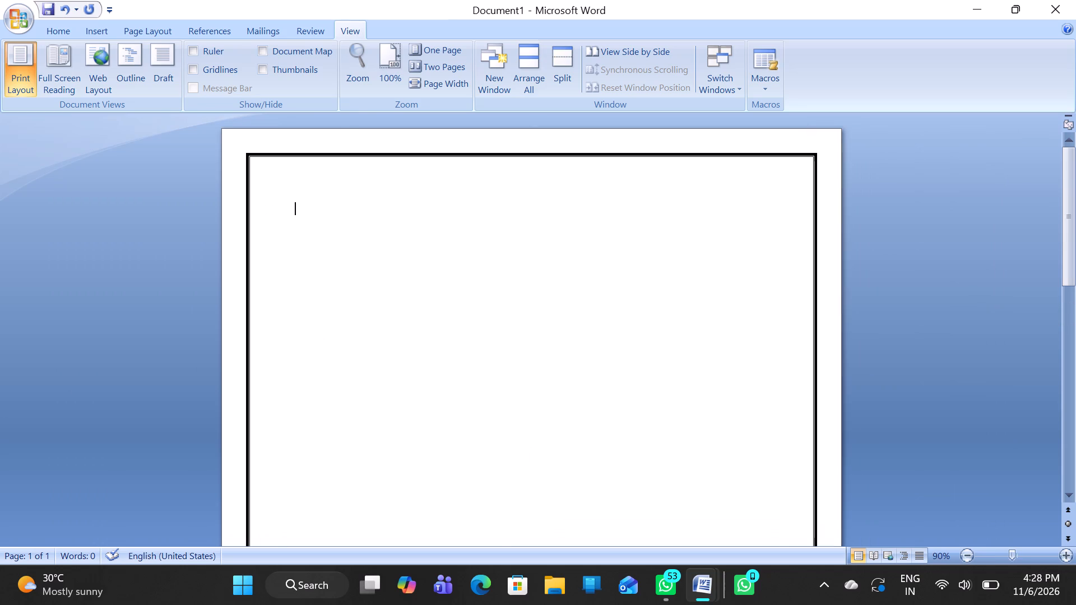
pyautogui.hotkey('ctrl', 'v')
pyautogui.scroll(5, 327, 379)
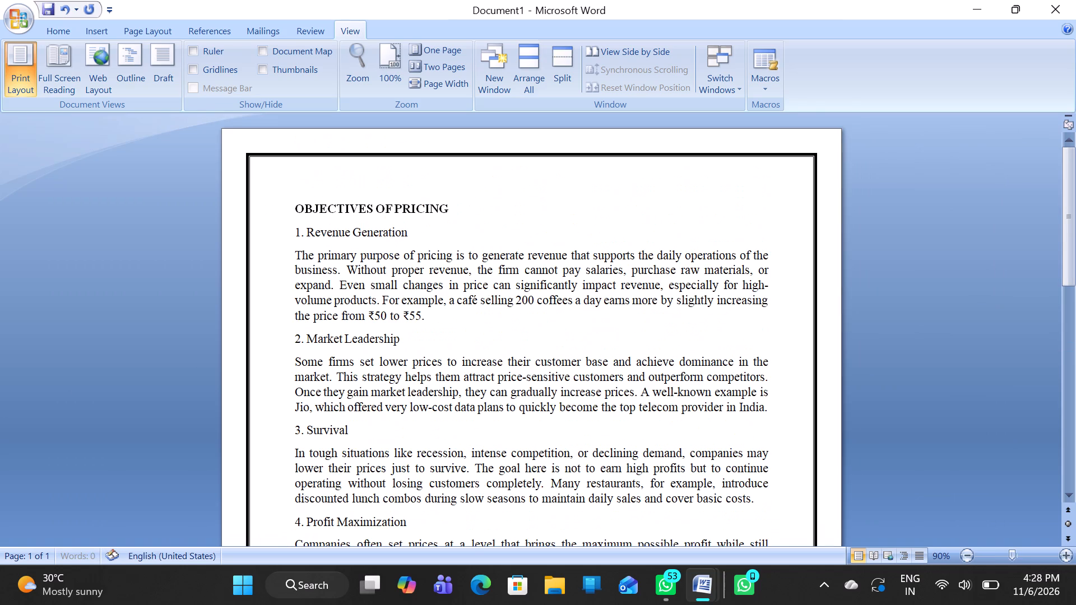
# Copy the title "MODULE 03- PRICING" from the top of the MM M3 Notes document.
pyautogui.hotkey('alt', 'Tab')
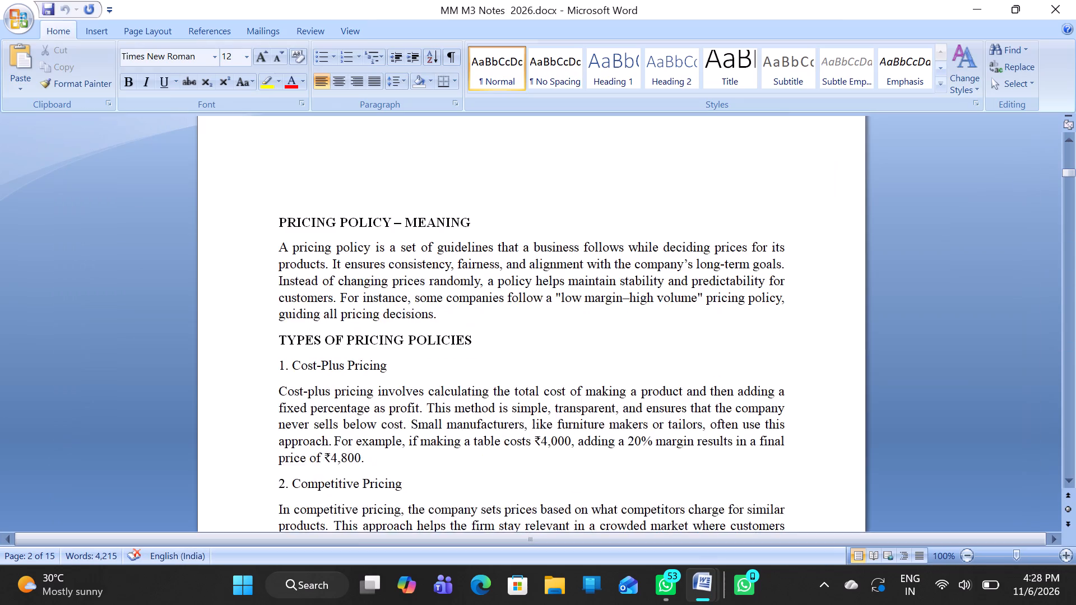
pyautogui.scroll(6, 383, 178)
pyautogui.click(437, 207)
pyautogui.moveTo(439, 208); pyautogui.dragTo(549, 217)
pyautogui.hscroll(1, 474, 215)
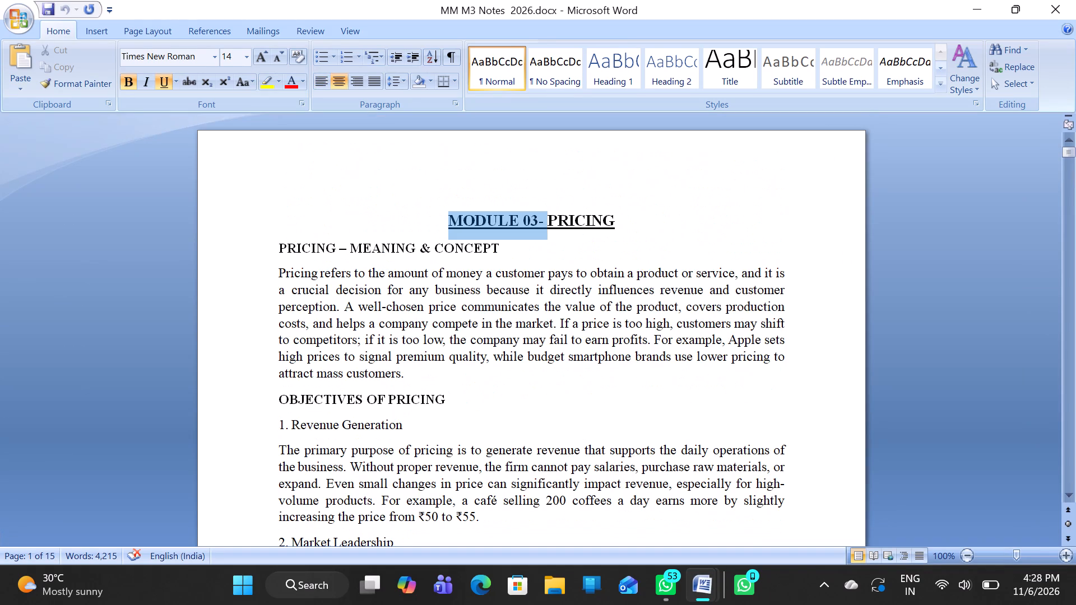
pyautogui.moveTo(549, 217); pyautogui.dragTo(627, 220)
pyautogui.hscroll(1, 549, 217)
pyautogui.hotkey('ctrl', 'c')
# Paste the copied module title above the OBJECTIVES OF PRICING heading in Document1.
pyautogui.hotkey('alt', 'Tab')
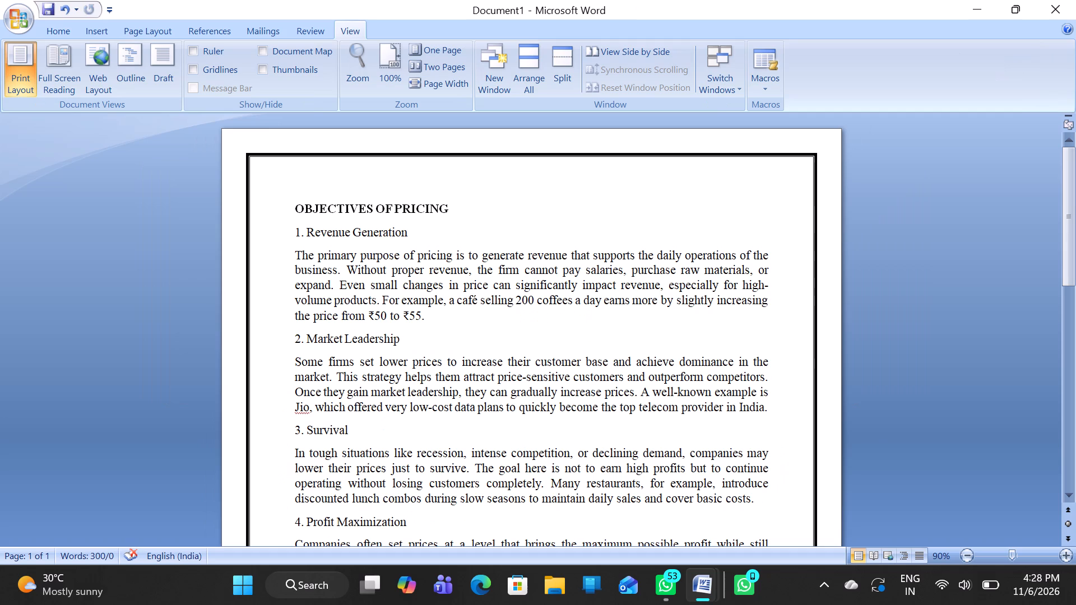
pyautogui.click(296, 202)
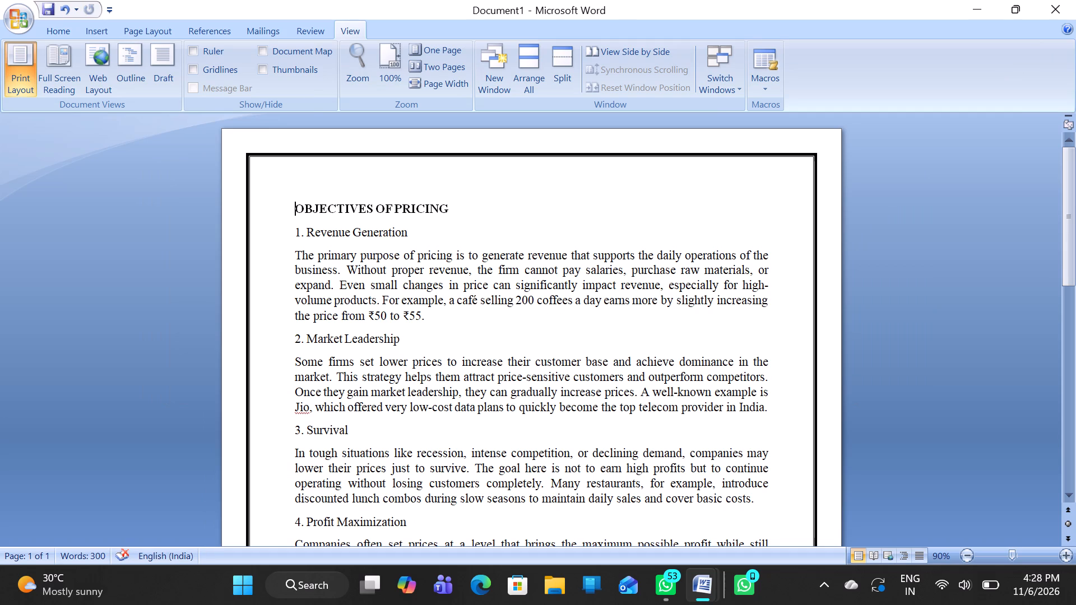
pyautogui.click(67, 27)
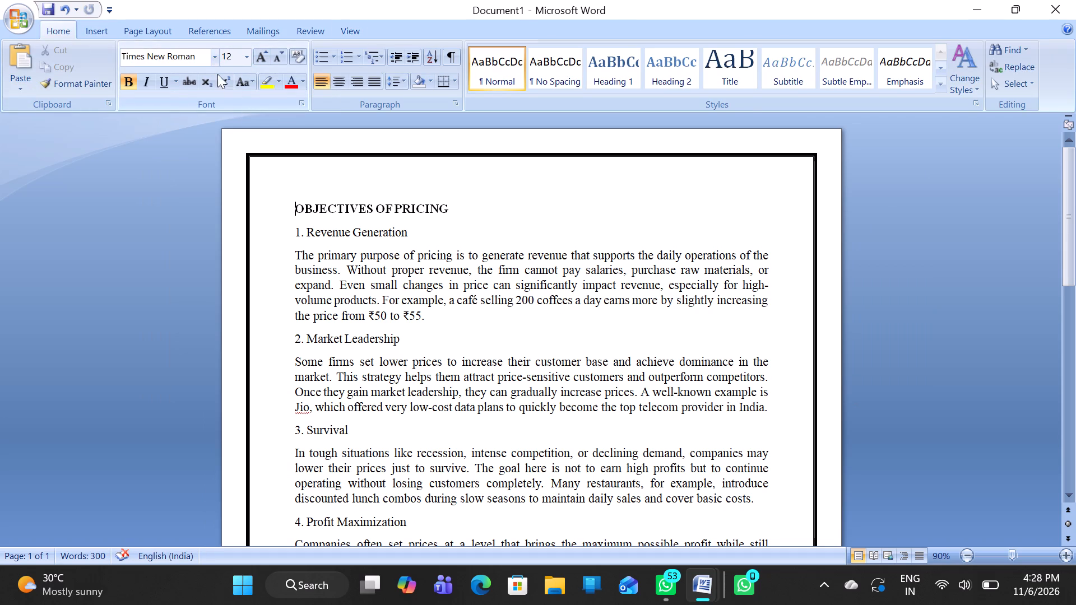
pyautogui.hotkey('ctrl', 'v')
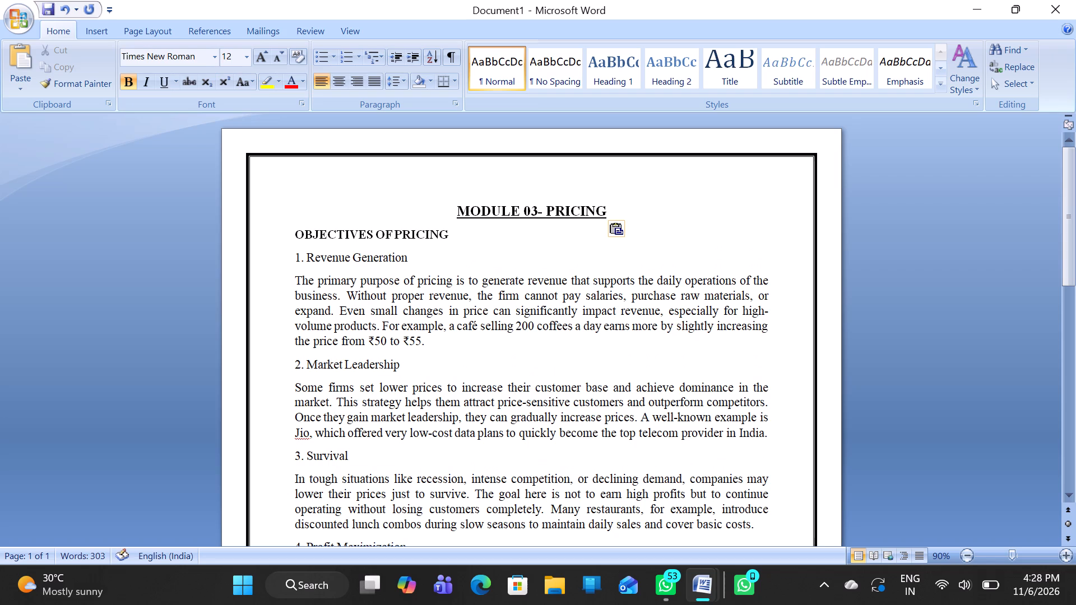
pyautogui.click(794, 234)
# Set the font size of the OBJECTIVES OF PRICING heading to 14.
pyautogui.moveTo(439, 230); pyautogui.dragTo(324, 242)
pyautogui.hscroll(-1, 392, 237)
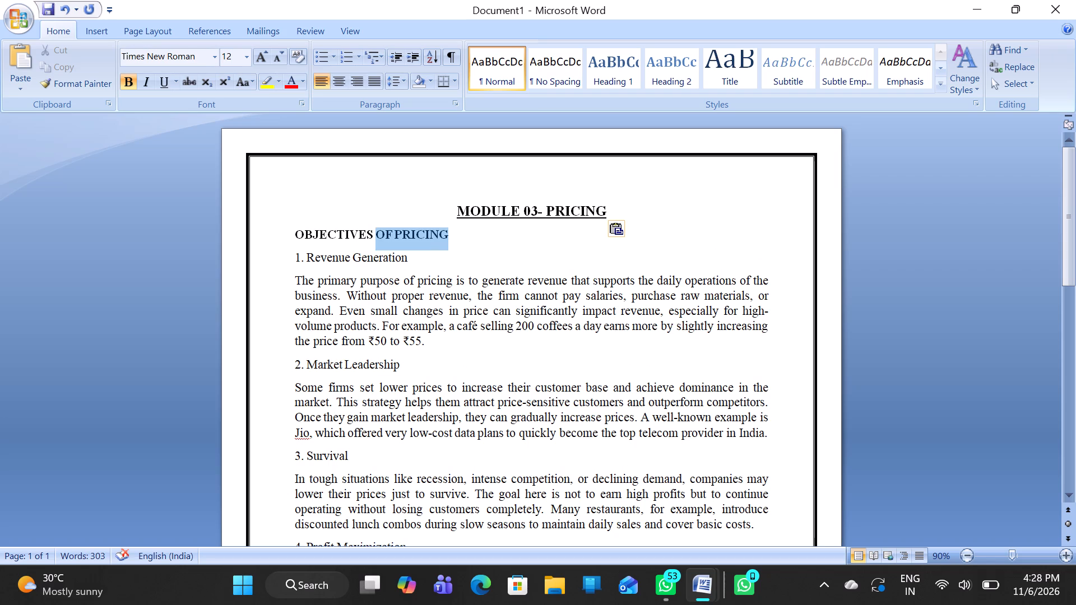
pyautogui.moveTo(324, 242); pyautogui.dragTo(319, 242)
pyautogui.hscroll(-1, 324, 242)
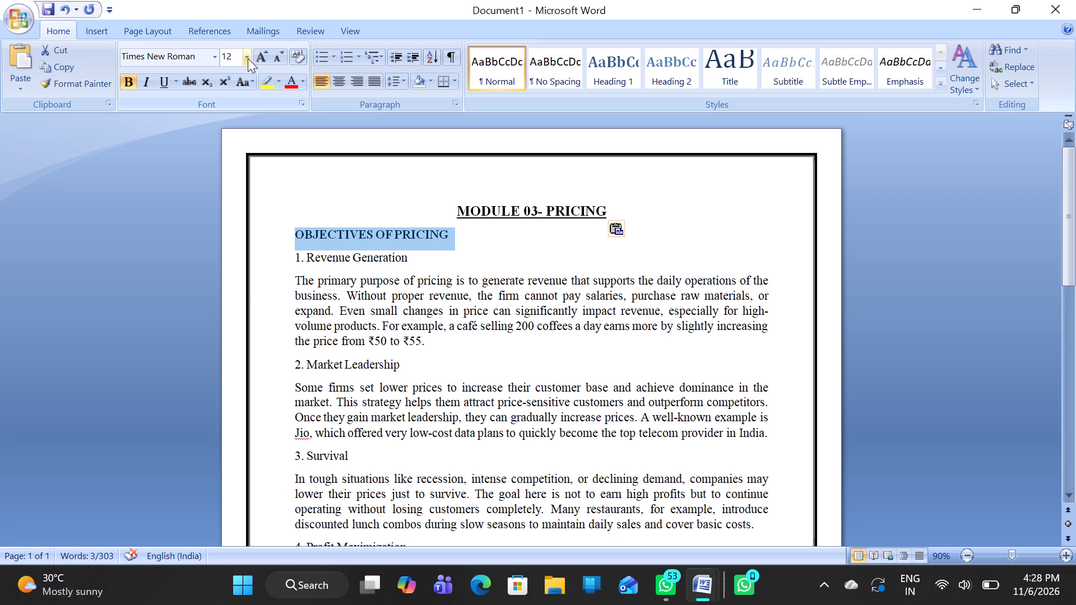
pyautogui.click(248, 58)
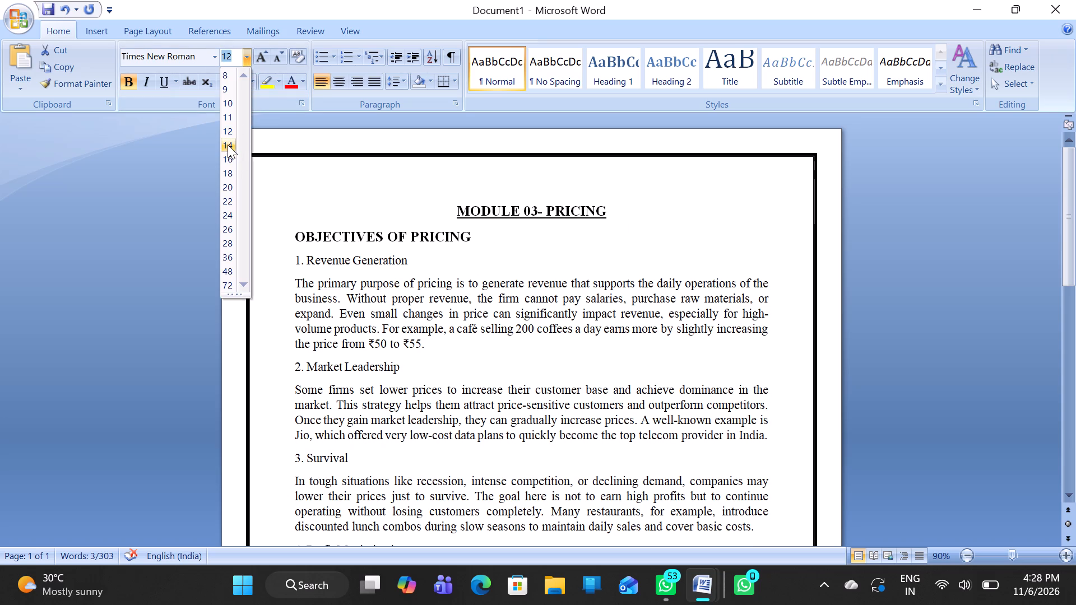
pyautogui.click(228, 145)
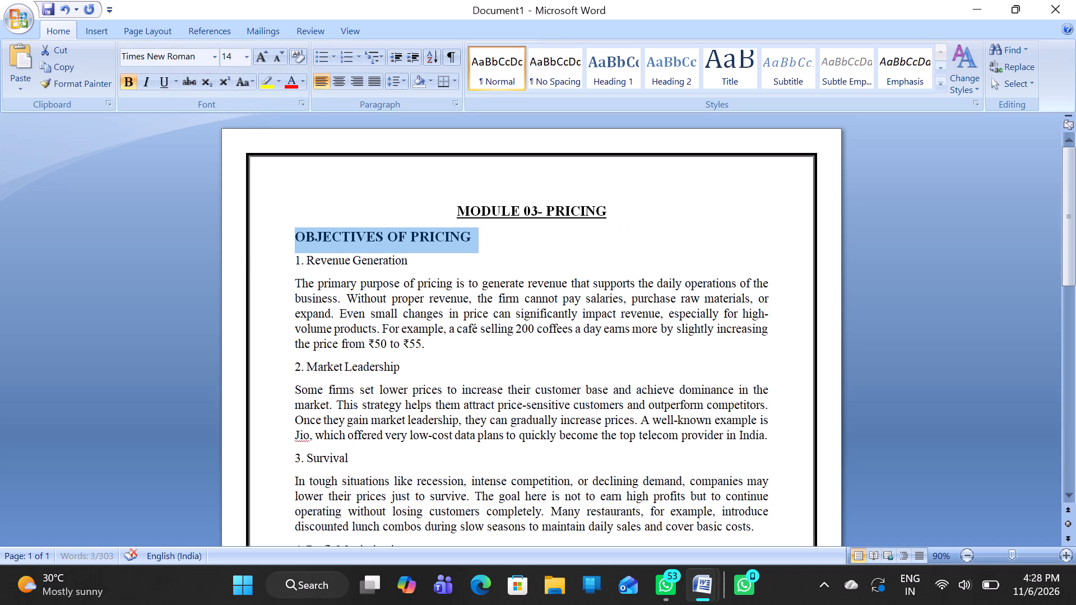
pyautogui.click(557, 263)
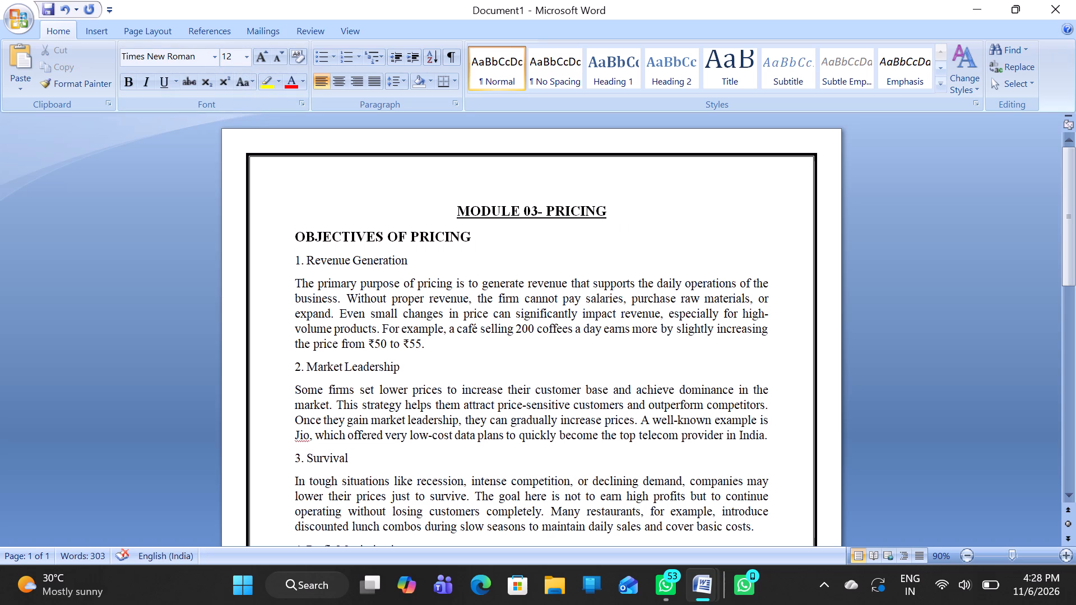
# Insert a blank line between the MODULE 03- PRICING title and the OBJECTIVES OF PRICING heading.
pyautogui.click(636, 218)
pyautogui.press('Return')
# Make the subheadings "1. Revenue Generation" and "2. Market Leadership" bold.
pyautogui.scroll(-1, 596, 229)
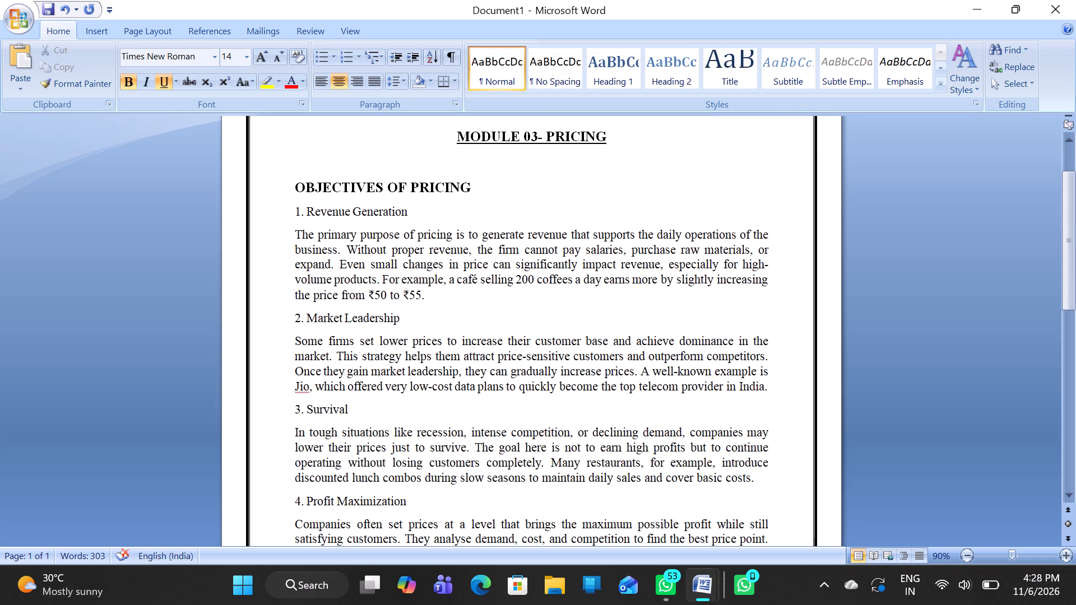
pyautogui.scroll(-1, 596, 229)
pyautogui.moveTo(410, 210); pyautogui.dragTo(337, 207)
pyautogui.hscroll(-1, 400, 208)
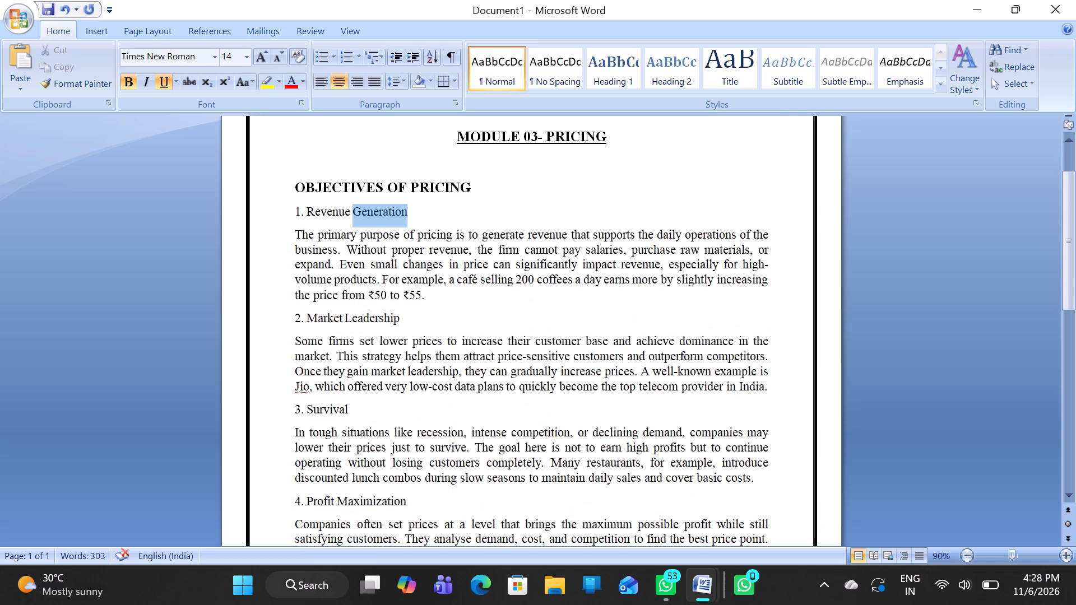
pyautogui.hscroll(-1, 337, 207)
pyautogui.moveTo(337, 207); pyautogui.dragTo(290, 207)
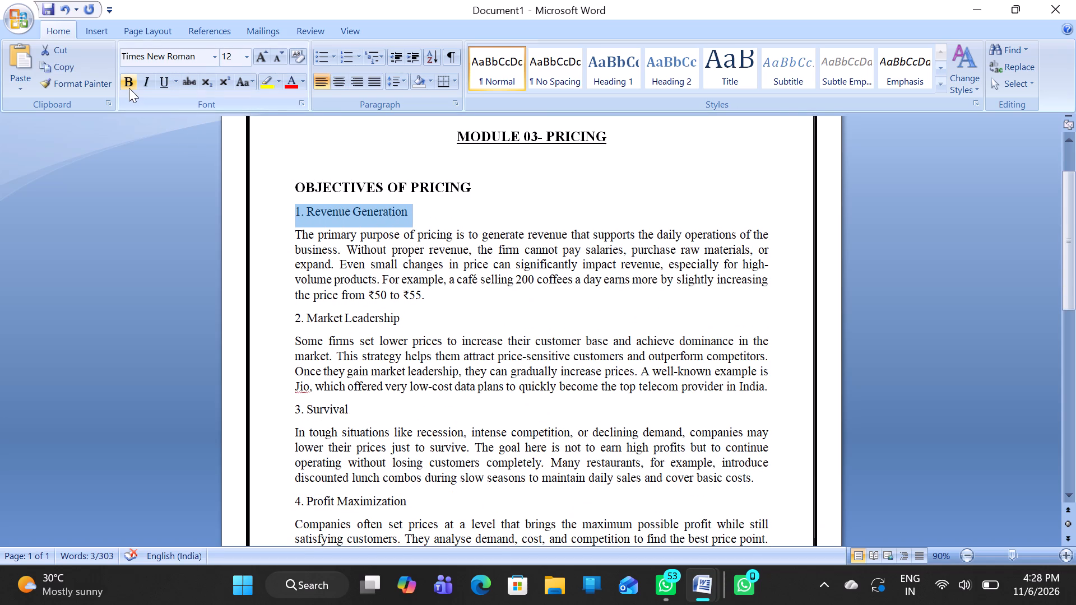
pyautogui.click(129, 88)
pyautogui.moveTo(406, 316); pyautogui.dragTo(392, 318)
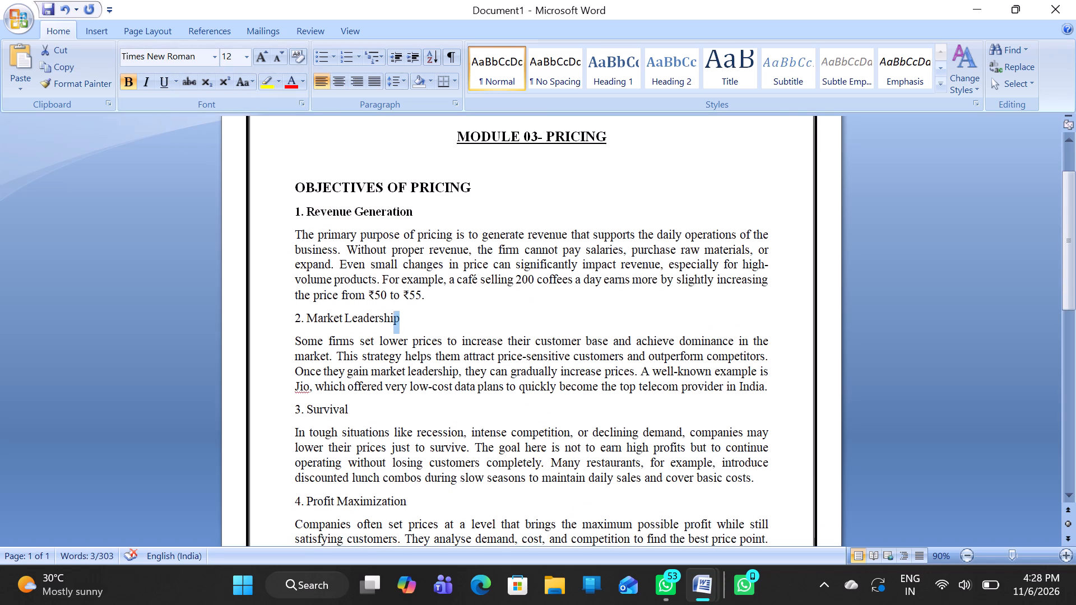
pyautogui.moveTo(392, 318); pyautogui.dragTo(278, 322)
pyautogui.hscroll(-1, 367, 323)
pyautogui.click(125, 78)
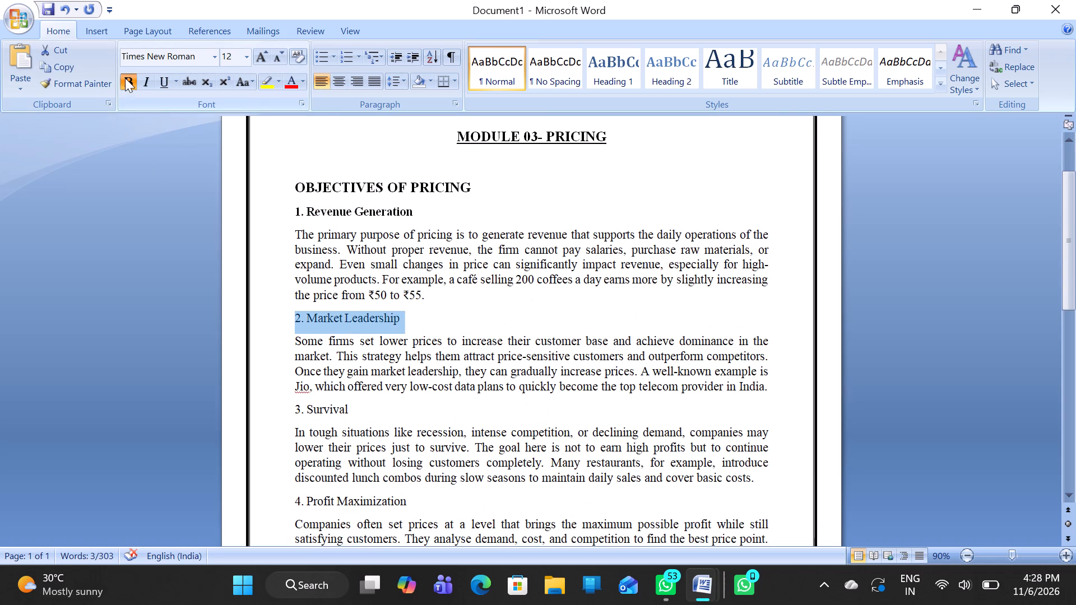
# Make the subheadings "3. Survival", "4. Profit Maximization" and "5. Customer Attraction & Retention" bold.
pyautogui.scroll(-1, 384, 346)
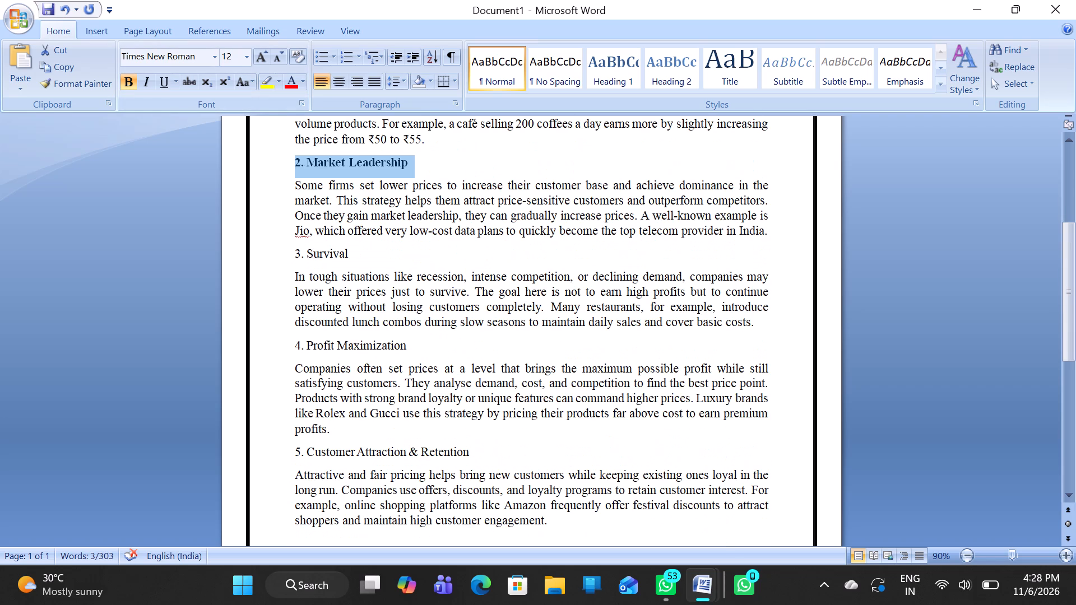
pyautogui.moveTo(347, 252); pyautogui.dragTo(272, 257)
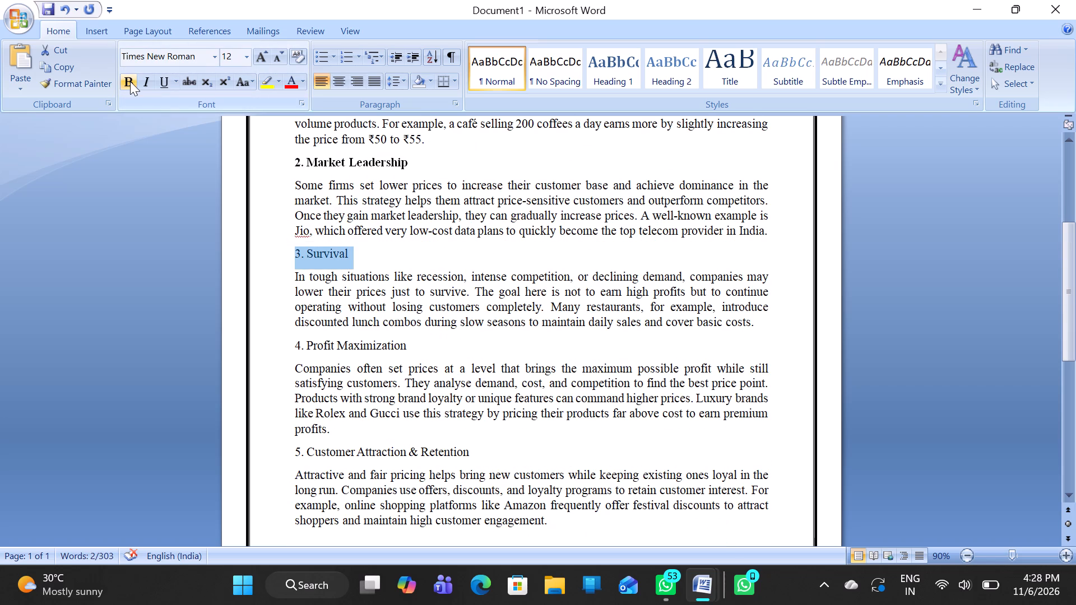
pyautogui.click(130, 81)
pyautogui.moveTo(420, 341); pyautogui.dragTo(302, 352)
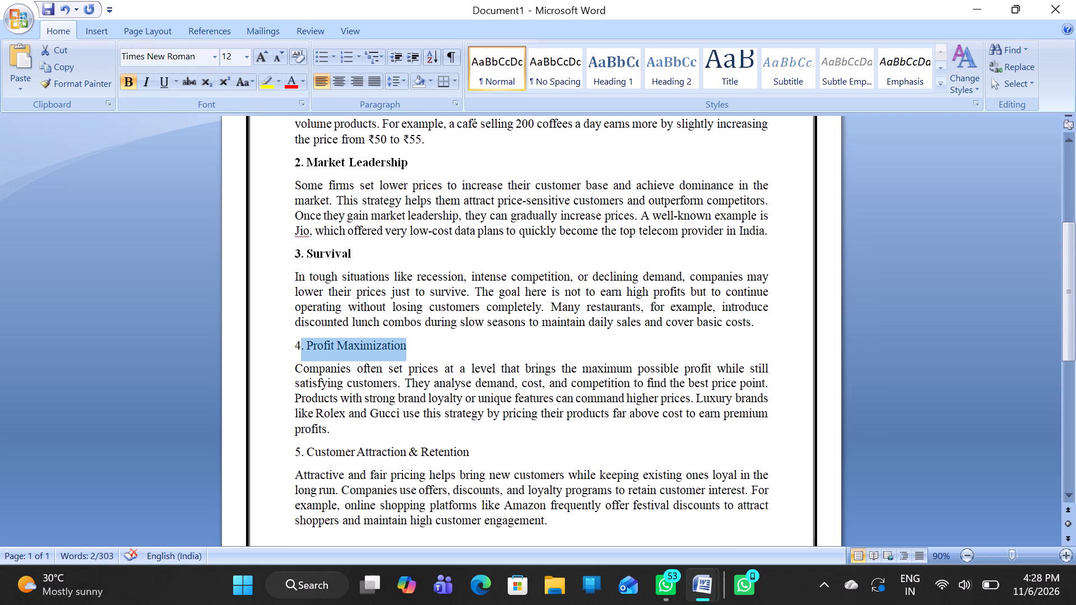
pyautogui.moveTo(302, 352); pyautogui.dragTo(284, 353)
pyautogui.click(131, 81)
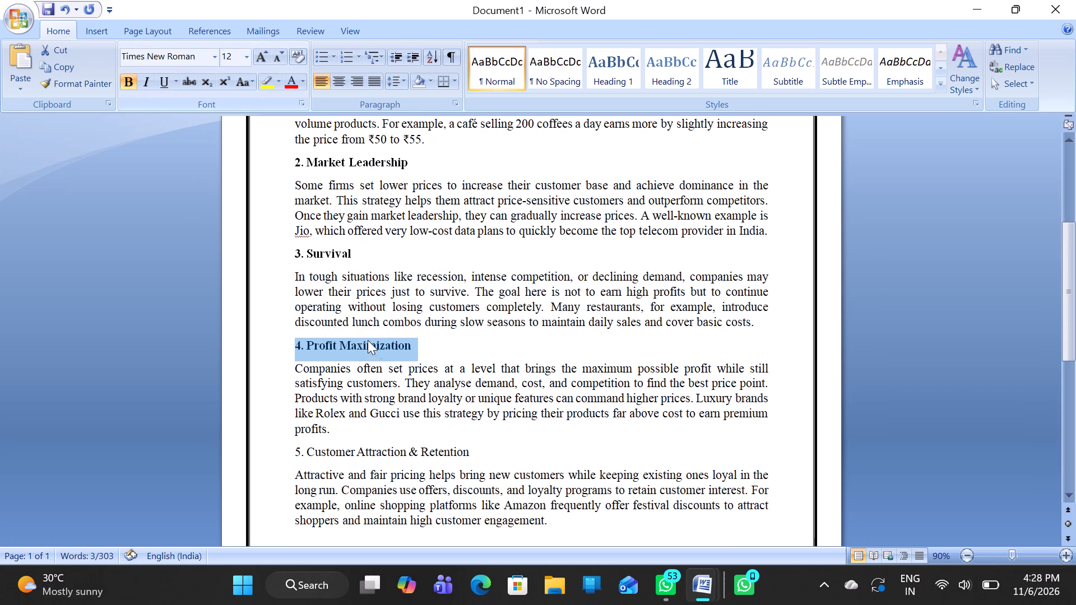
pyautogui.moveTo(471, 450); pyautogui.dragTo(285, 455)
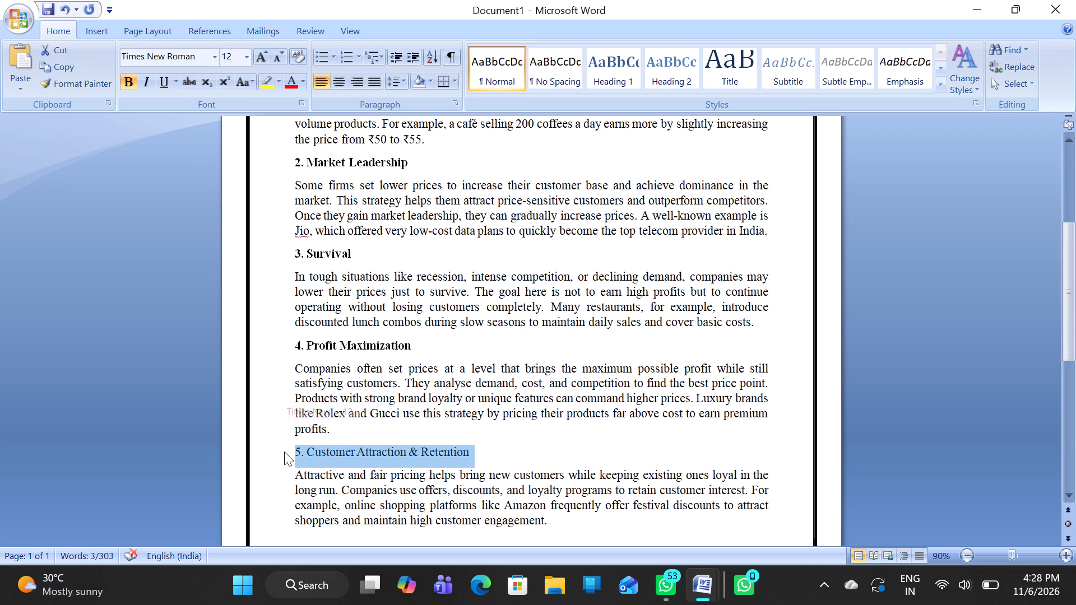
pyautogui.click(127, 81)
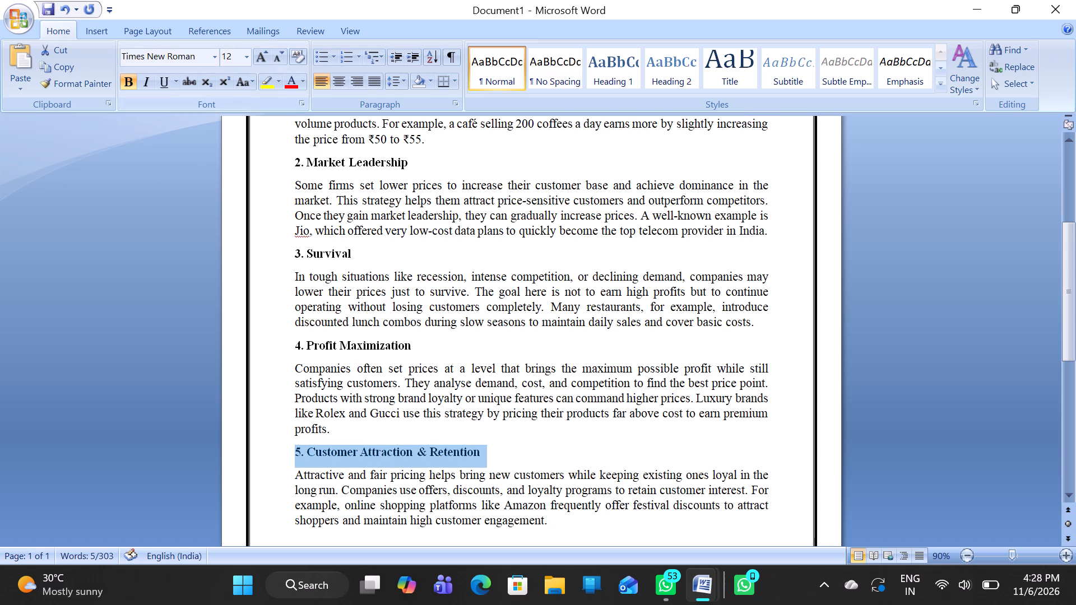
# Add two empty paragraphs after the last paragraph of the Customer Attraction & Retention section.
pyautogui.scroll(-4, 440, 323)
pyautogui.scroll(2, 440, 323)
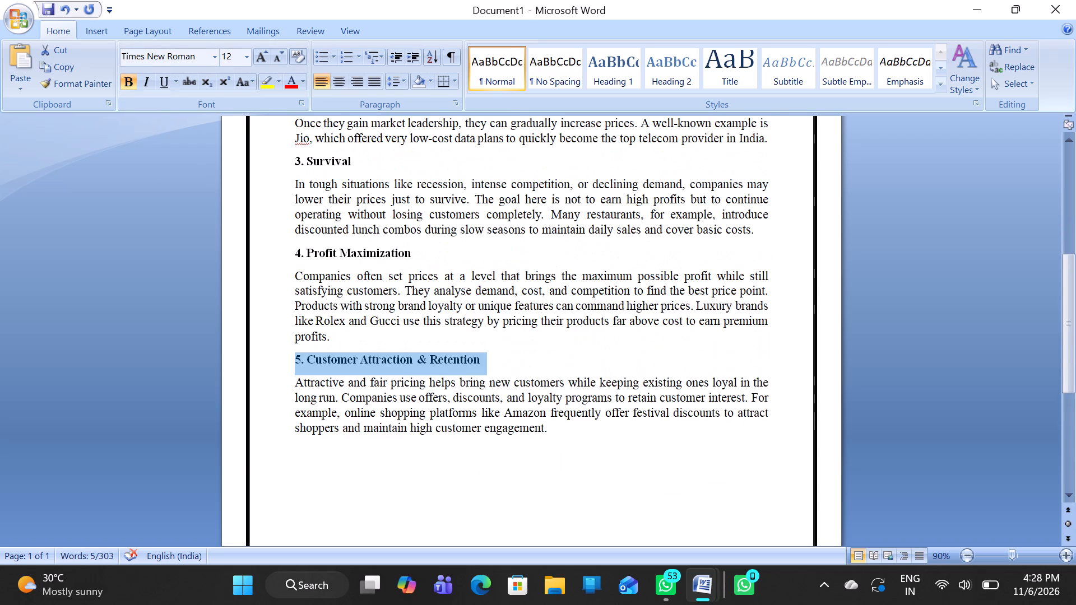
pyautogui.click(528, 454)
pyautogui.scroll(2, 528, 454)
pyautogui.scroll(-1, 528, 454)
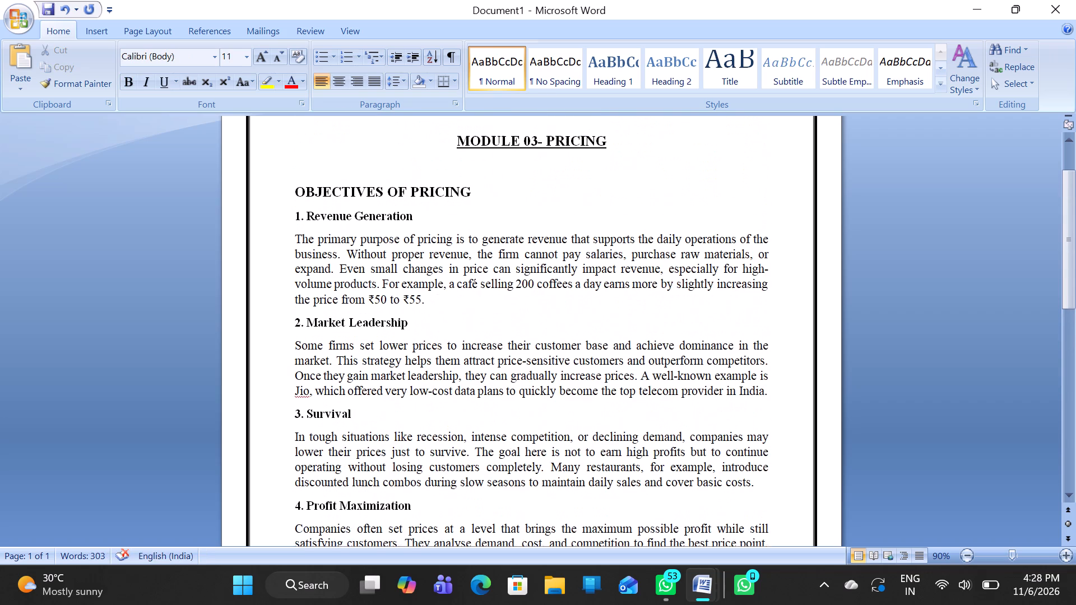
pyautogui.scroll(-1, 528, 454)
pyautogui.click(571, 375)
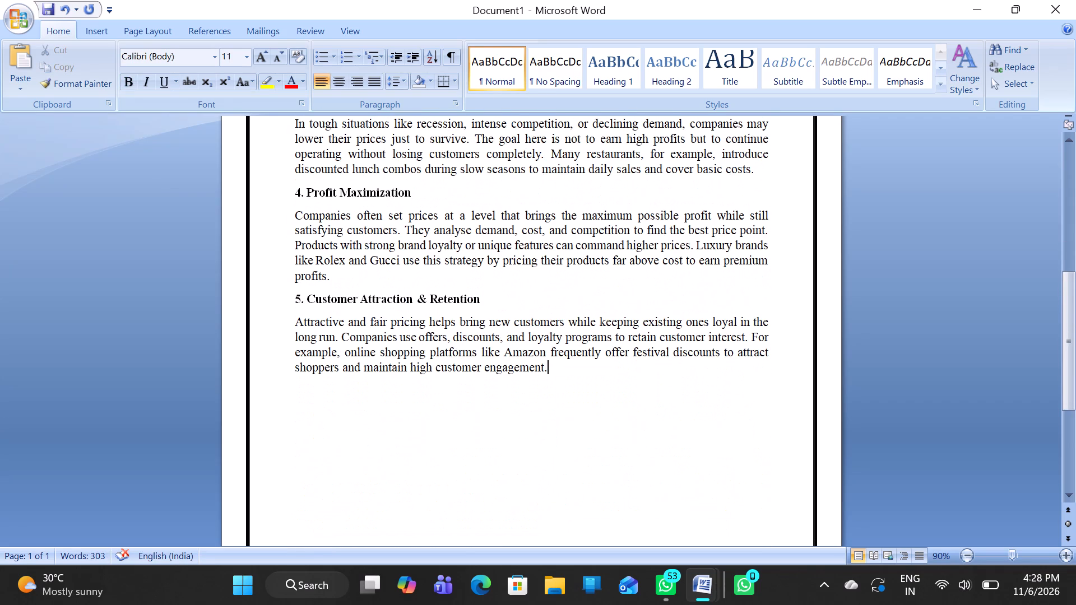
pyautogui.press('Return')
pyautogui.press('Return')
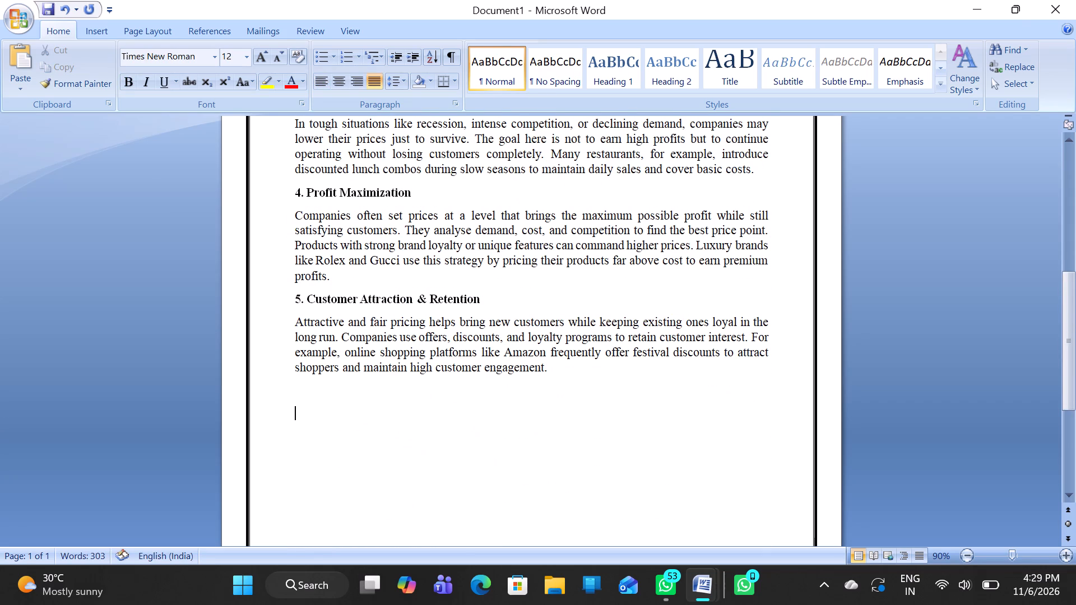
# In the MM M3 Notes document, select TYPES OF PRICING POLICIES through 10. Usage-Based Pricing and move it to the end of "1. Select the Pricing Objective".
pyautogui.hotkey('alt', 'Tab')
pyautogui.scroll(-2, 571, 375)
pyautogui.scroll(1, 571, 375)
pyautogui.hscroll(1, 571, 375)
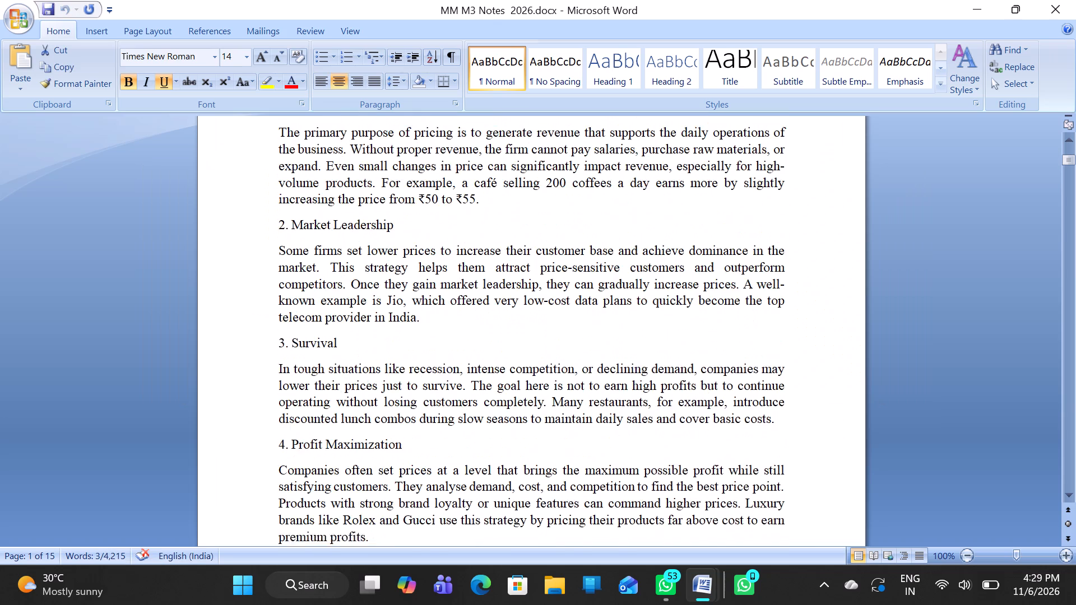
pyautogui.hscroll(1, 571, 375)
pyautogui.scroll(-2, 571, 375)
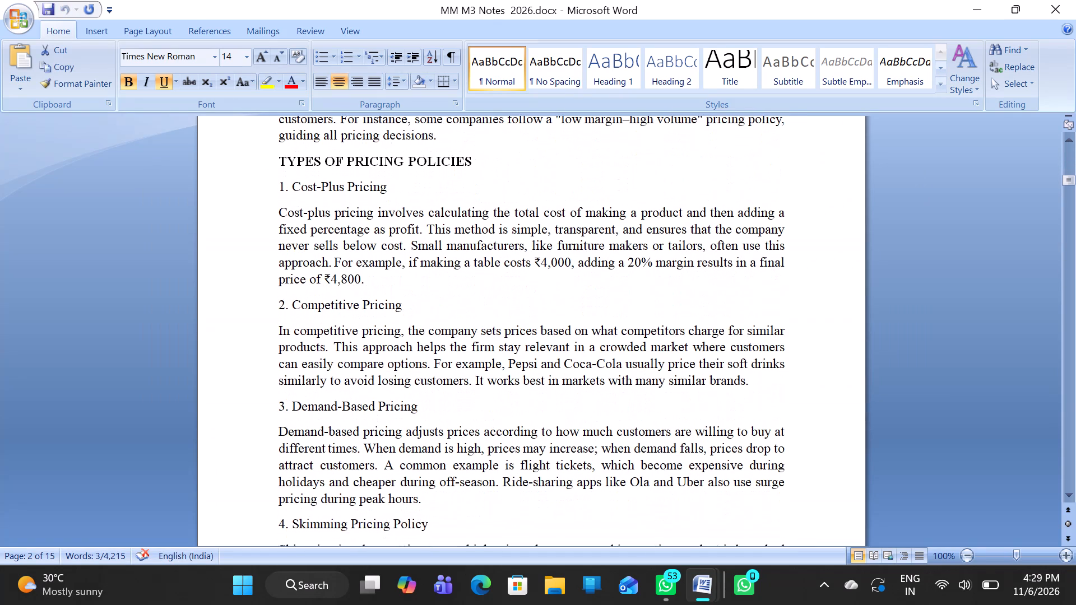
pyautogui.scroll(-1, 571, 375)
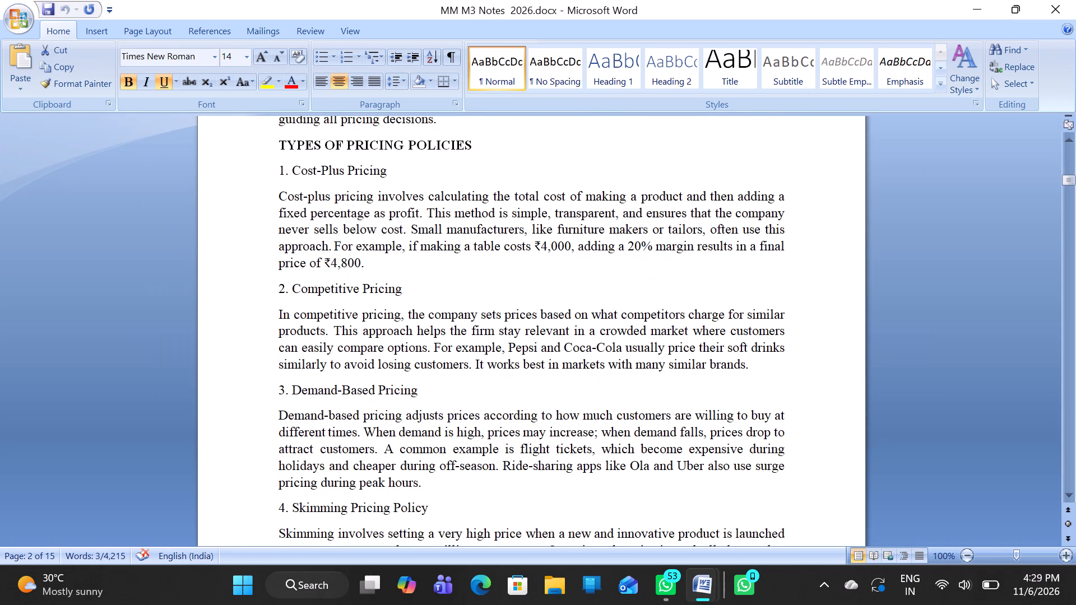
pyautogui.moveTo(274, 142); pyautogui.dragTo(350, 196)
pyautogui.scroll(-5, 350, 196)
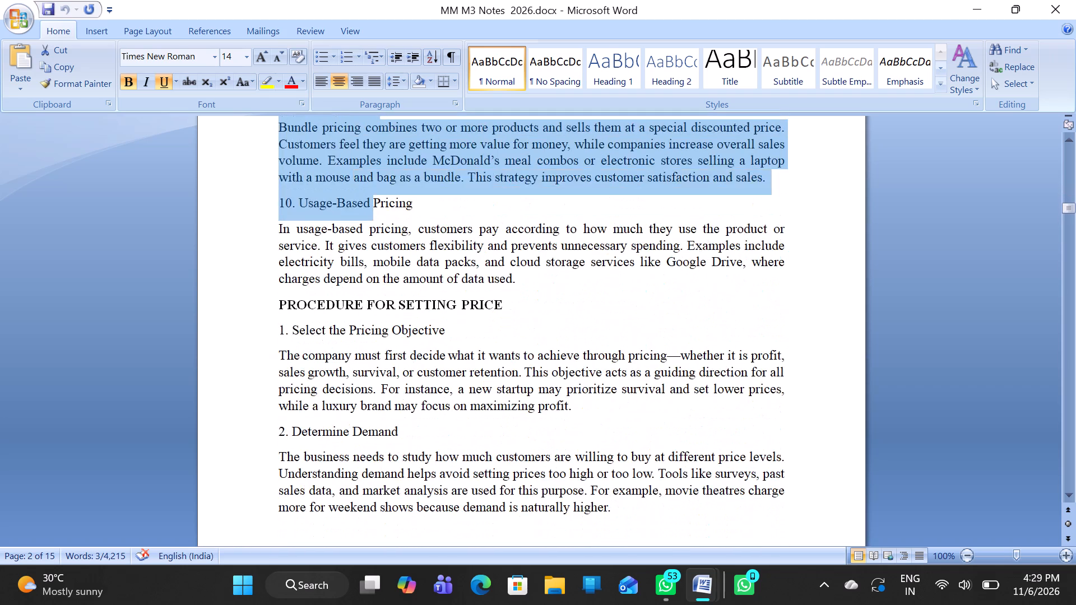
pyautogui.moveTo(350, 196); pyautogui.dragTo(446, 250)
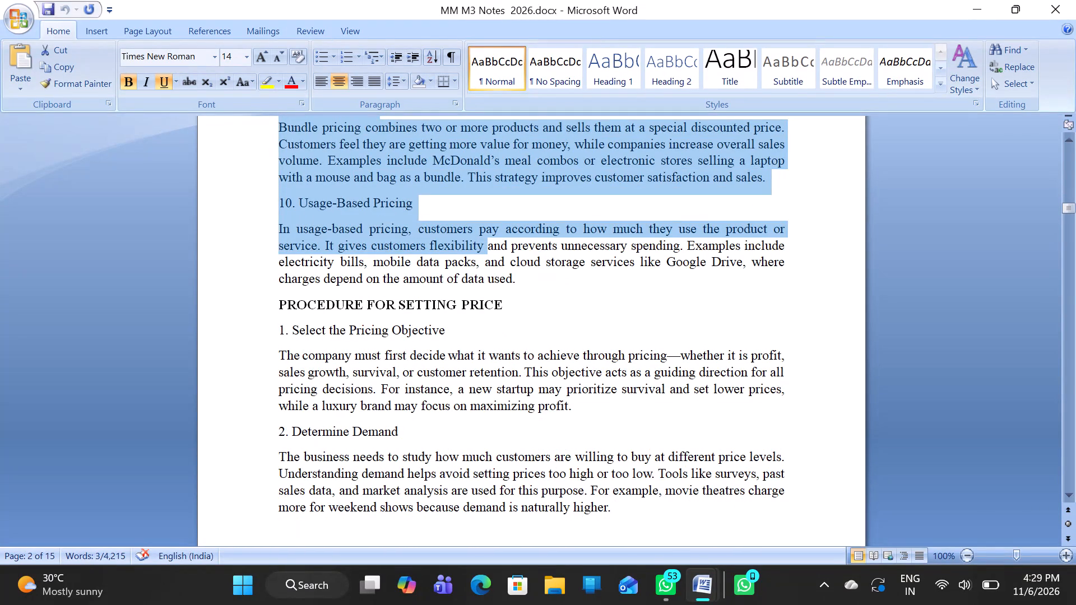
pyautogui.moveTo(446, 250); pyautogui.dragTo(524, 280)
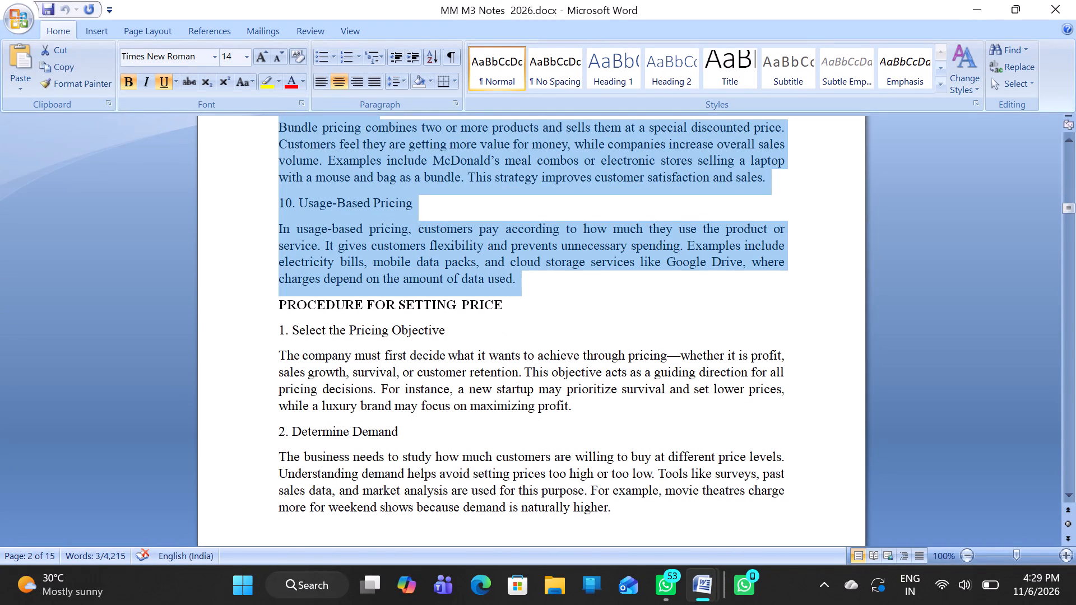
pyautogui.moveTo(524, 280); pyautogui.dragTo(524, 278)
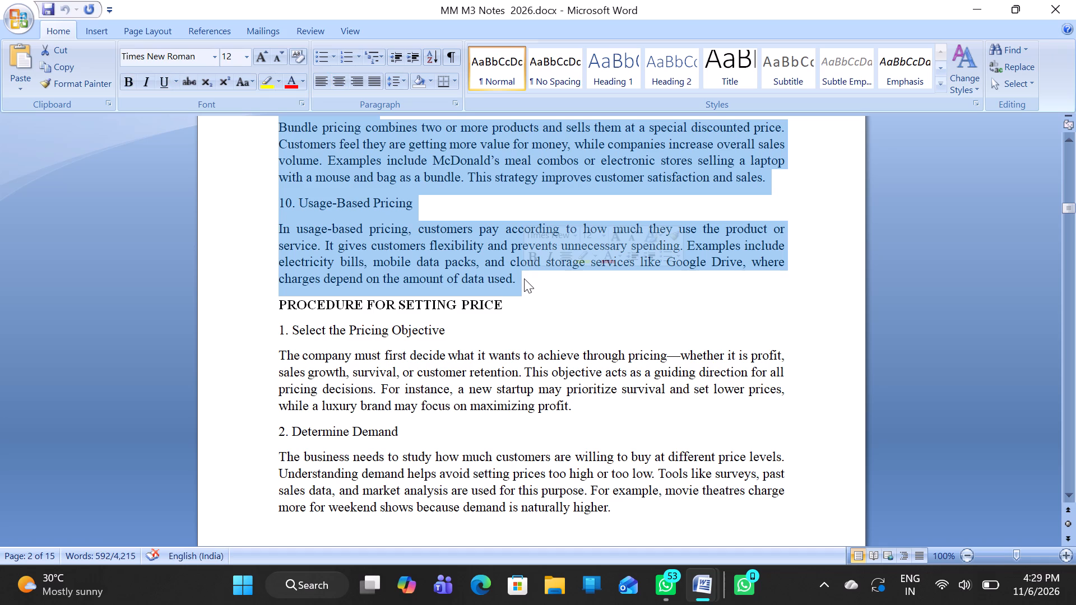
pyautogui.moveTo(502, 285); pyautogui.dragTo(544, 322)
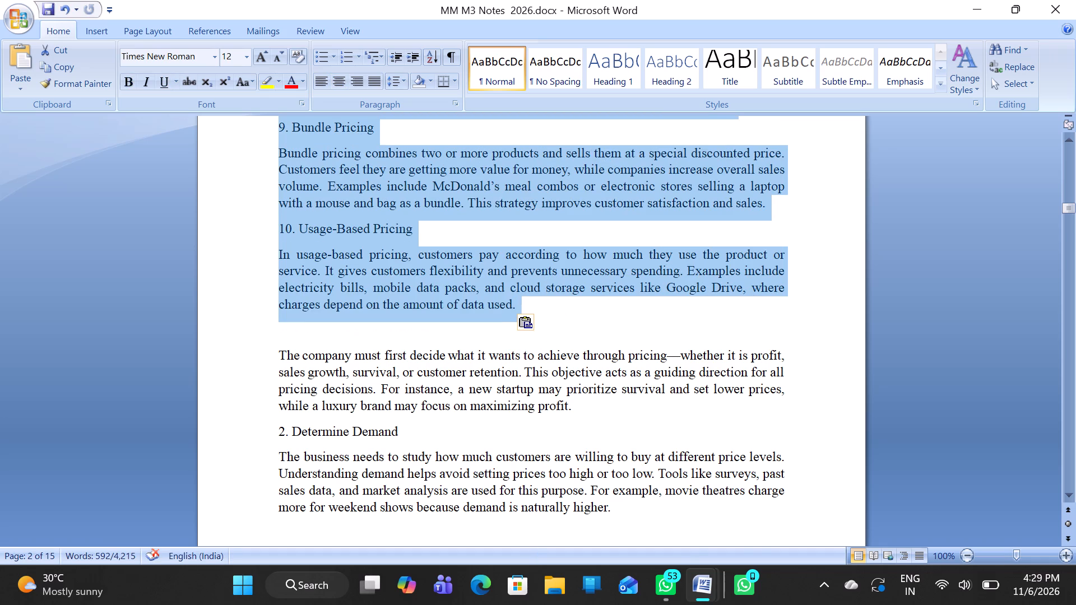
pyautogui.click(602, 312)
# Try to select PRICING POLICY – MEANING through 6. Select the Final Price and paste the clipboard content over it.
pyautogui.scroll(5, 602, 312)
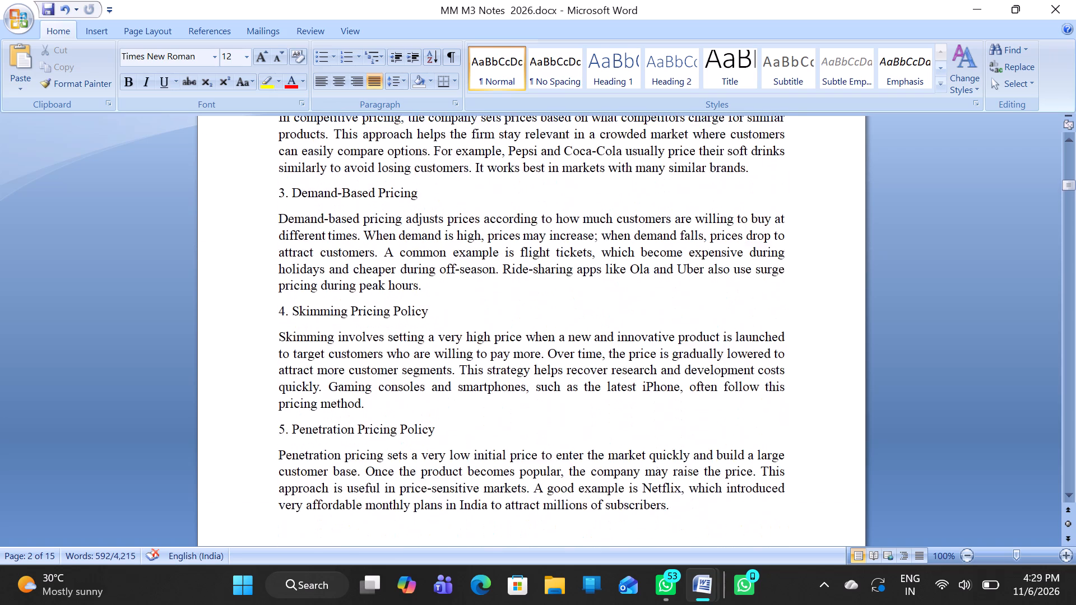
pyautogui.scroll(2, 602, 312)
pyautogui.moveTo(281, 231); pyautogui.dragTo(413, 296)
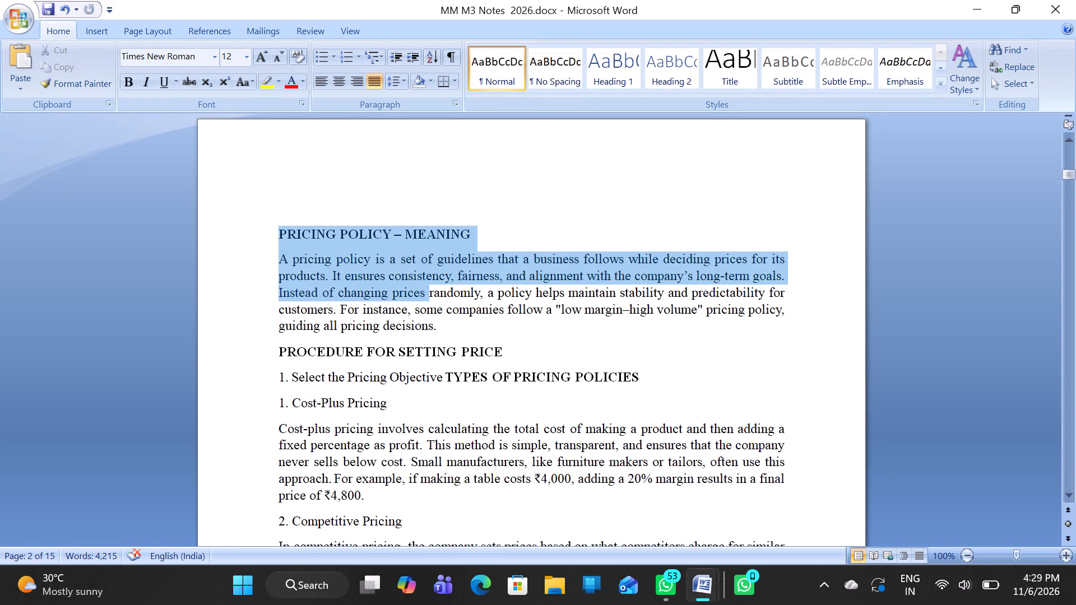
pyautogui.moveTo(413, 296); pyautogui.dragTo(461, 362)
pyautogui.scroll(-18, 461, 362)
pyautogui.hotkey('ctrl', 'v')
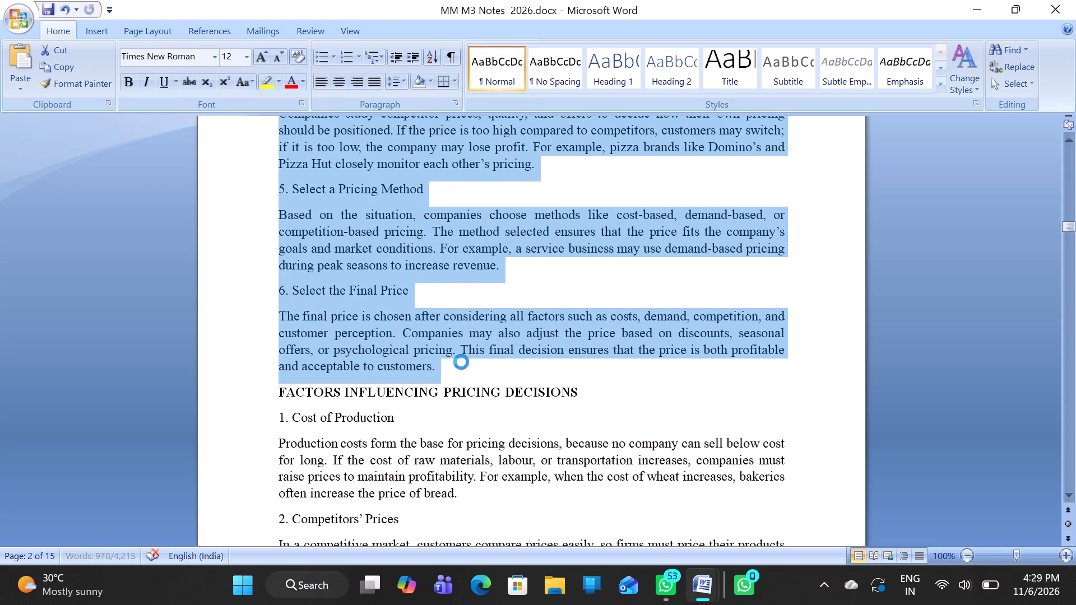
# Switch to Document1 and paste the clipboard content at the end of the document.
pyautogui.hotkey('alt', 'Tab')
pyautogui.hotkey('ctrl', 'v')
# Delete the closing Amazon festival discounts example sentence from the Customer Attraction & Retention paragraph.
pyautogui.keyDown('ctrl'); pyautogui.click(461, 362); pyautogui.keyUp('ctrl')
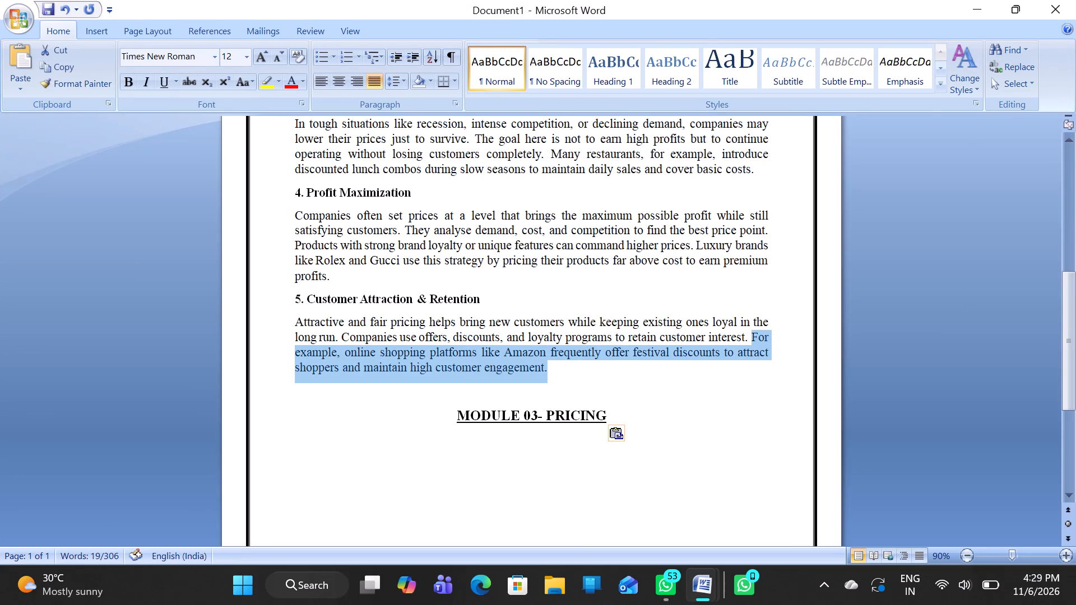
pyautogui.press('BackSpace')
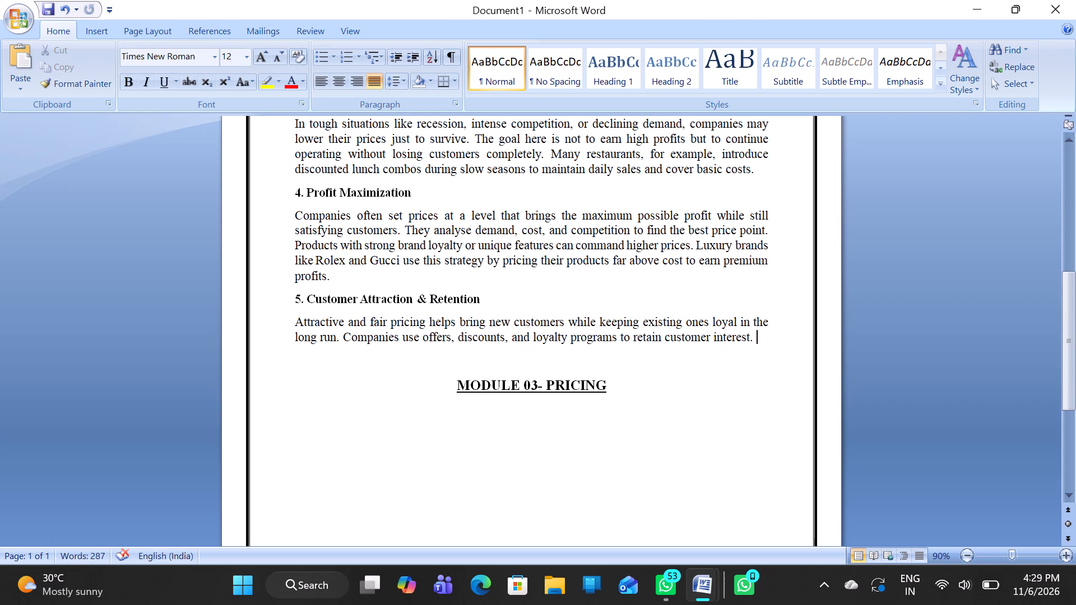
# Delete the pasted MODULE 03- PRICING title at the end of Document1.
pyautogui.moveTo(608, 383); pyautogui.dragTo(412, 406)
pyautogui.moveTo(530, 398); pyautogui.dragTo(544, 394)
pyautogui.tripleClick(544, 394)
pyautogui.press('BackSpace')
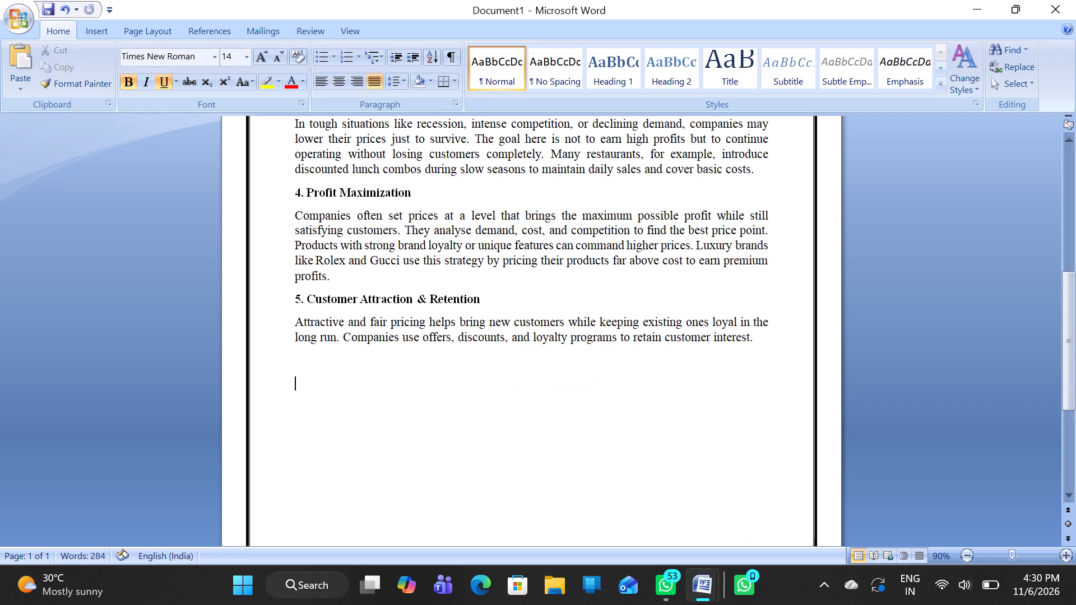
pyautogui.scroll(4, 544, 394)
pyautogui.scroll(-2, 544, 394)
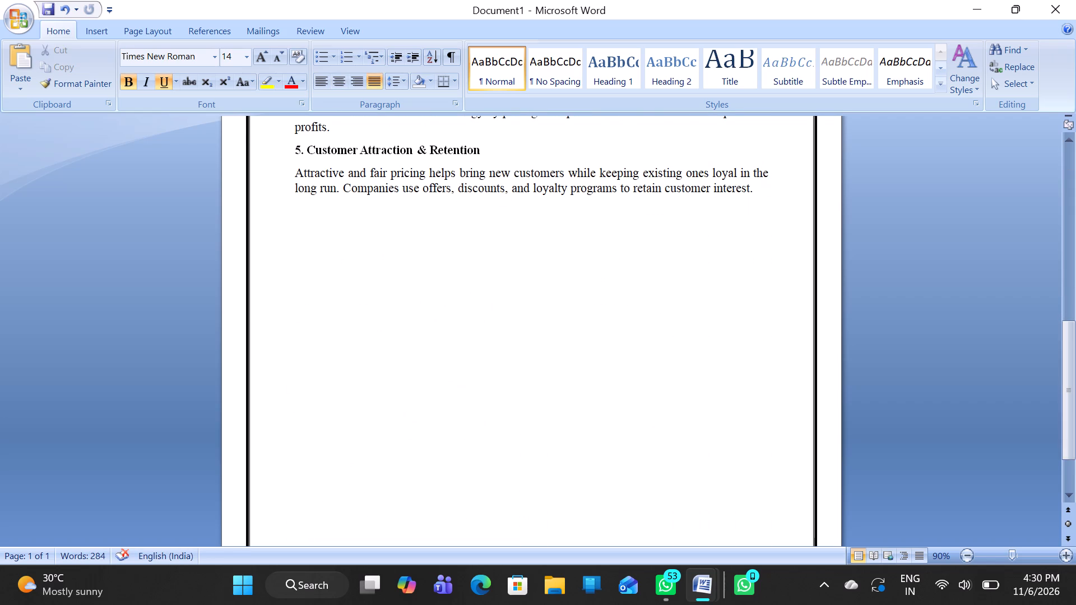
# In the MM M3 Notes document, undo the last paste and the move of the TYPES OF PRICING POLICIES section.
pyautogui.hotkey('alt', 'Tab')
pyautogui.scroll(2, 763, 207)
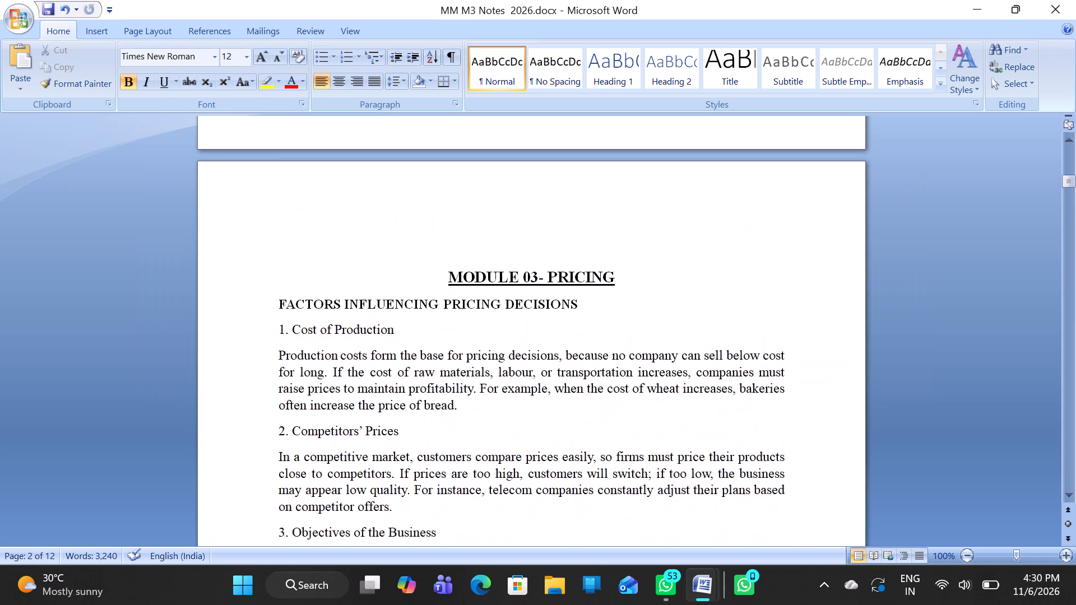
pyautogui.scroll(3, 763, 207)
pyautogui.scroll(-1, 763, 207)
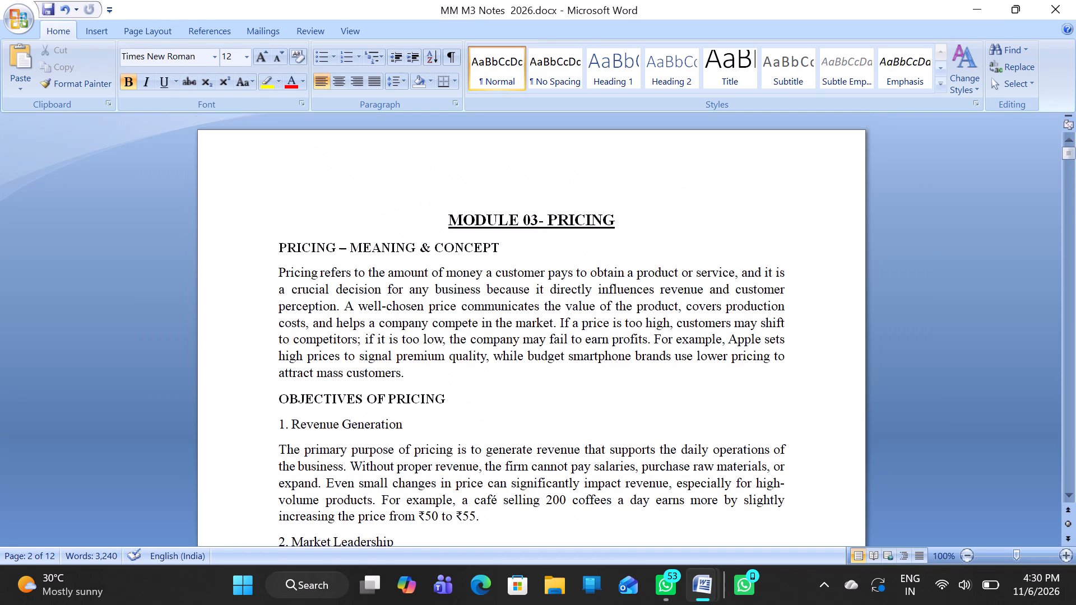
pyautogui.scroll(-1, 763, 207)
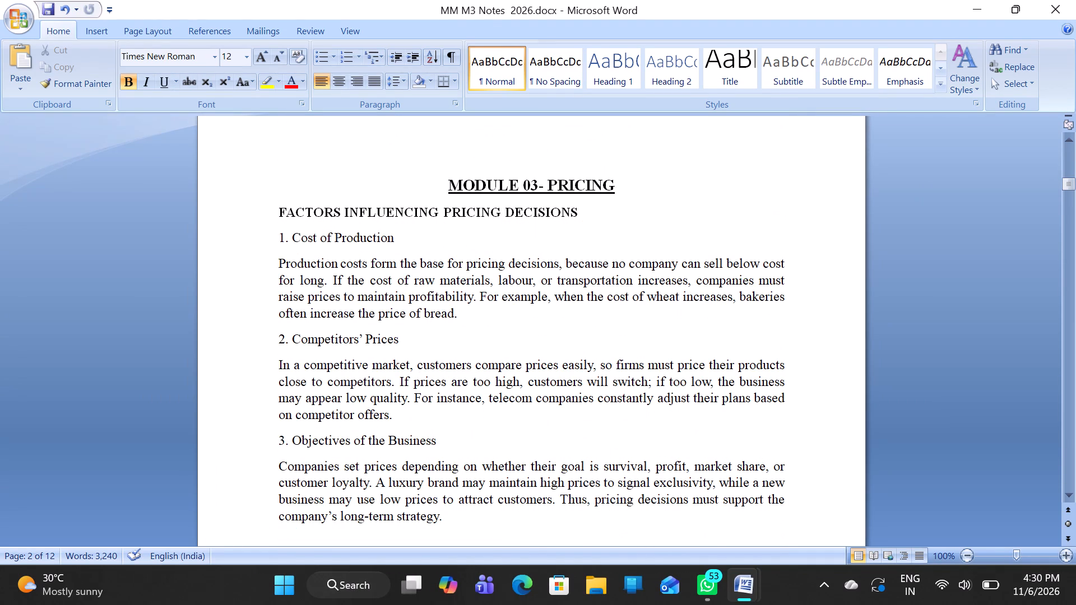
pyautogui.scroll(-4, 763, 207)
pyautogui.scroll(2, 763, 207)
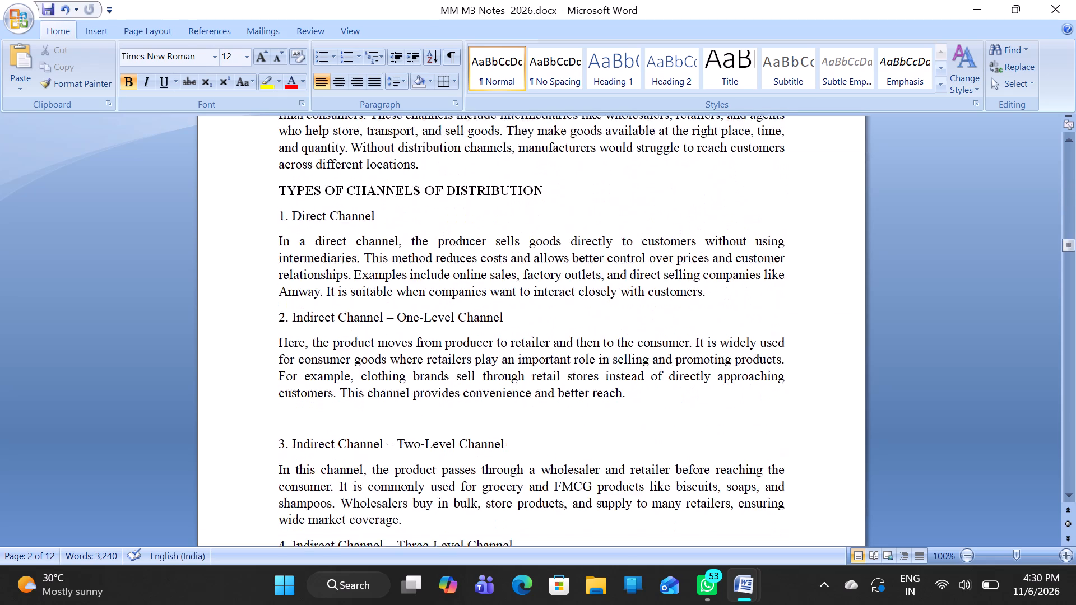
pyautogui.scroll(2, 763, 207)
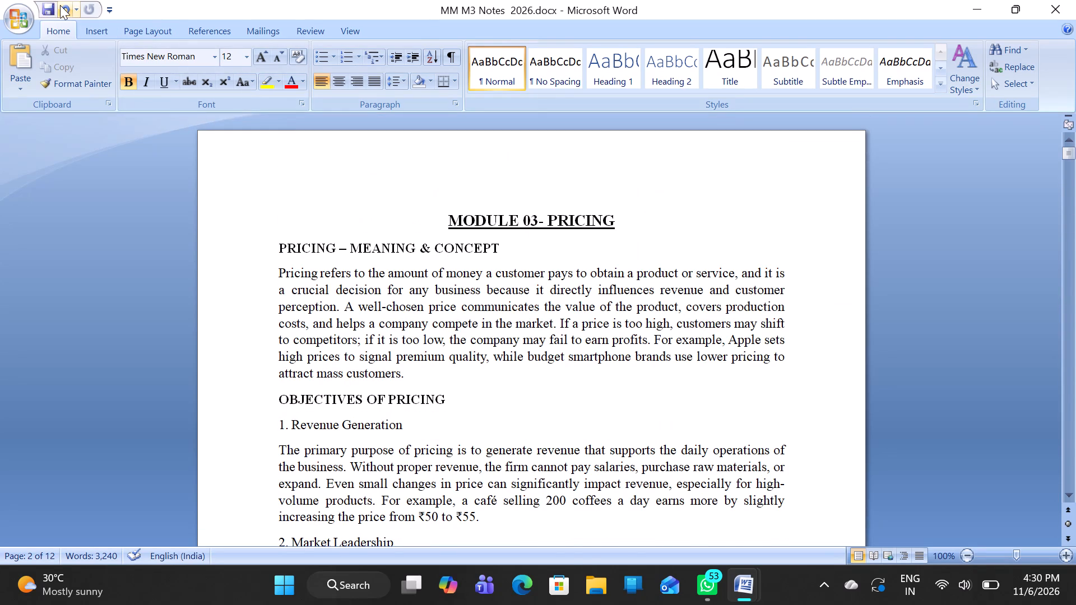
pyautogui.click(60, 5)
pyautogui.click(64, 9)
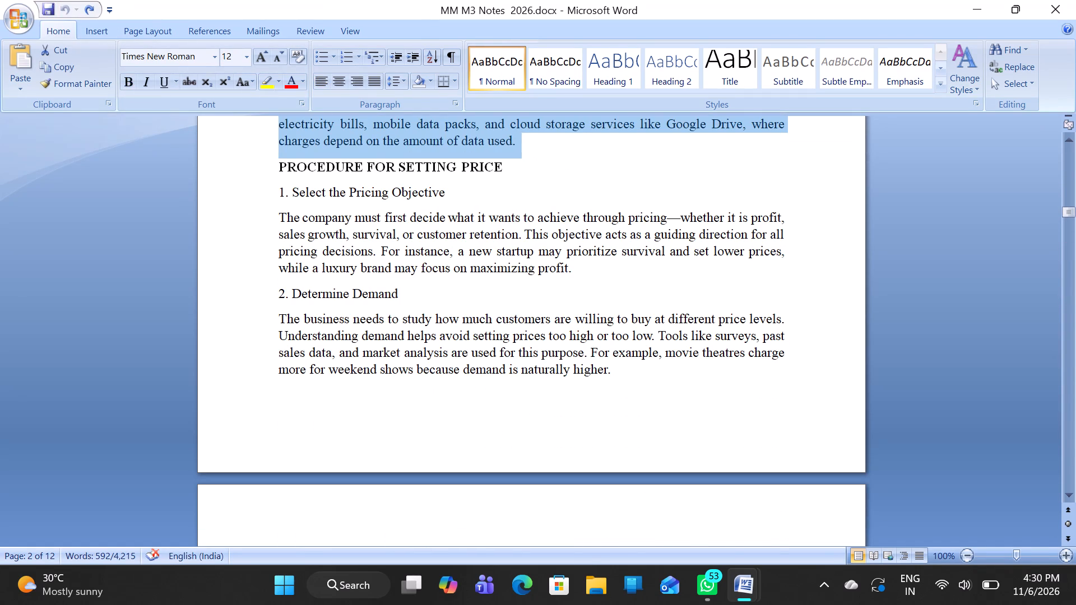
# Copy TYPES OF PRICING POLICIES through 10. Usage-Based Pricing and paste it at the end of Document1.
pyautogui.scroll(9, 587, 193)
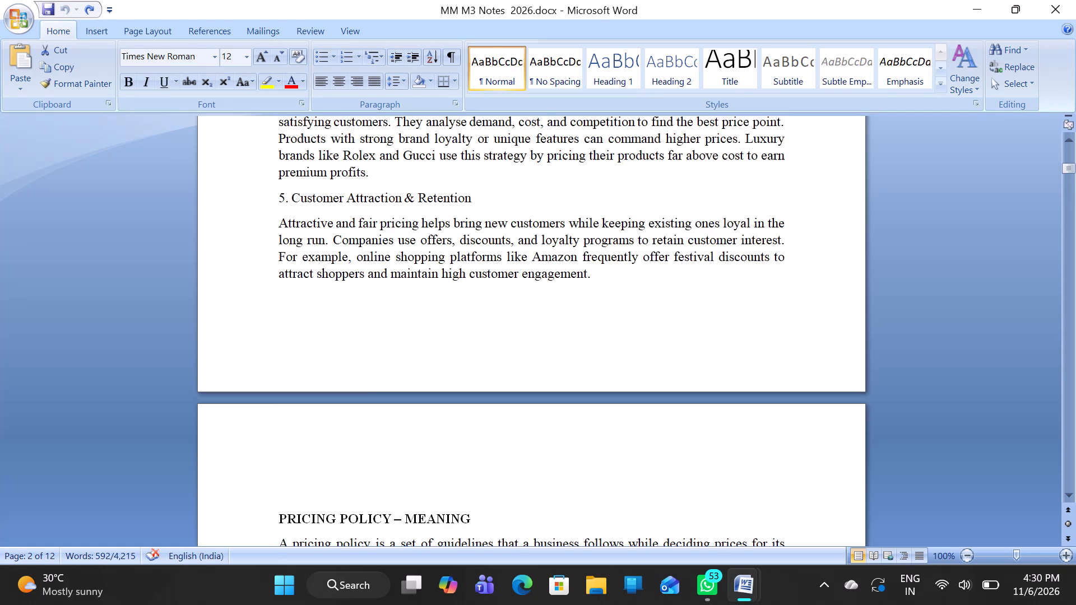
pyautogui.scroll(-3, 587, 193)
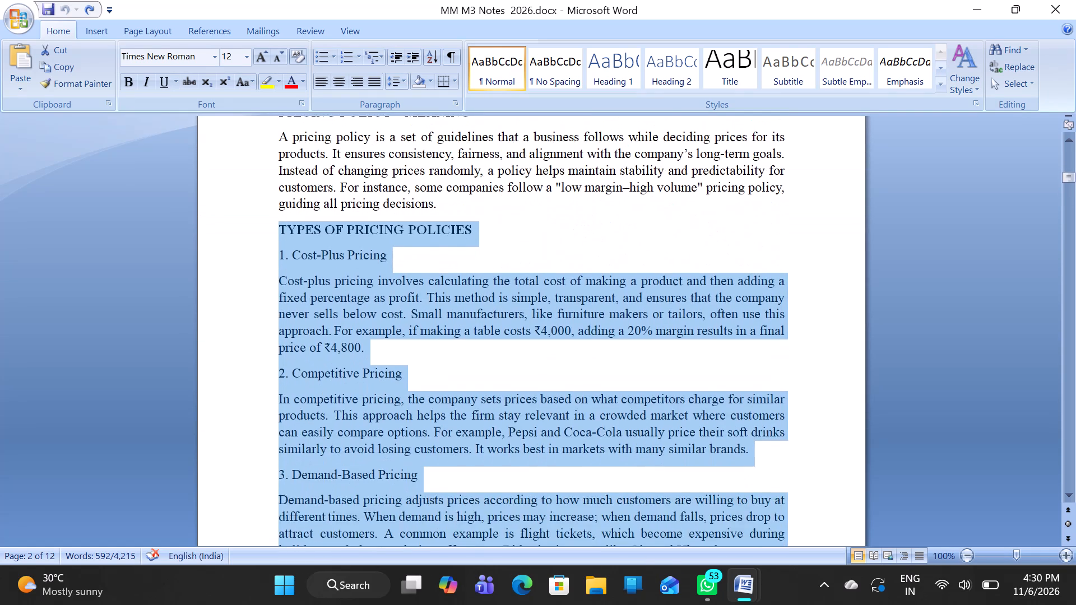
pyautogui.scroll(-4, 587, 193)
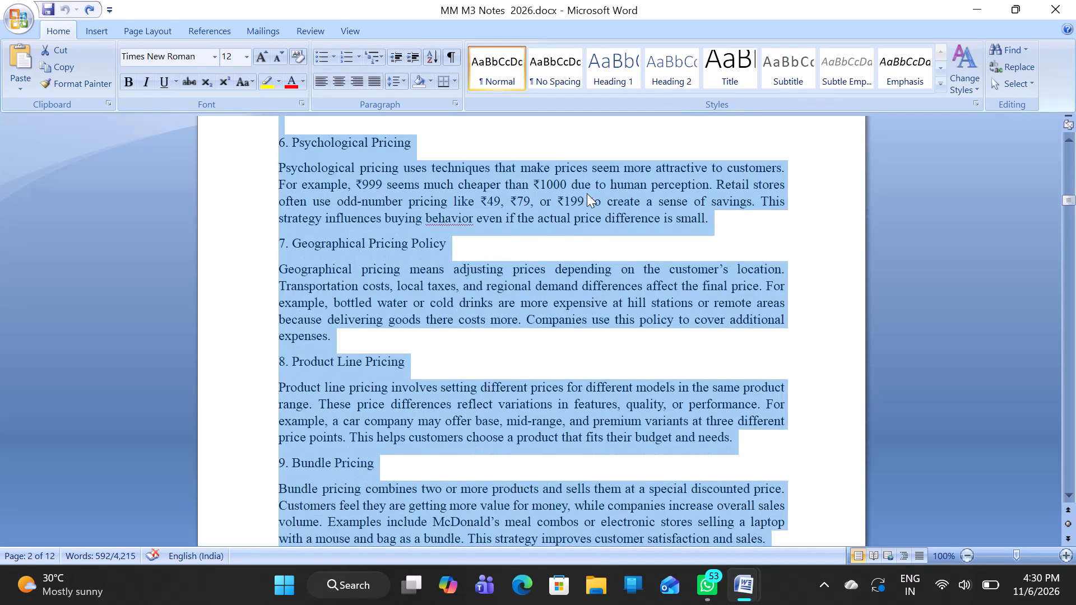
pyautogui.scroll(-2, 587, 193)
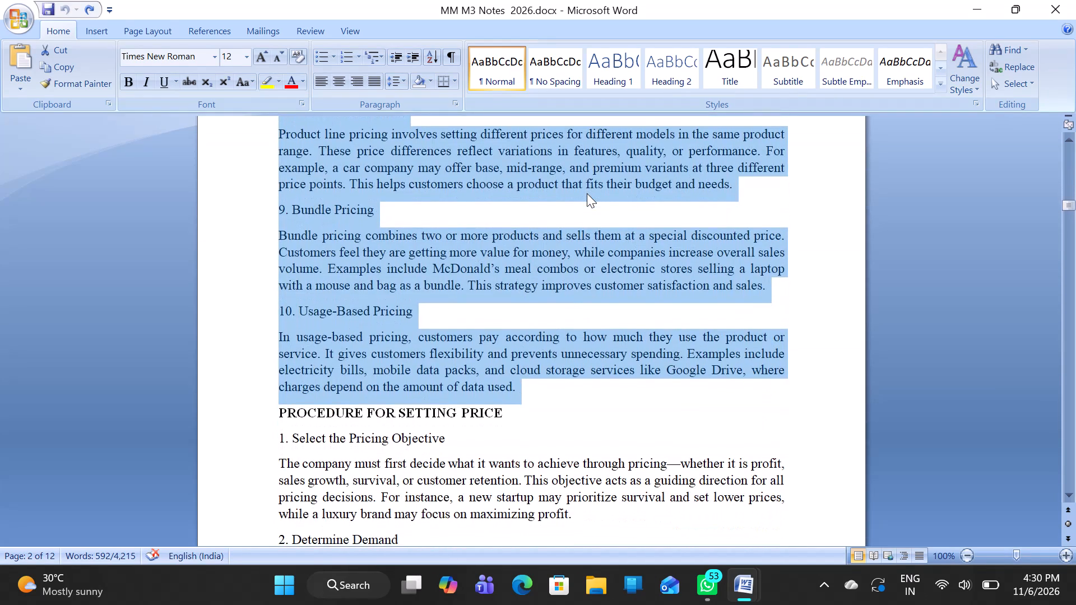
pyautogui.hotkey('ctrl', 'c')
pyautogui.hotkey('alt', 'Tab')
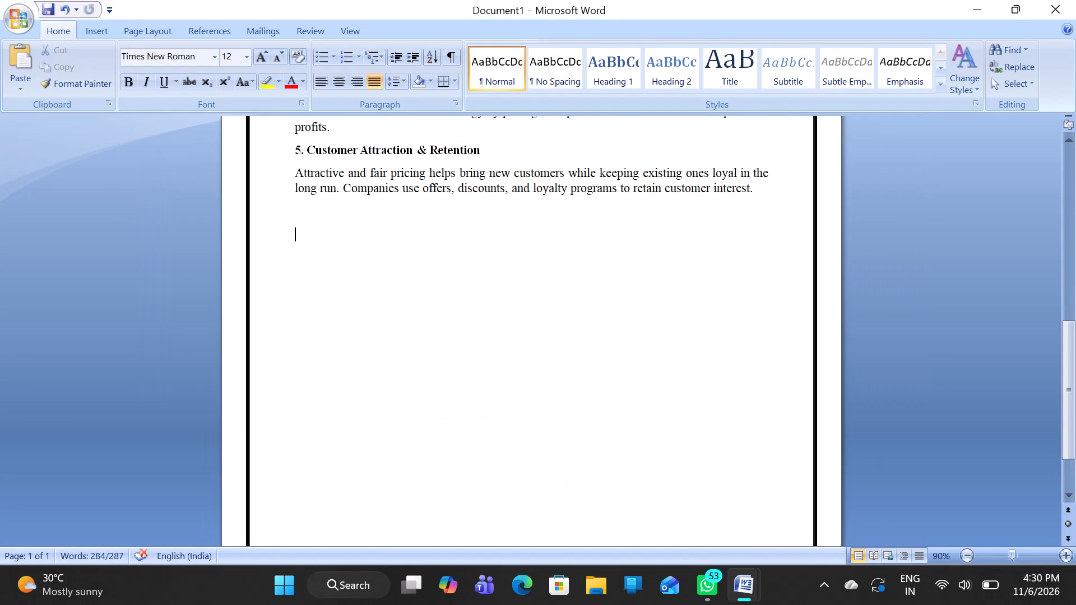
pyautogui.hotkey('ctrl', 'v')
# Center the TYPES OF PRICING POLICIES heading and set its font size to 14.
pyautogui.scroll(3, 587, 193)
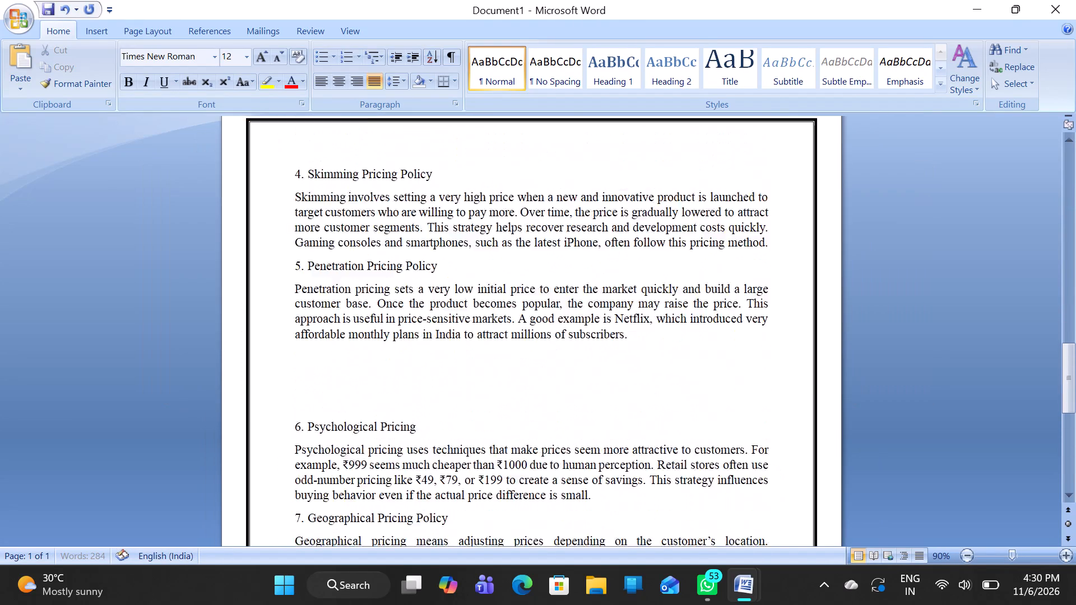
pyautogui.scroll(3, 587, 193)
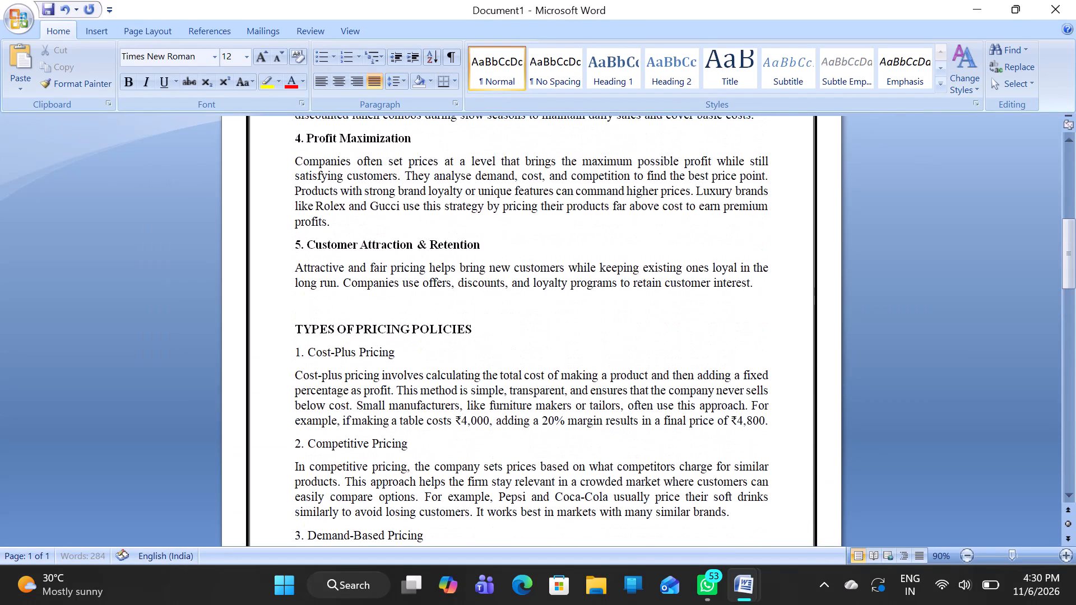
pyautogui.moveTo(302, 329); pyautogui.dragTo(479, 329)
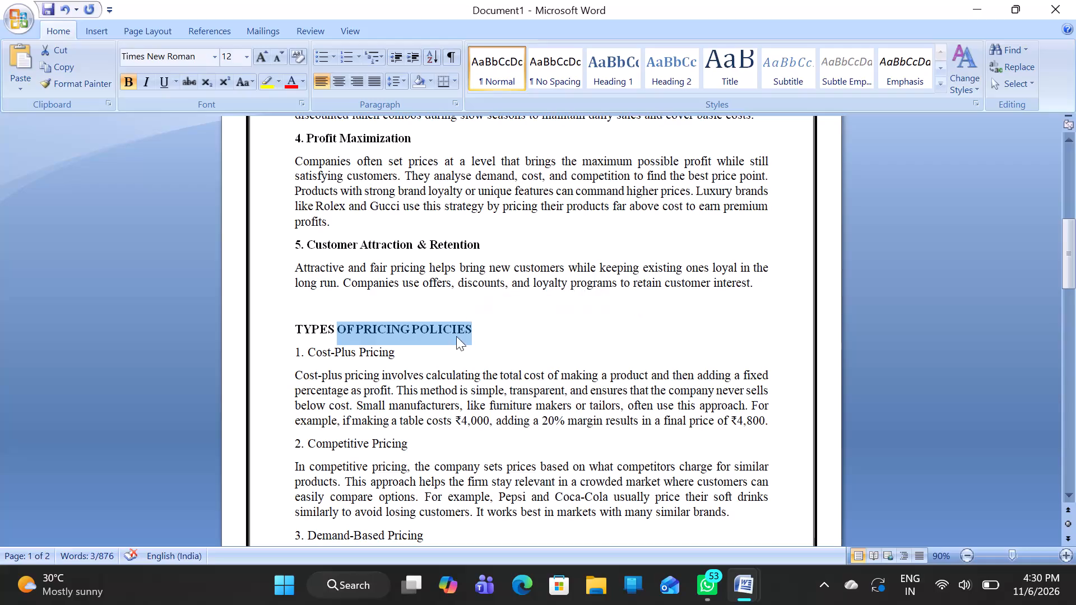
pyautogui.tripleClick(436, 331)
pyautogui.click(436, 331)
pyautogui.doubleClick(436, 331)
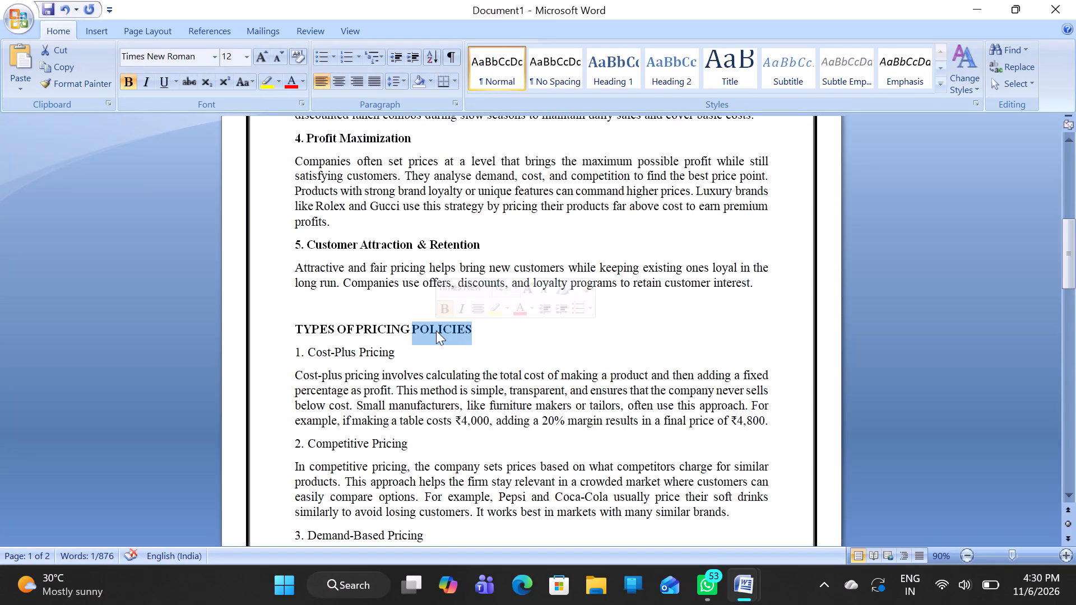
pyautogui.click(436, 331)
pyautogui.doubleClick(436, 331)
pyautogui.click(436, 331)
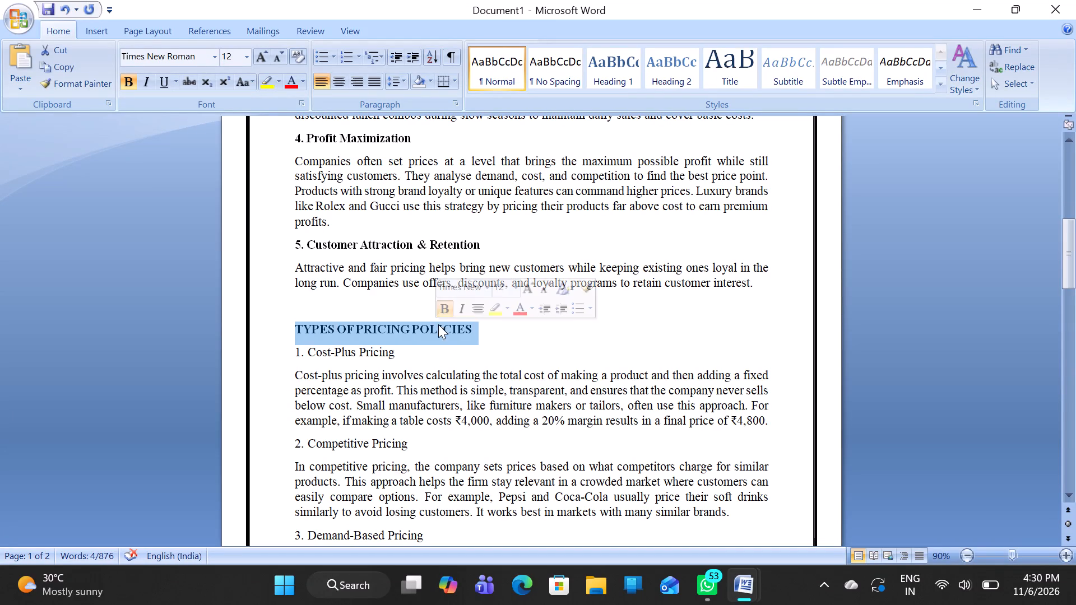
pyautogui.click(479, 309)
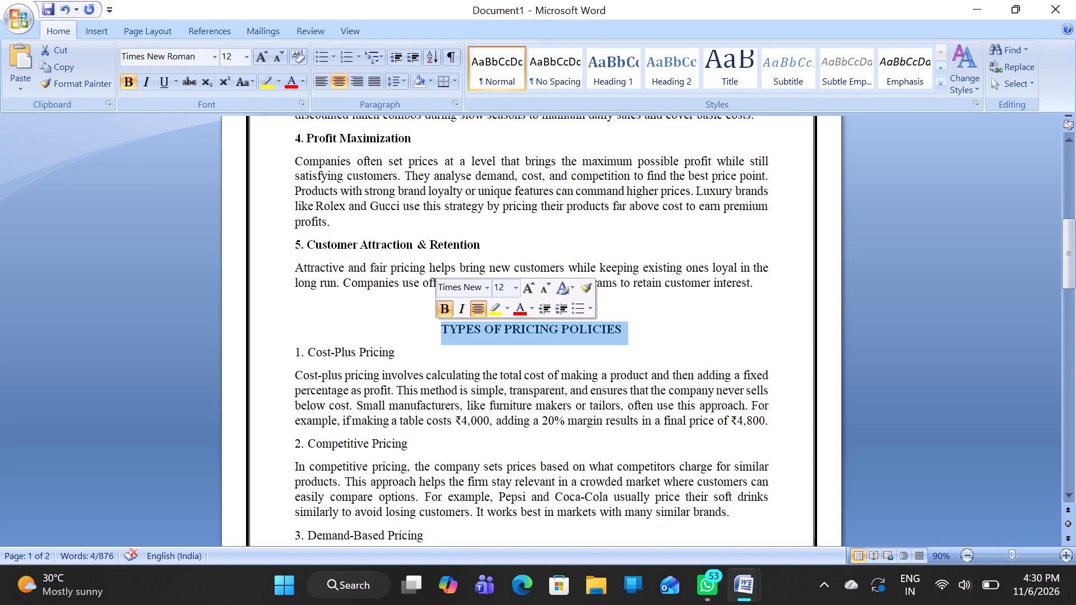
pyautogui.click(518, 289)
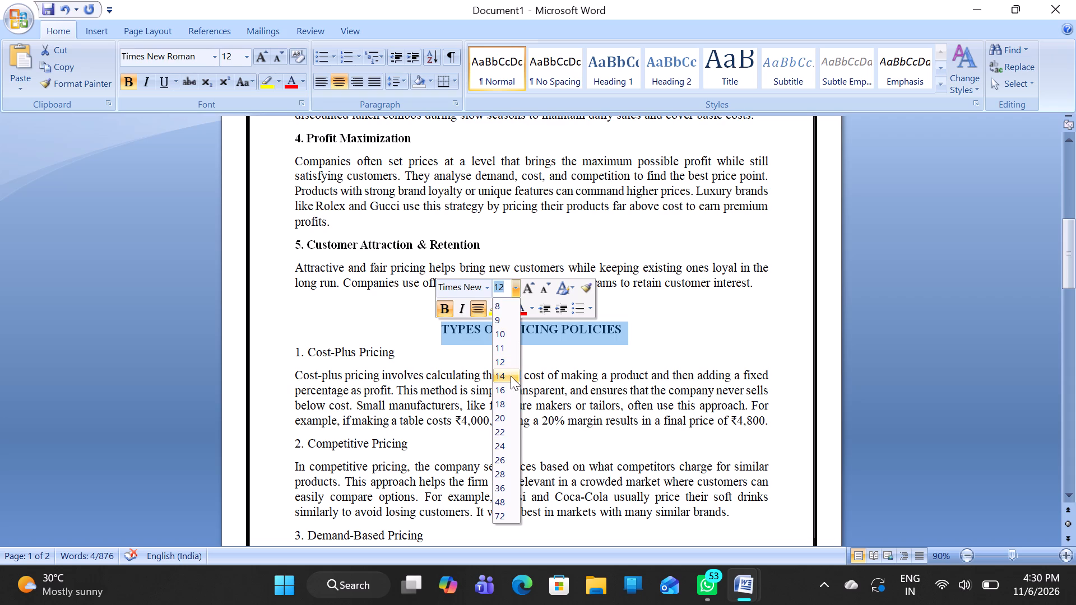
pyautogui.click(511, 376)
pyautogui.click(655, 337)
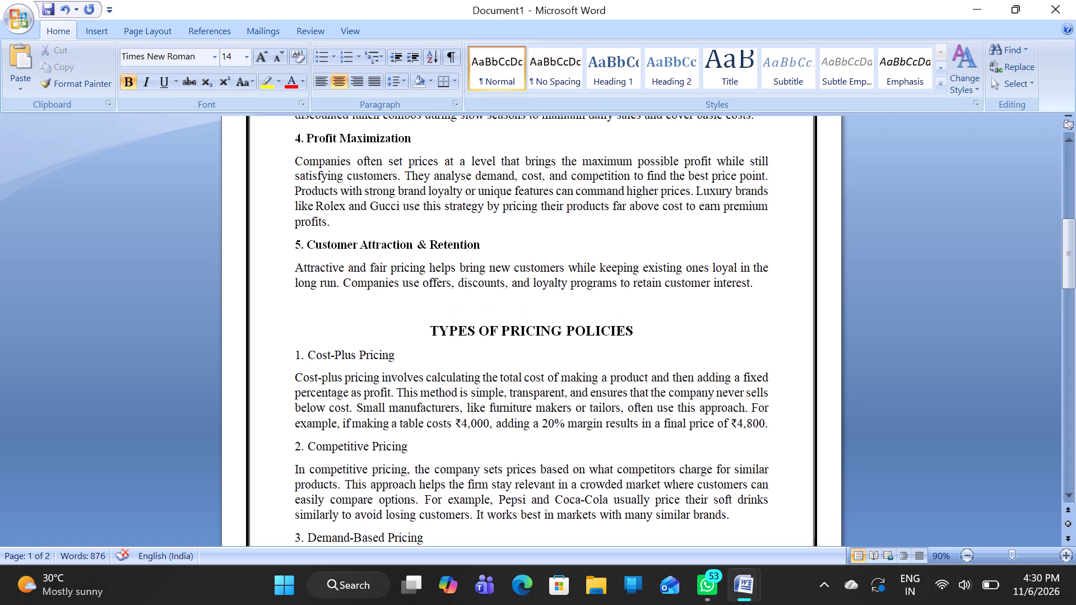
# Make the subheadings "1. Cost-Plus Pricing", "2. Competitive Pricing" and "3. Demand-Based Pricing" bold.
pyautogui.moveTo(398, 360); pyautogui.dragTo(291, 367)
pyautogui.hscroll(-1, 368, 360)
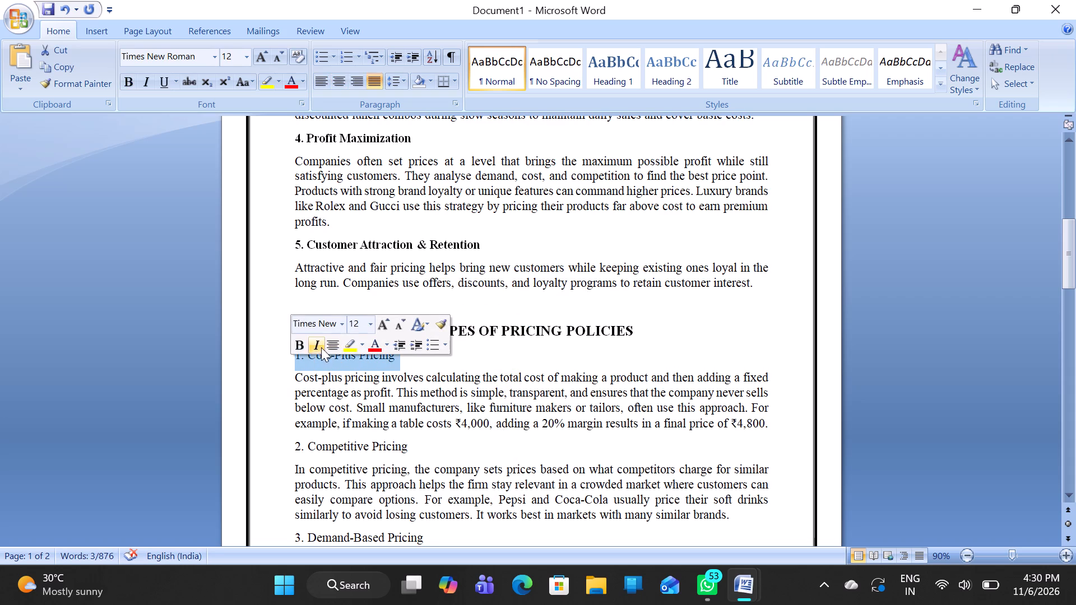
pyautogui.click(303, 344)
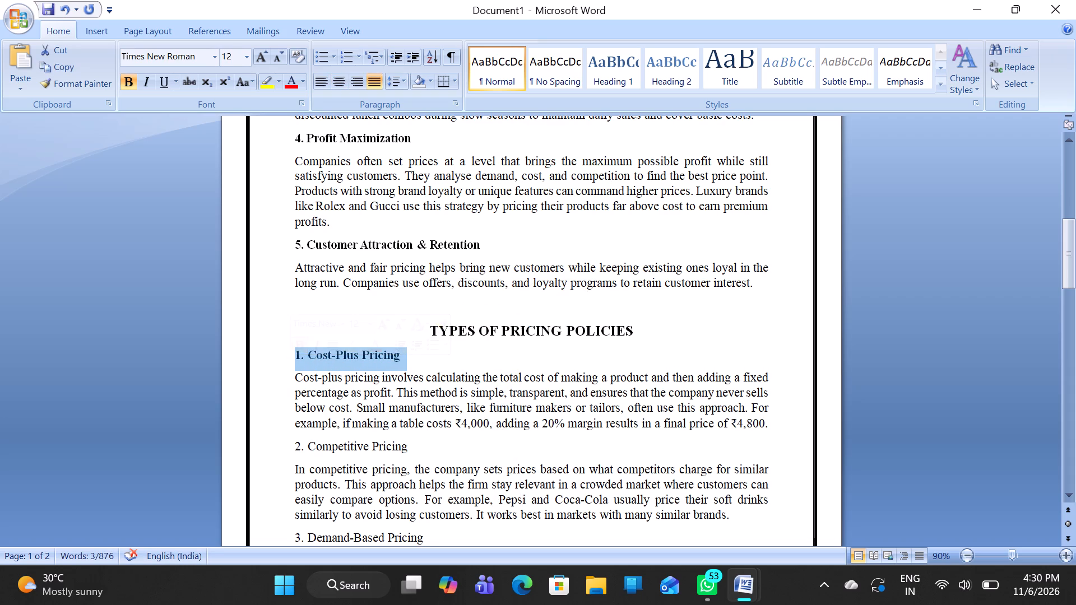
pyautogui.moveTo(409, 442); pyautogui.dragTo(272, 450)
pyautogui.hscroll(-1, 372, 455)
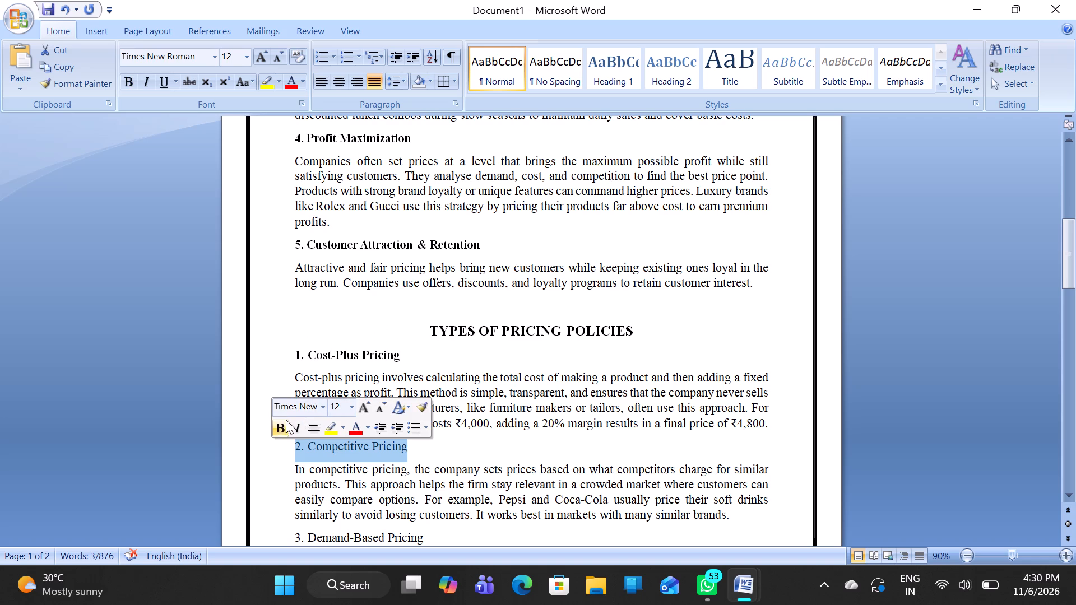
pyautogui.click(282, 421)
pyautogui.click(491, 436)
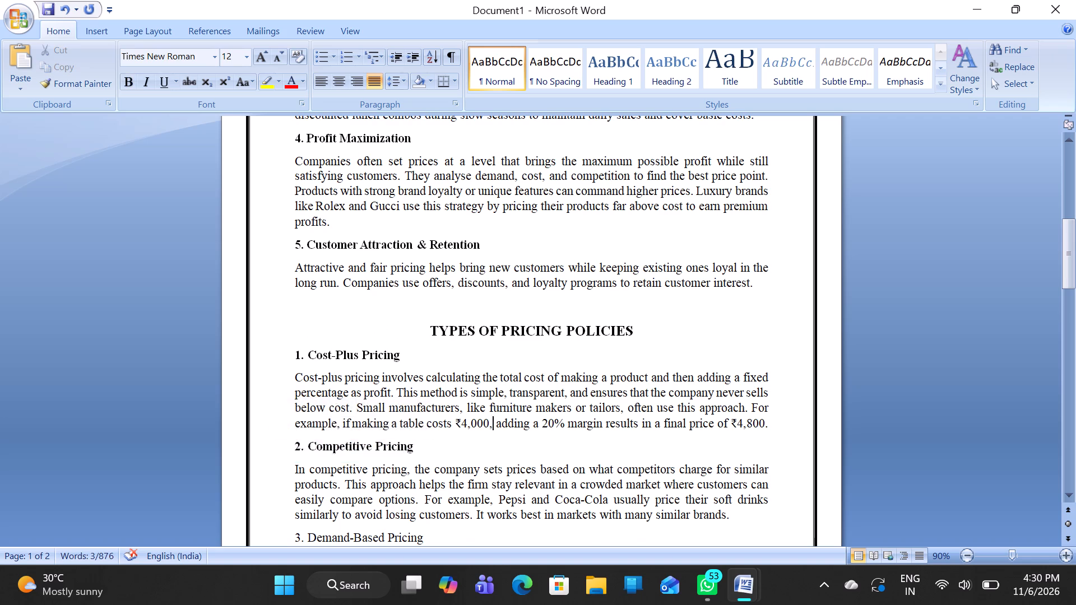
pyautogui.scroll(-3, 491, 436)
pyautogui.moveTo(423, 319); pyautogui.dragTo(285, 325)
pyautogui.hscroll(-1, 389, 324)
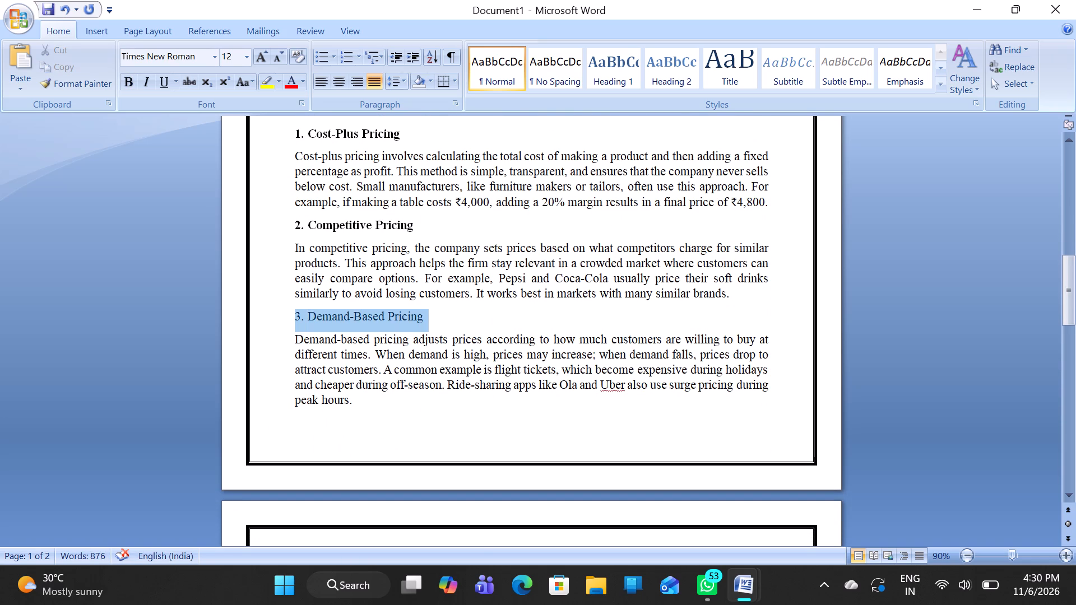
pyautogui.moveTo(285, 325); pyautogui.dragTo(277, 326)
pyautogui.hscroll(-1, 285, 325)
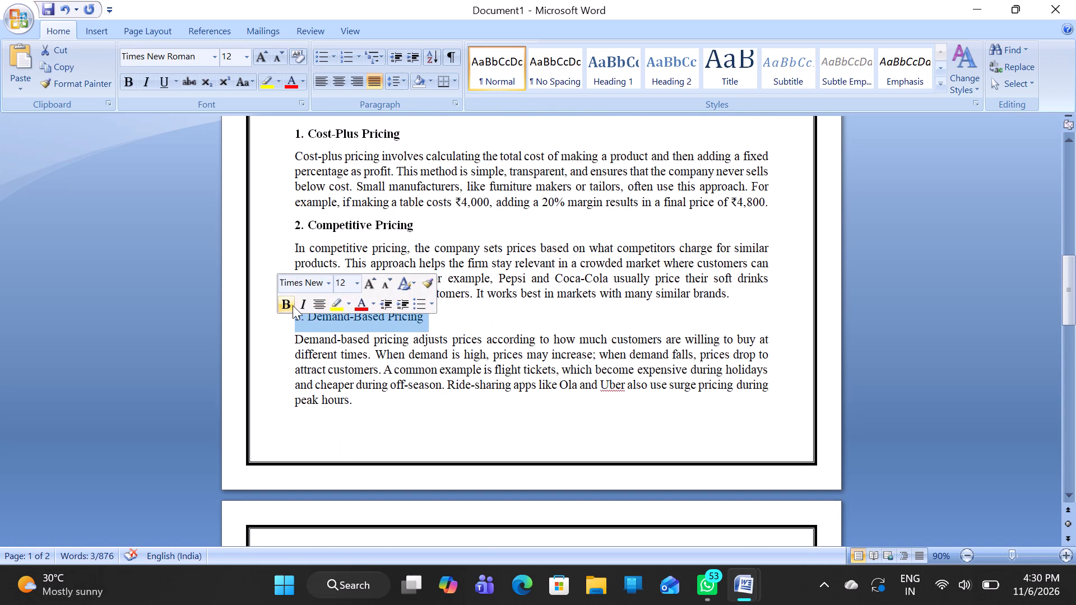
pyautogui.click(293, 305)
# Make the subheadings "4. Skimming Pricing Policy" and "5. Penetration Pricing Policy" bold.
pyautogui.scroll(-2, 485, 378)
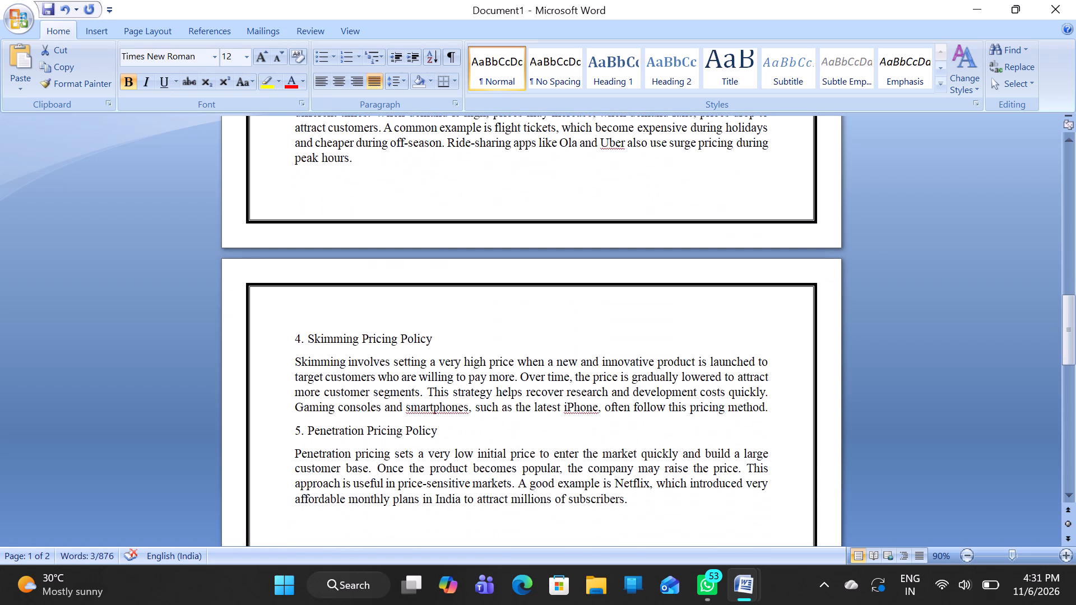
pyautogui.moveTo(425, 333); pyautogui.dragTo(294, 343)
pyautogui.hscroll(-1, 393, 342)
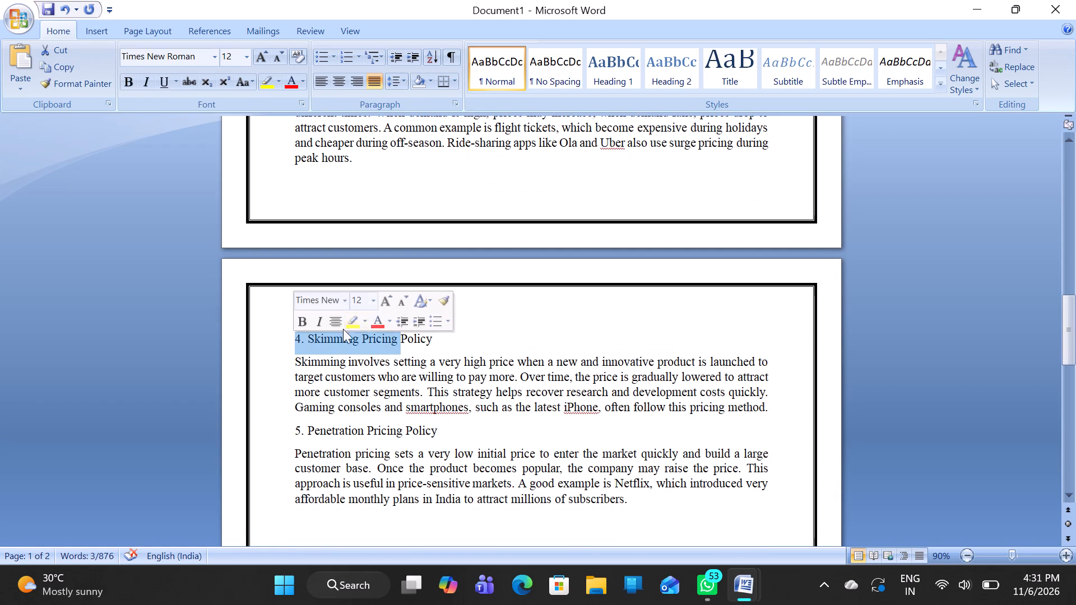
pyautogui.click(451, 340)
pyautogui.moveTo(451, 340); pyautogui.dragTo(302, 342)
pyautogui.hscroll(-1, 426, 340)
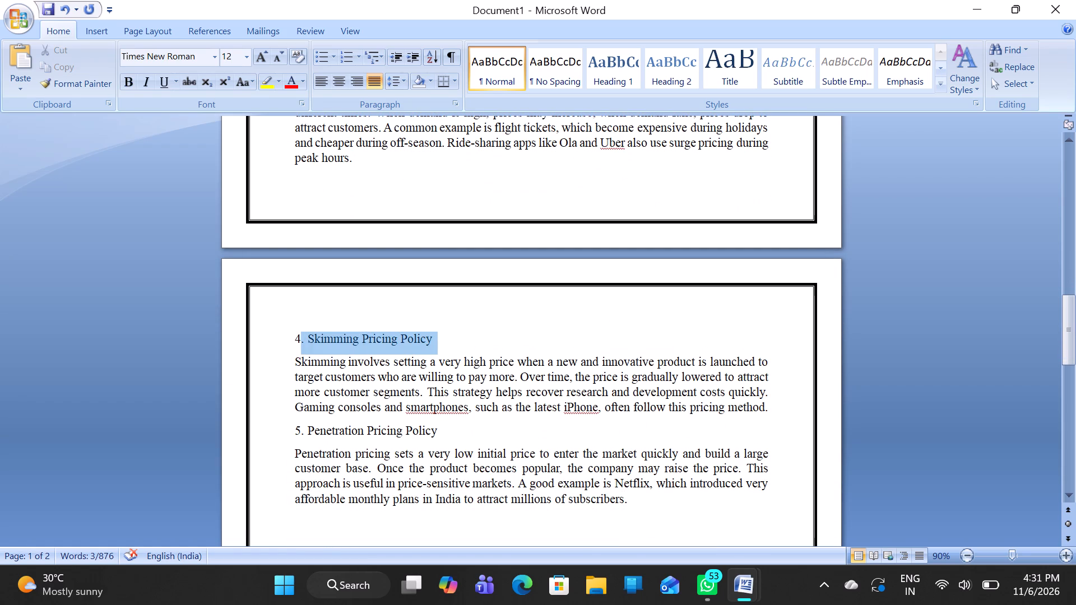
pyautogui.moveTo(302, 342); pyautogui.dragTo(287, 342)
pyautogui.hscroll(-1, 302, 342)
pyautogui.click(298, 323)
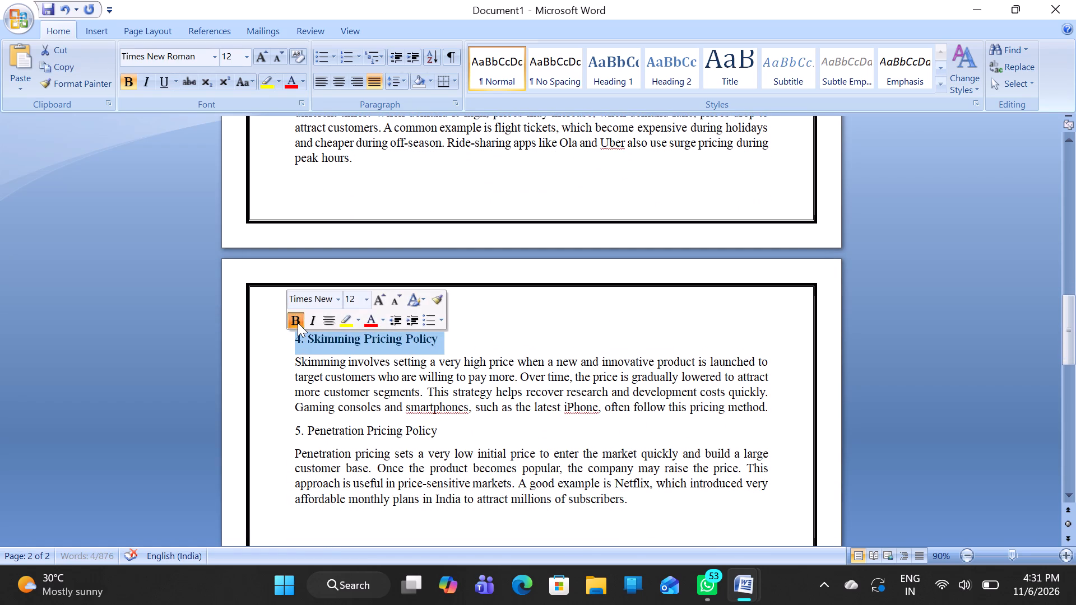
pyautogui.moveTo(443, 430); pyautogui.dragTo(266, 424)
pyautogui.hscroll(-1, 409, 429)
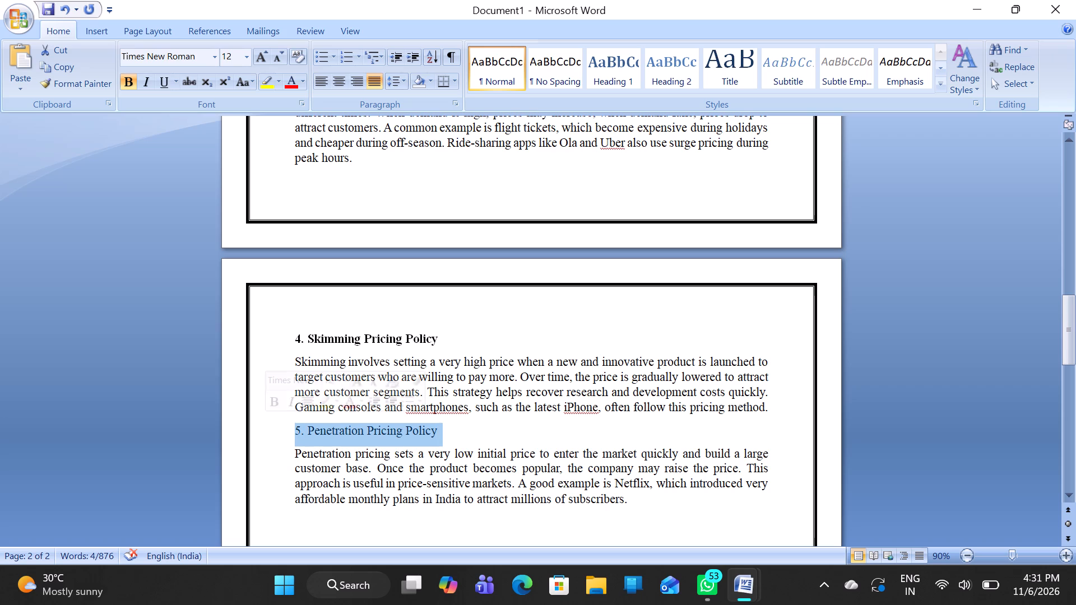
pyautogui.click(274, 399)
# Delete the blank lines between the Penetration Pricing Policy paragraph and the "6. Psychological Pricing" subheading.
pyautogui.scroll(-2, 414, 430)
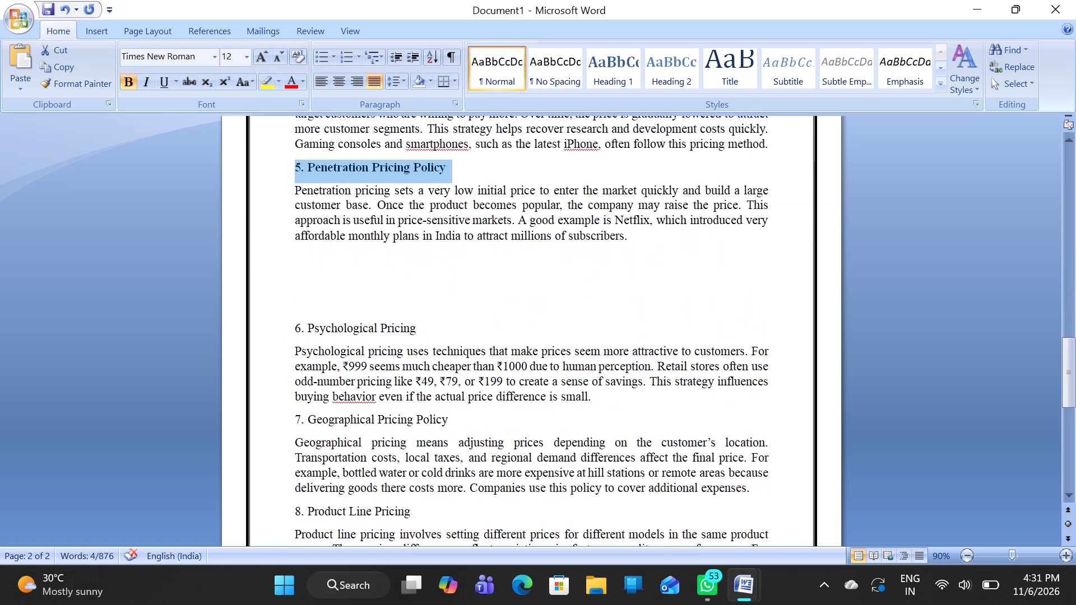
pyautogui.scroll(-2, 414, 430)
pyautogui.click(284, 224)
pyautogui.click(284, 224)
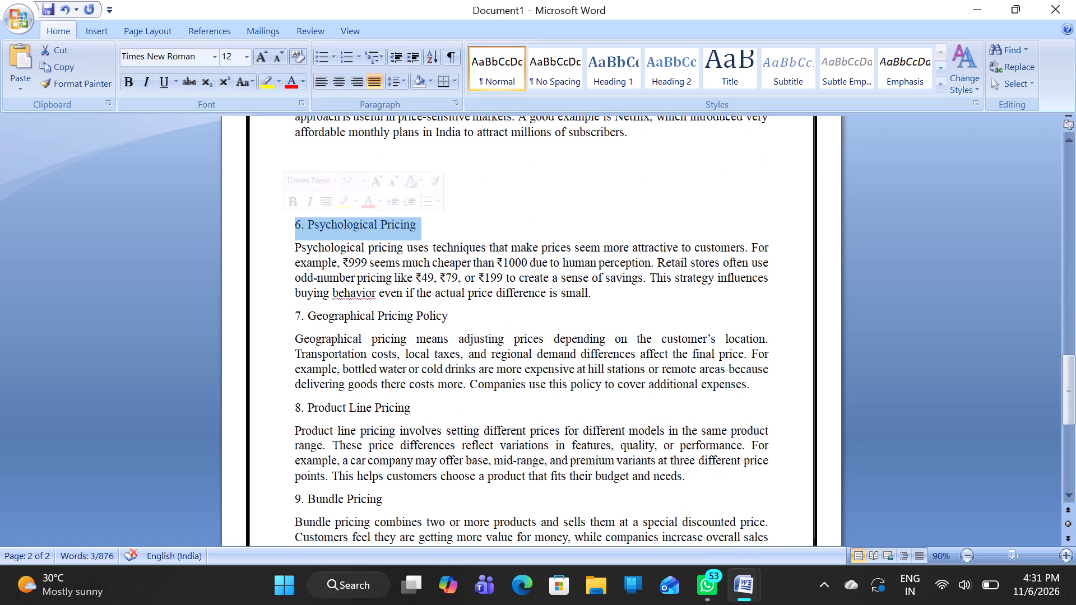
pyautogui.click(284, 224)
pyautogui.click(290, 224)
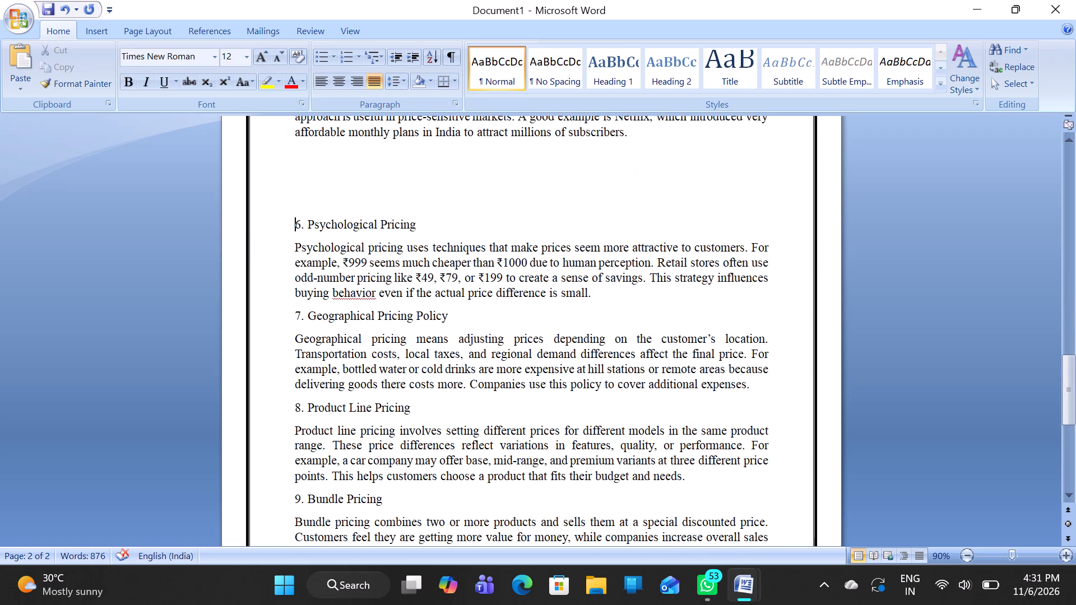
pyautogui.press('BackSpace')
pyautogui.press('BackSpace')
pyautogui.press('BackSpace')
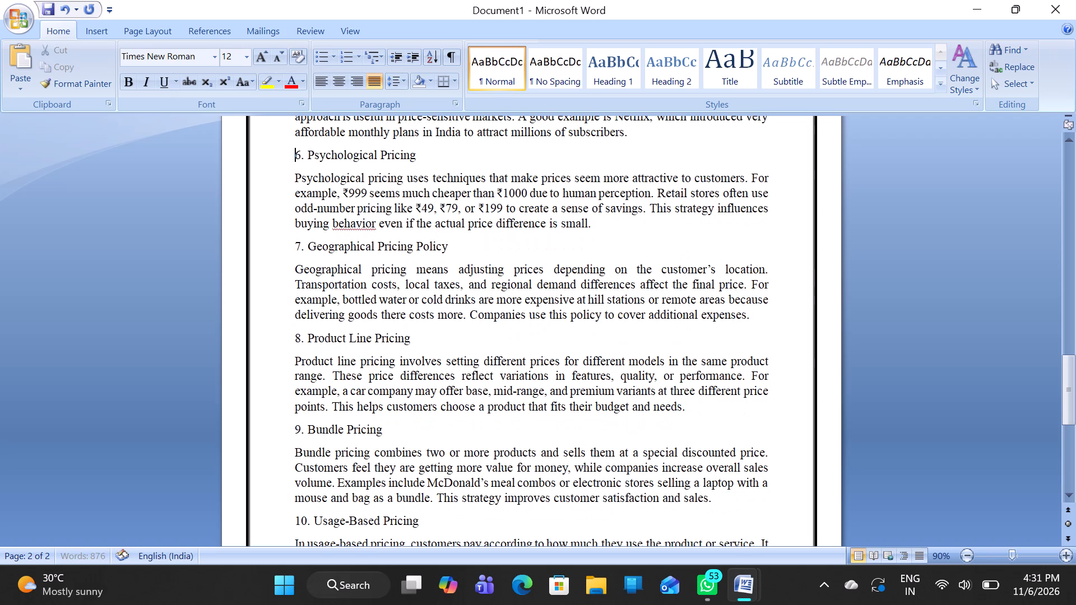
# Make the full subheadings "6. Psychological Pricing" and "7. Geographical Pricing Policy" bold, including their numbers.
pyautogui.scroll(1, 290, 224)
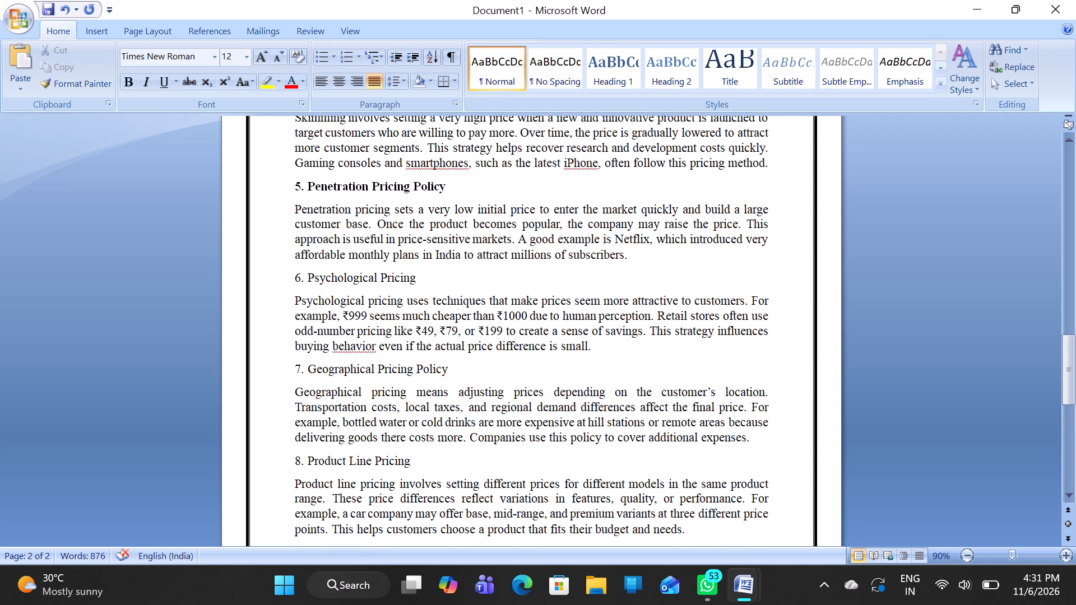
pyautogui.scroll(1, 290, 224)
pyautogui.moveTo(424, 274); pyautogui.dragTo(262, 278)
pyautogui.hscroll(-1, 384, 278)
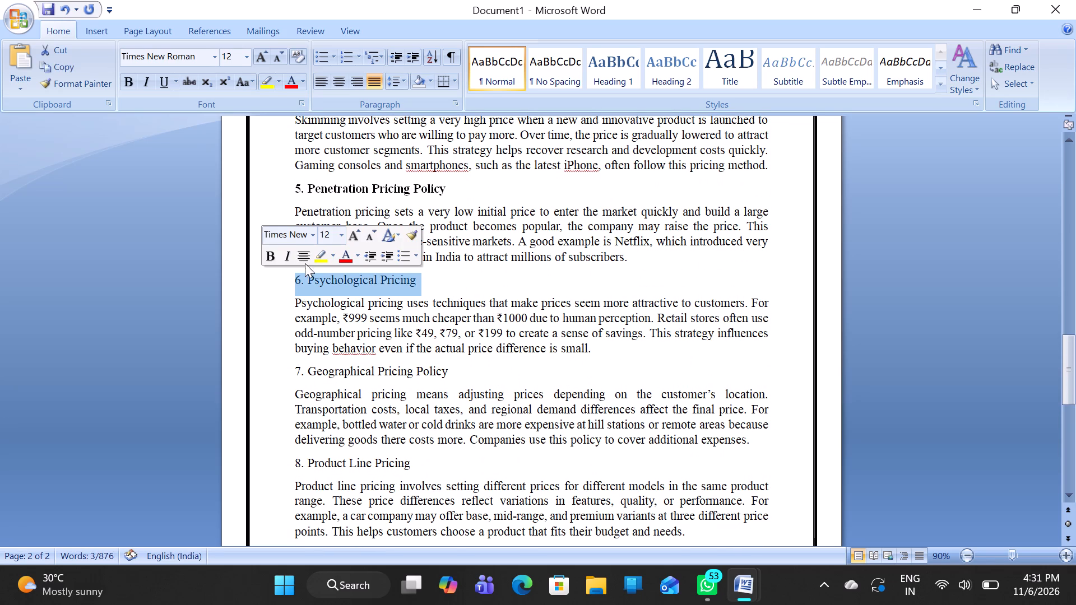
pyautogui.click(273, 262)
pyautogui.moveTo(459, 364); pyautogui.dragTo(330, 372)
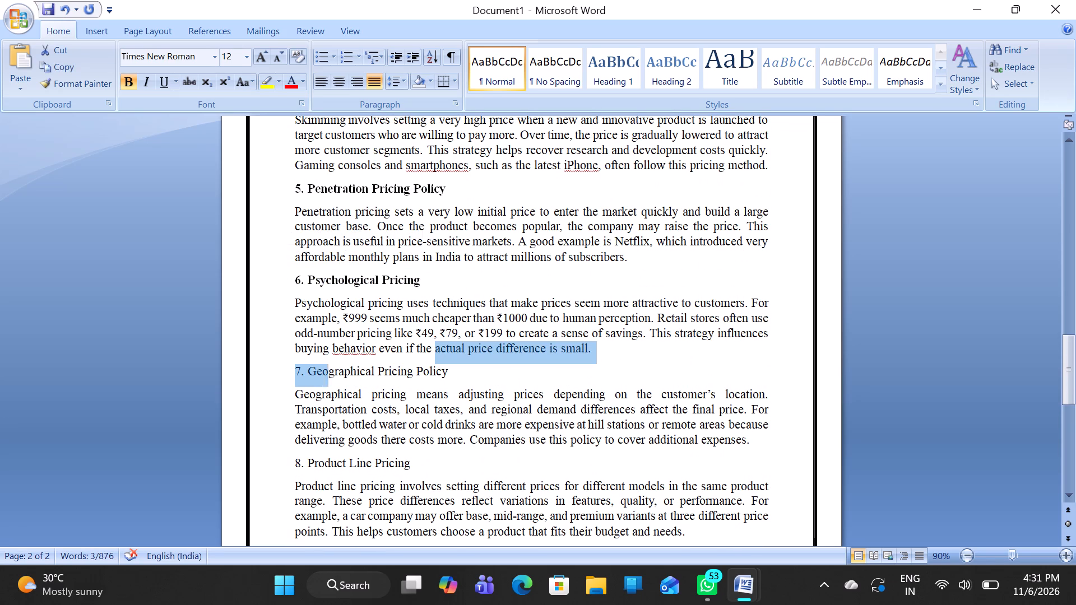
pyautogui.moveTo(330, 372); pyautogui.dragTo(458, 375)
pyautogui.click(458, 375)
pyautogui.moveTo(458, 375); pyautogui.dragTo(298, 372)
pyautogui.hscroll(-1, 434, 379)
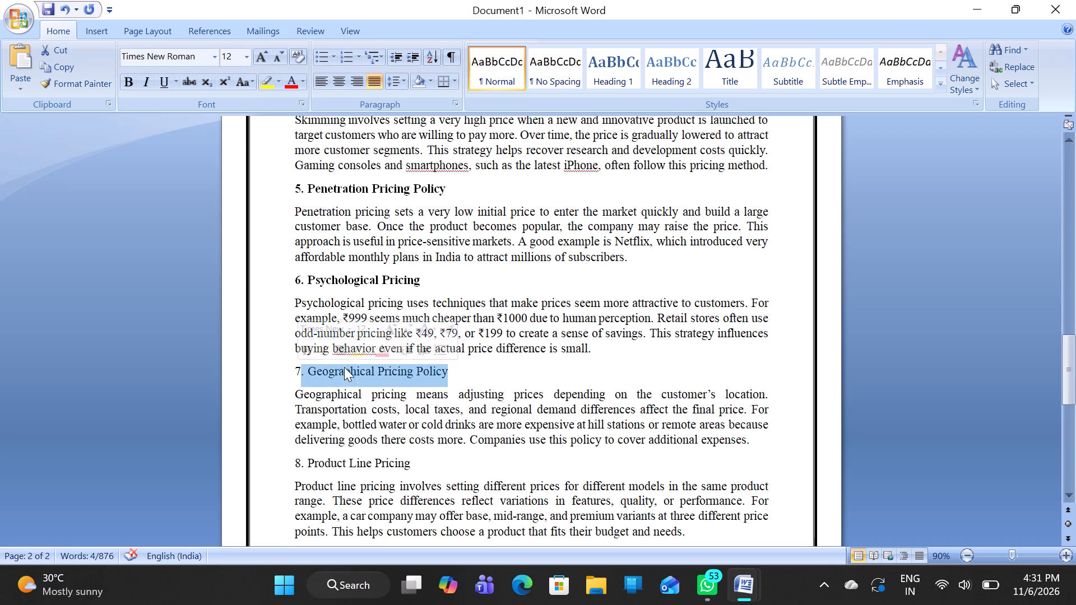
pyautogui.click(308, 353)
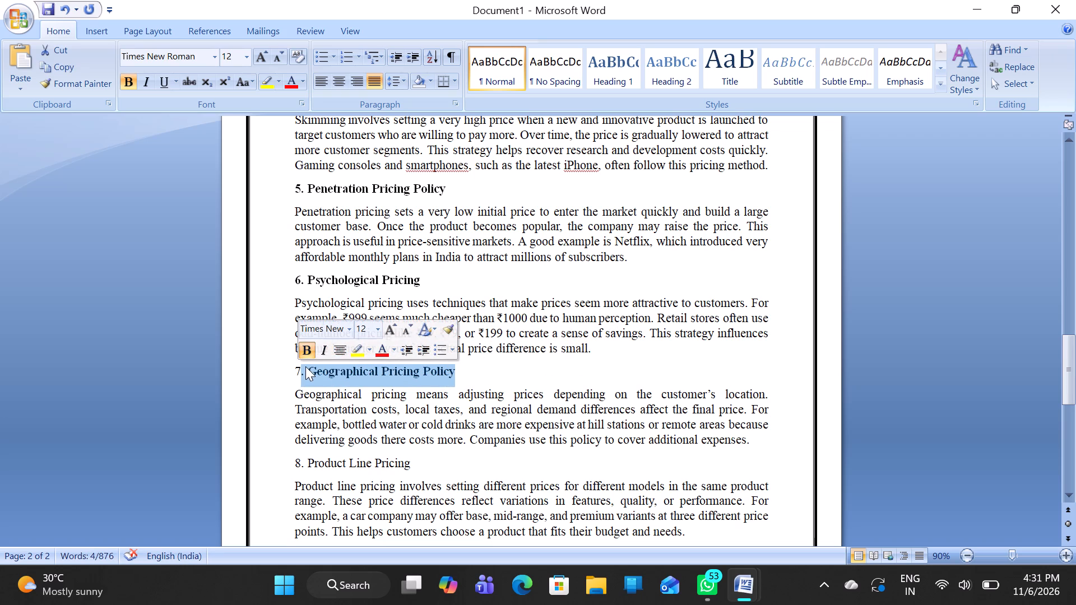
pyautogui.tripleClick(305, 366)
pyautogui.click(310, 349)
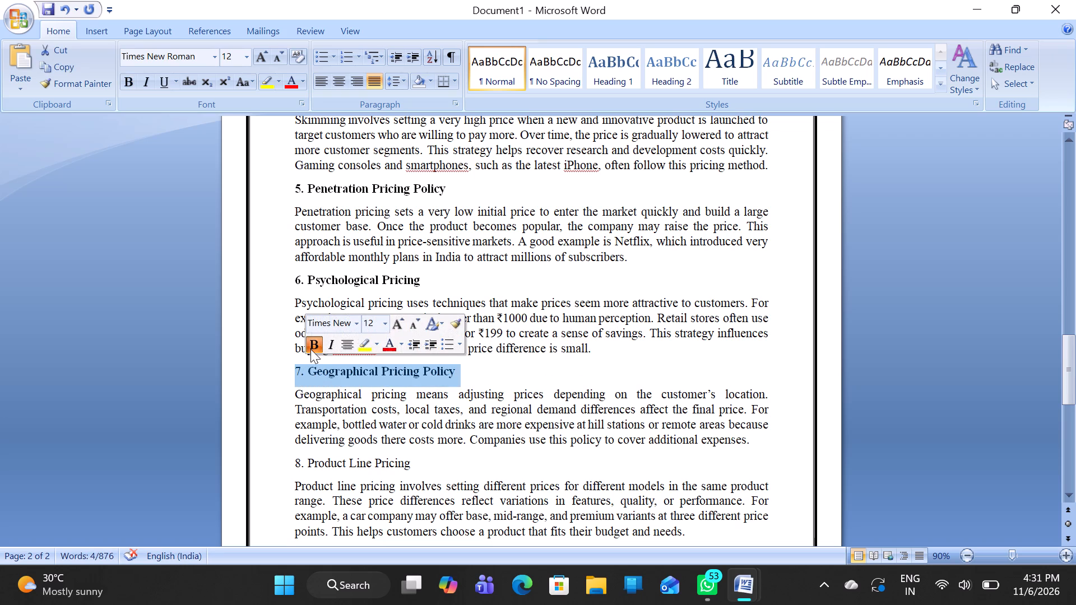
# Make the subheadings "8. Product Line Pricing", "9. Bundle Pricing" and "10. Usage-Based Pricing" bold.
pyautogui.tripleClick(363, 459)
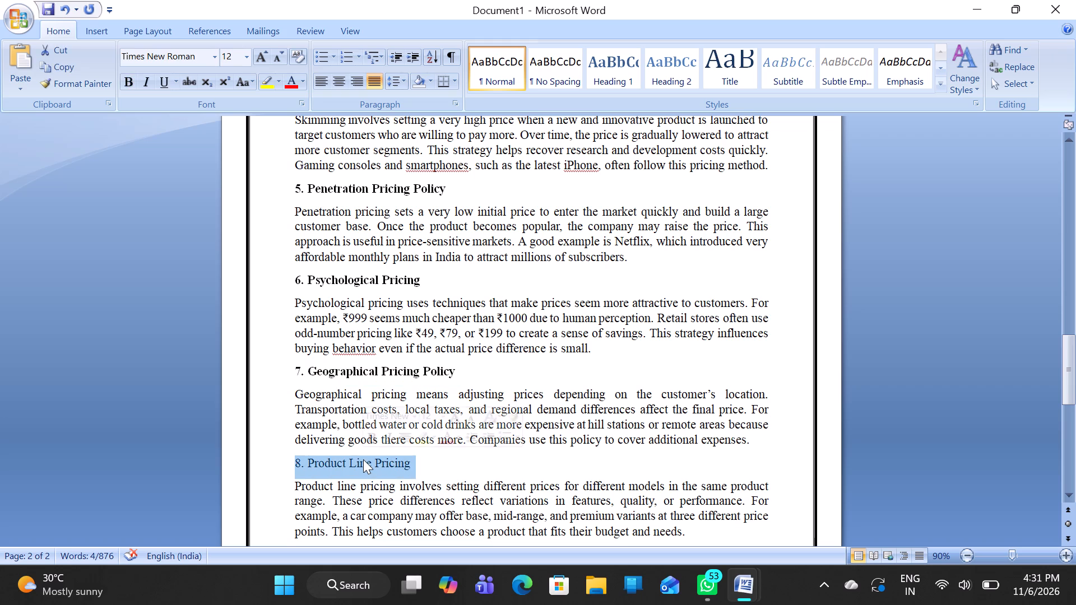
pyautogui.click(370, 434)
pyautogui.scroll(-3, 370, 434)
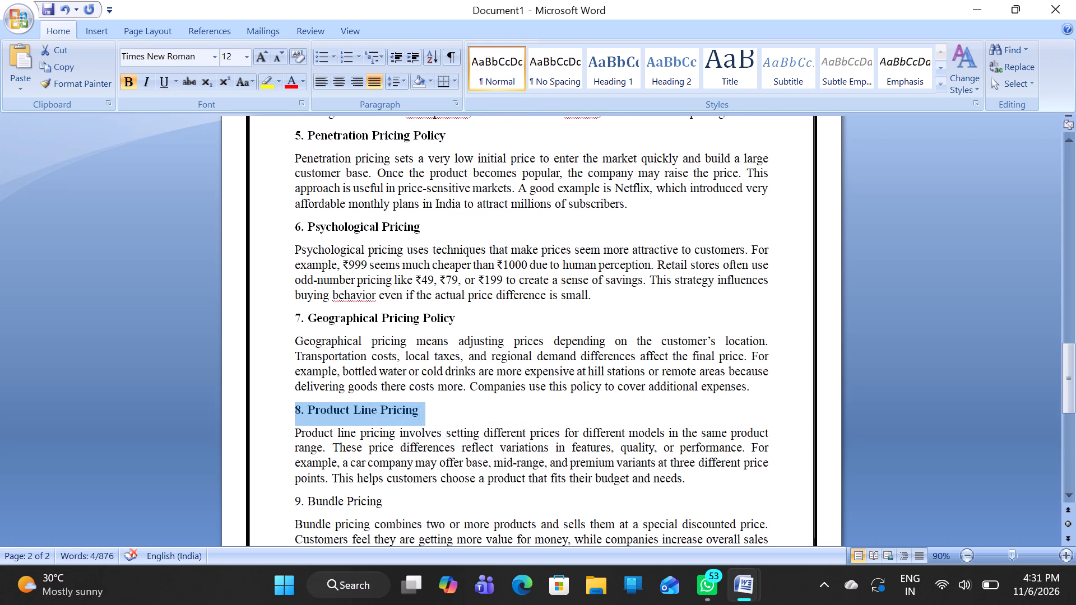
pyautogui.scroll(-4, 370, 434)
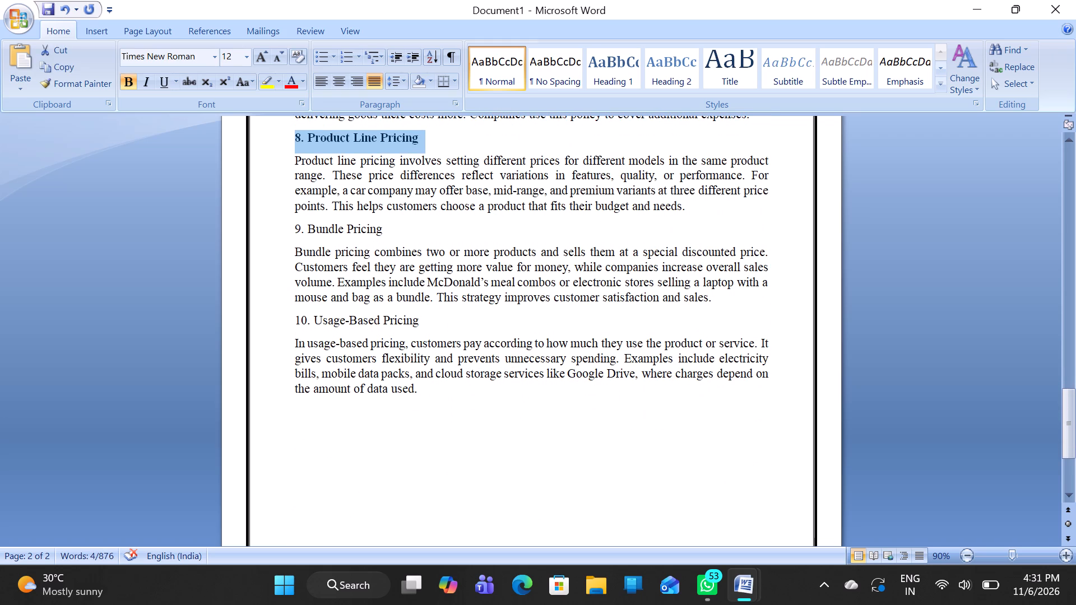
pyautogui.tripleClick(350, 232)
pyautogui.click(361, 208)
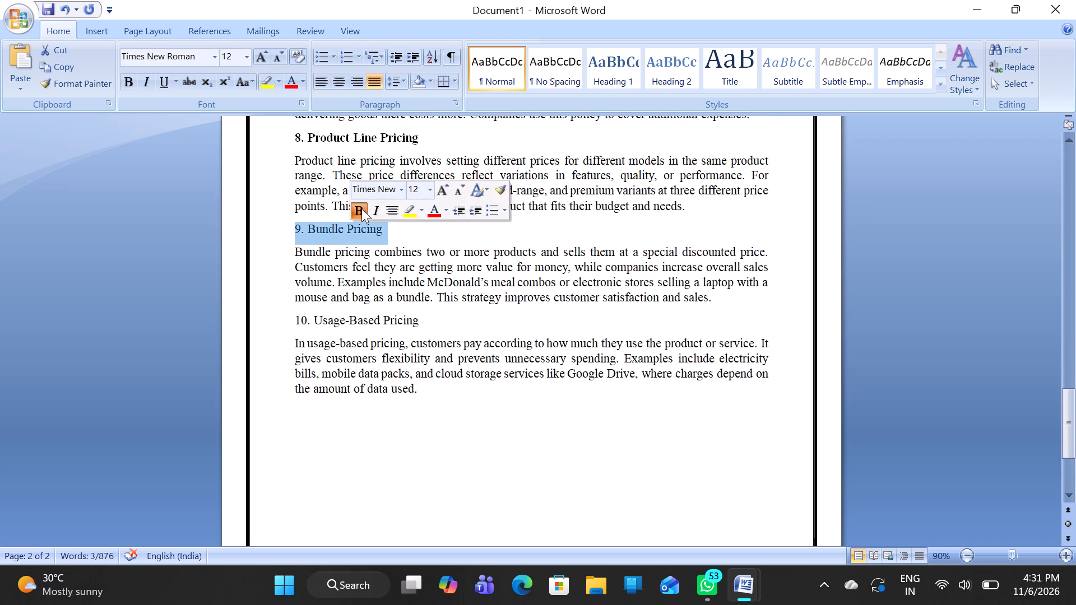
pyautogui.tripleClick(377, 321)
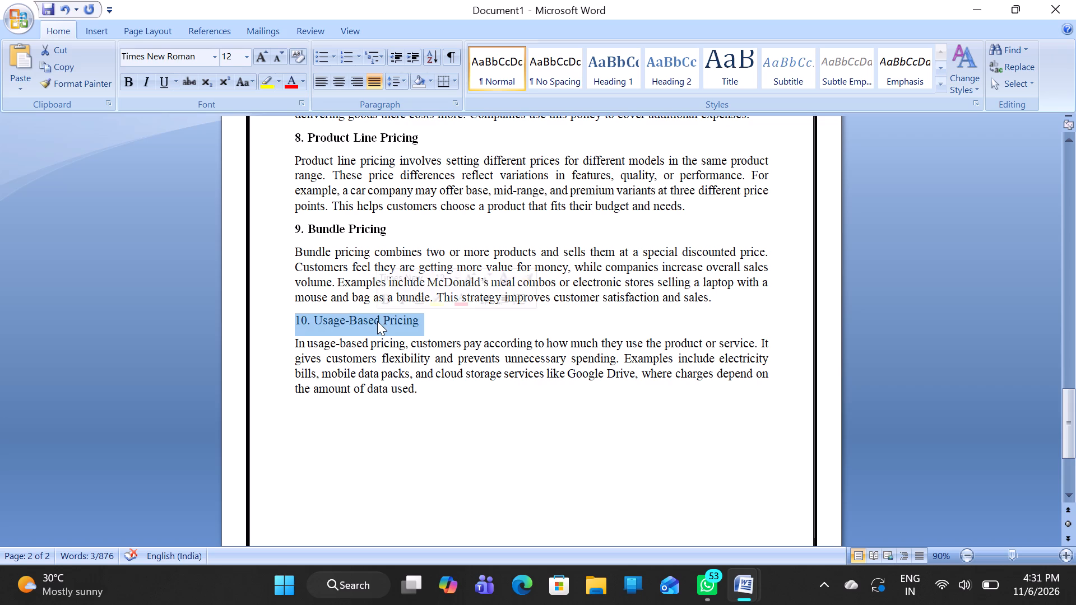
pyautogui.click(384, 297)
pyautogui.click(455, 378)
# Review the formatting of the TYPES OF PRICING POLICIES section through to the end of the document.
pyautogui.scroll(-2, 455, 378)
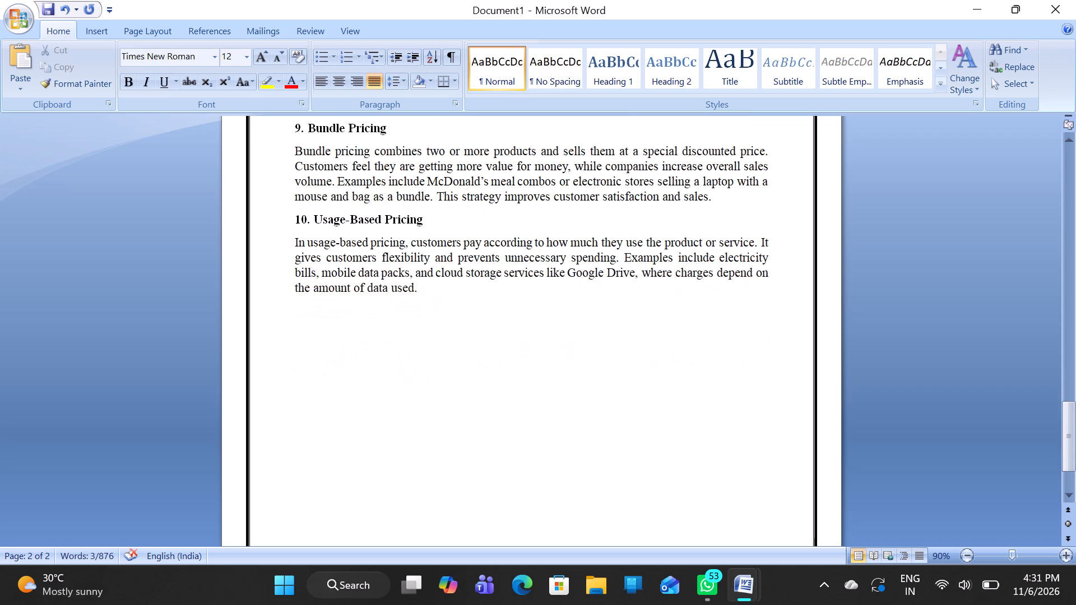
pyautogui.scroll(-2, 455, 378)
pyautogui.scroll(7, 455, 378)
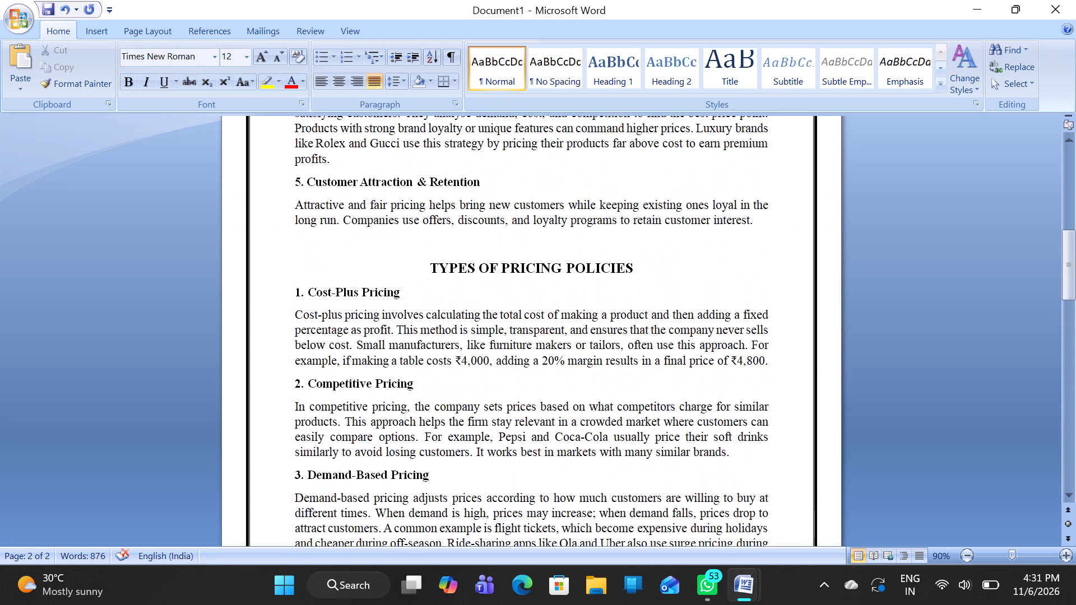
pyautogui.scroll(-7, 455, 378)
pyautogui.scroll(1, 455, 378)
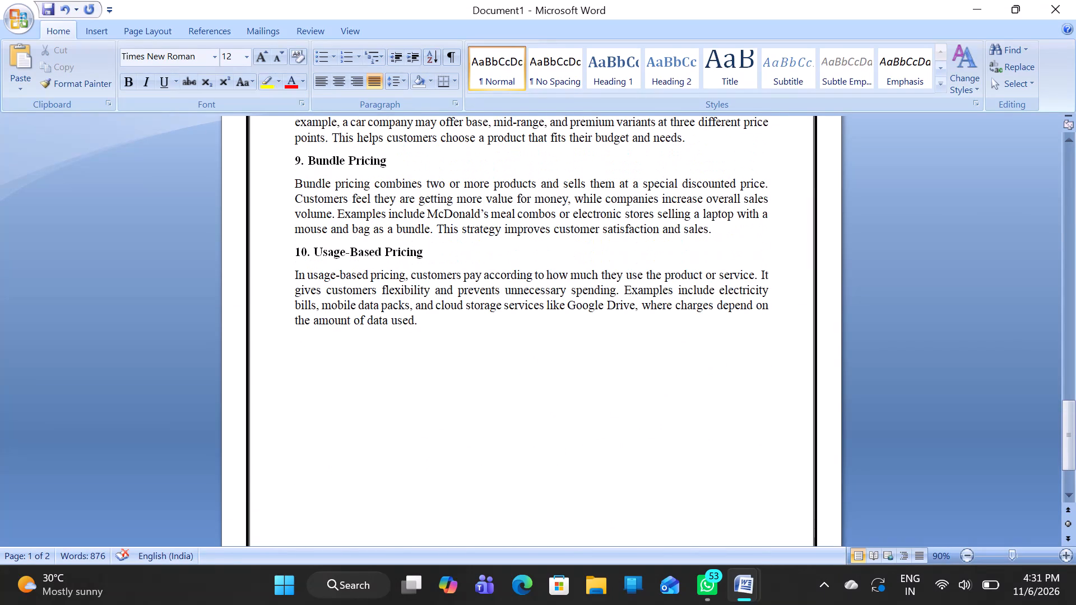
pyautogui.scroll(1, 455, 378)
# Copy PROCEDURE FOR SETTING PRICE through 6. Select the Final Price from MM M3 Notes and paste it at Document1's cursor in the Usage-Based Pricing paragraph.
pyautogui.hotkey('alt', 'Tab')
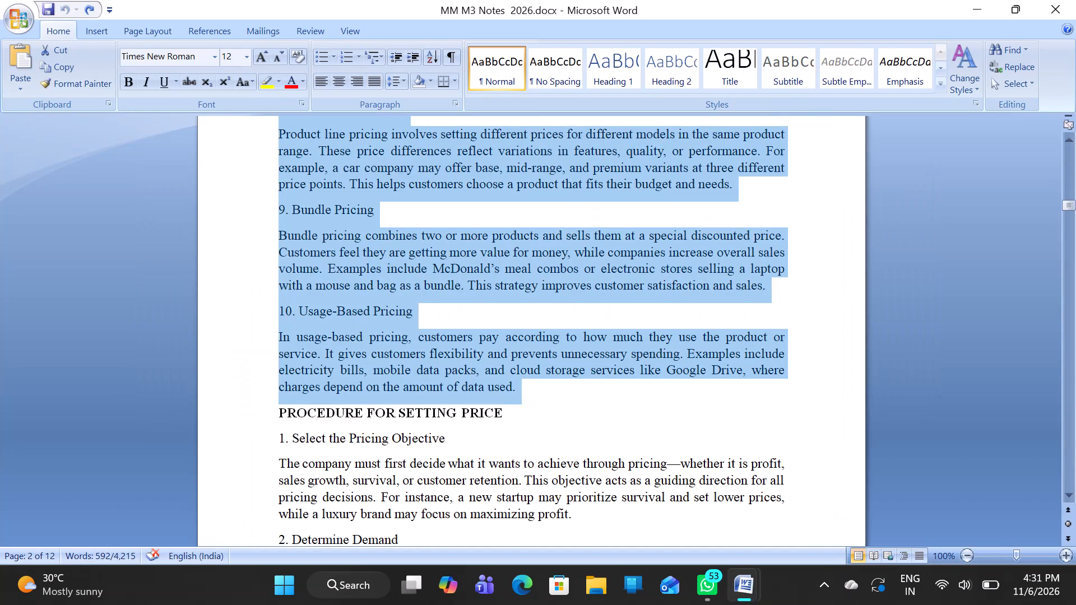
pyautogui.click(537, 404)
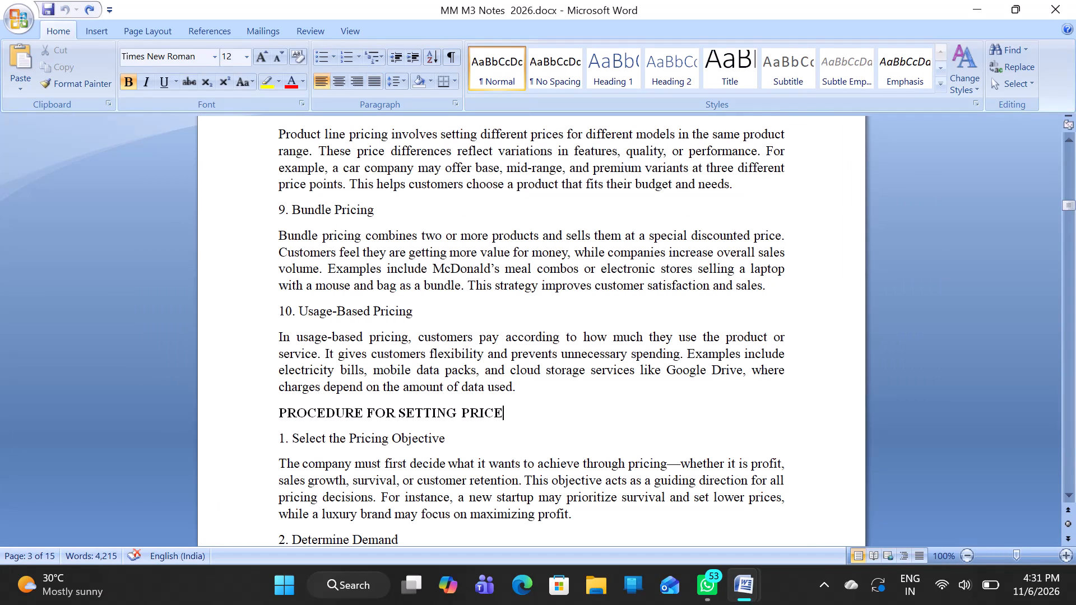
pyautogui.scroll(-1, 537, 404)
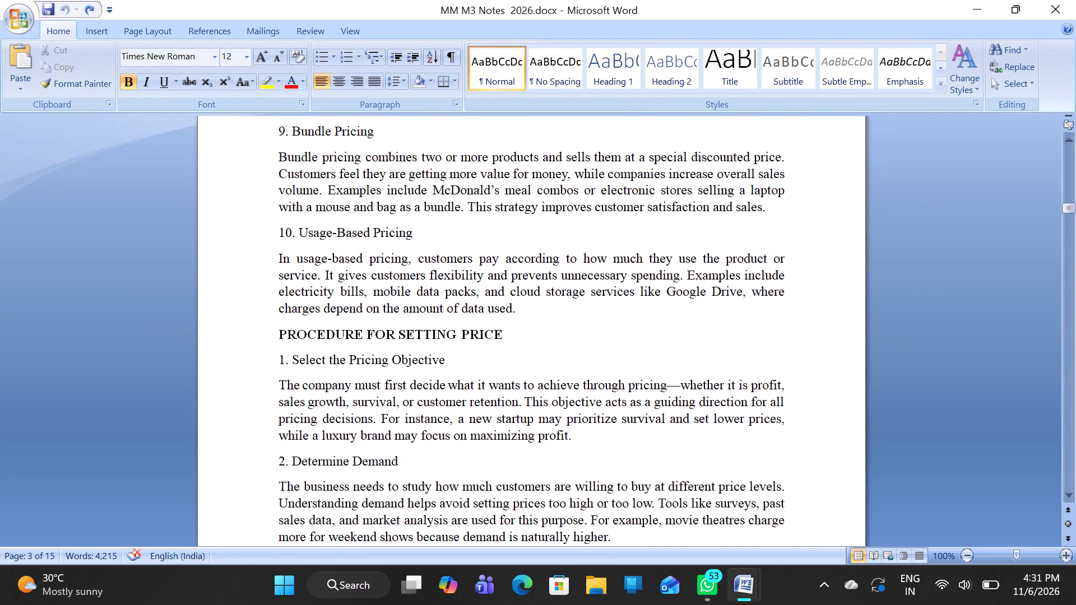
pyautogui.moveTo(277, 332); pyautogui.dragTo(416, 394)
pyautogui.scroll(-3, 416, 394)
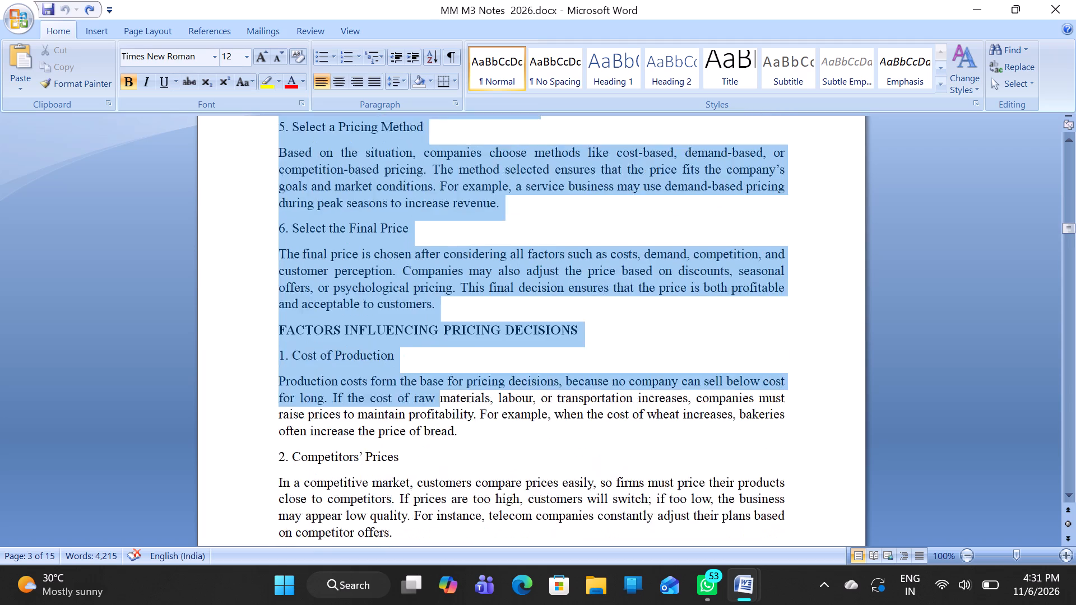
pyautogui.scroll(-1, 416, 394)
pyautogui.moveTo(416, 394); pyautogui.dragTo(478, 268)
pyautogui.scroll(1, 416, 394)
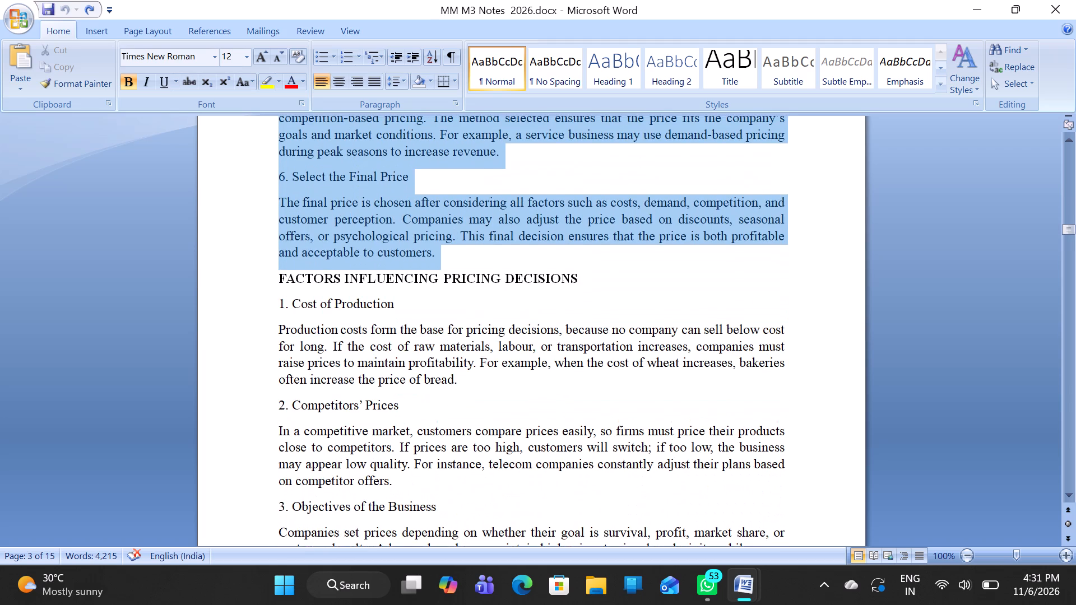
pyautogui.moveTo(478, 268); pyautogui.dragTo(470, 268)
pyautogui.hotkey('ctrl', 'c')
pyautogui.hotkey('alt', 'Tab')
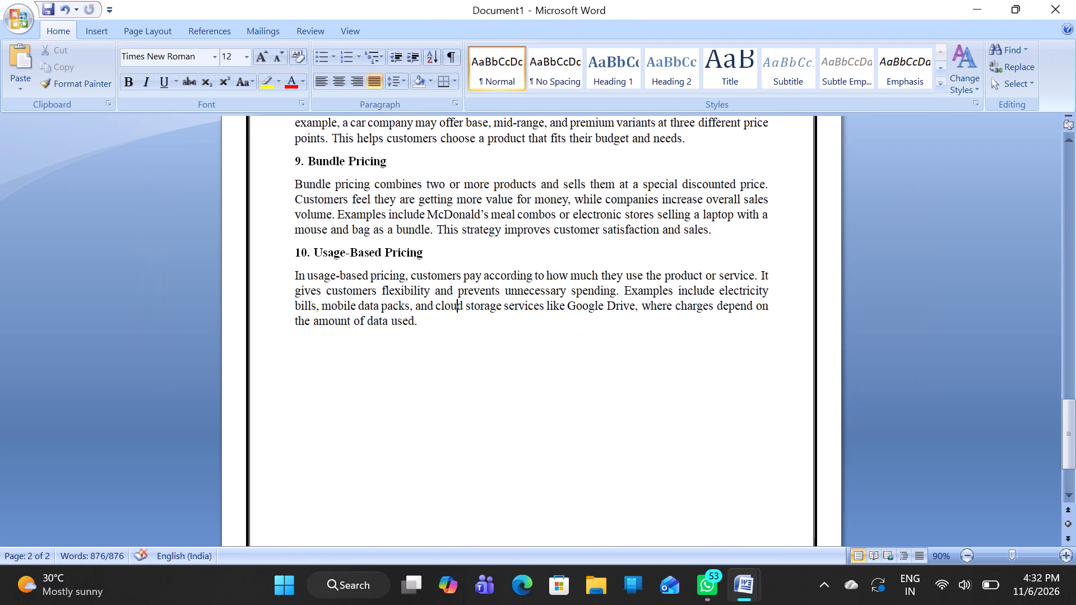
pyautogui.hotkey('ctrl', 'v')
# Move the pasted PROCEDURE FOR SETTING PRICE heading onto its own line, breaking it off from the Usage-Based Pricing paragraph text.
pyautogui.scroll(4, 470, 271)
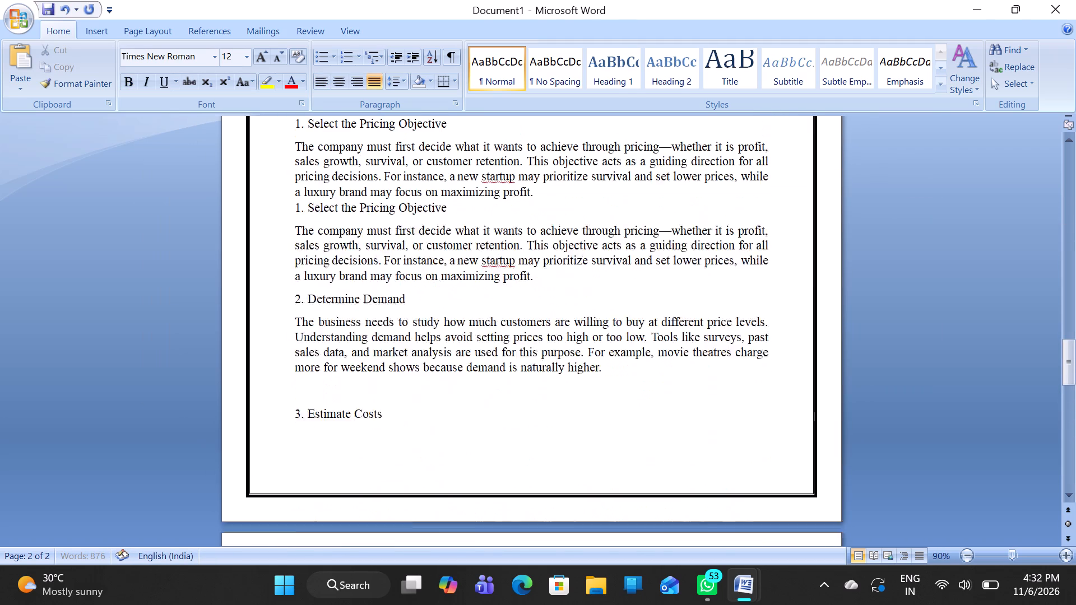
pyautogui.scroll(1, 470, 271)
pyautogui.scroll(-1, 470, 271)
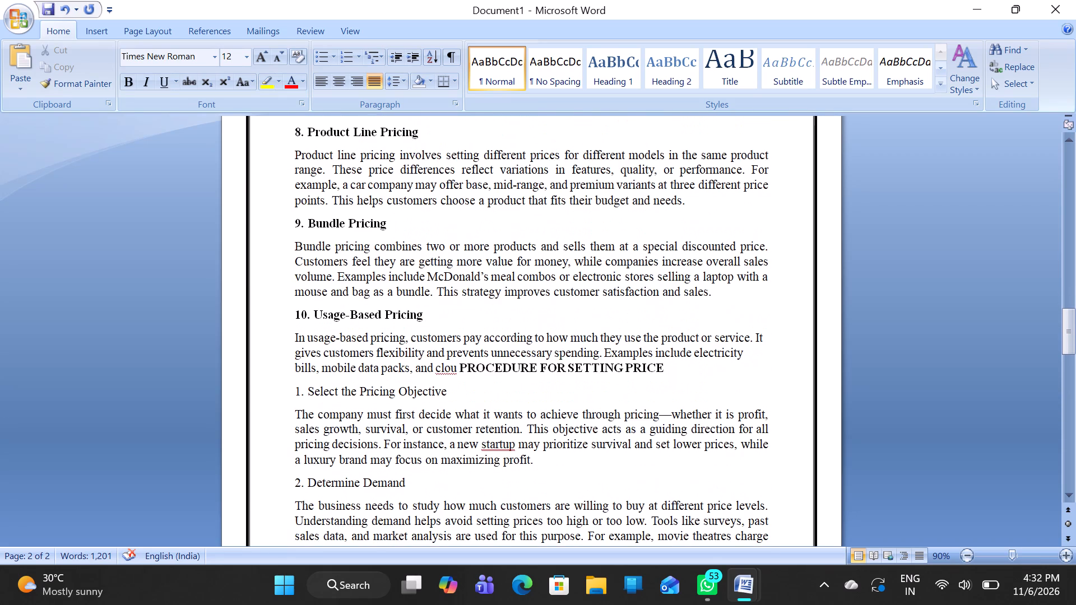
pyautogui.scroll(-1, 470, 271)
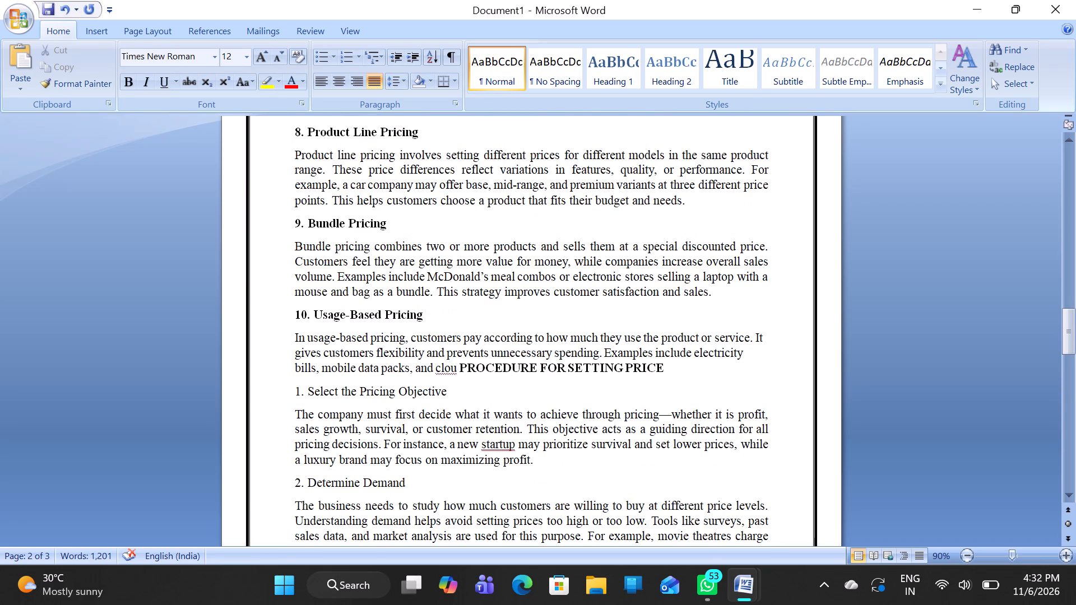
pyautogui.click(460, 369)
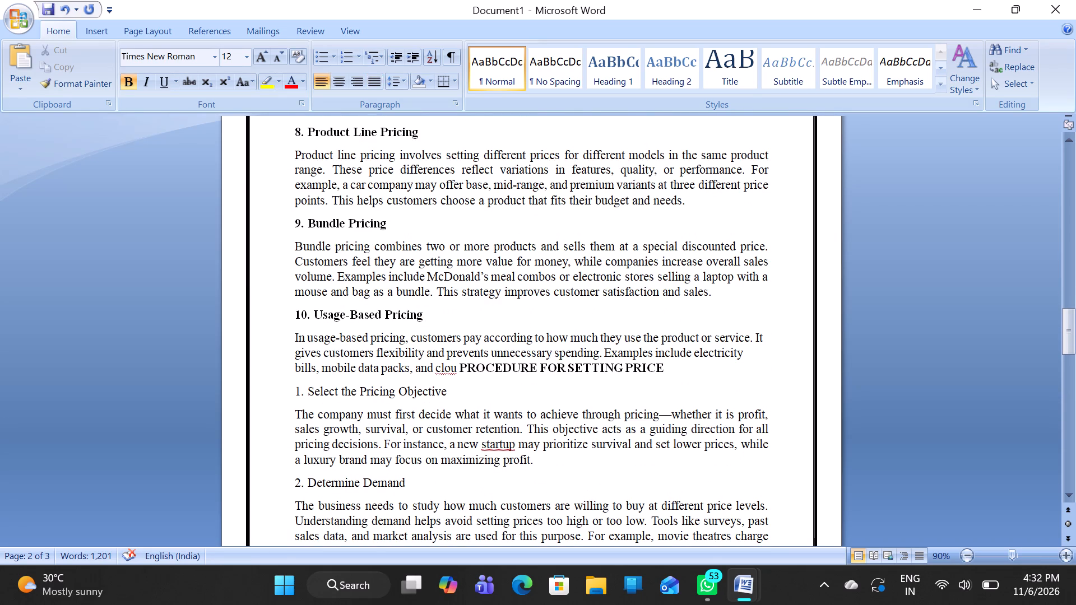
pyautogui.press('Return')
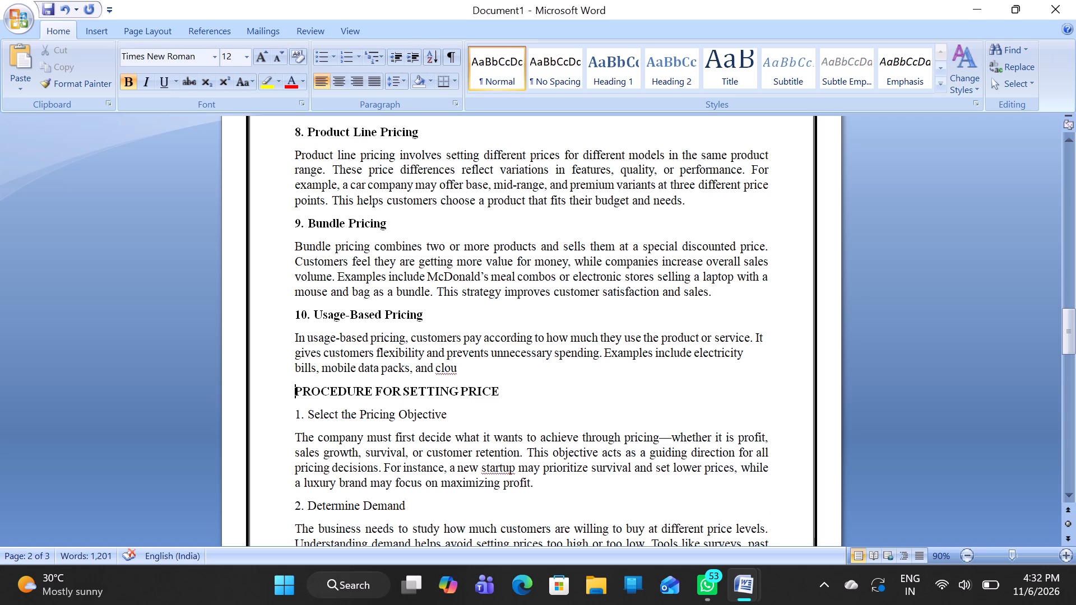
# Centre the PROCEDURE FOR SETTING PRICE heading, set its font size to 14, and add a blank line below it.
pyautogui.tripleClick(484, 388)
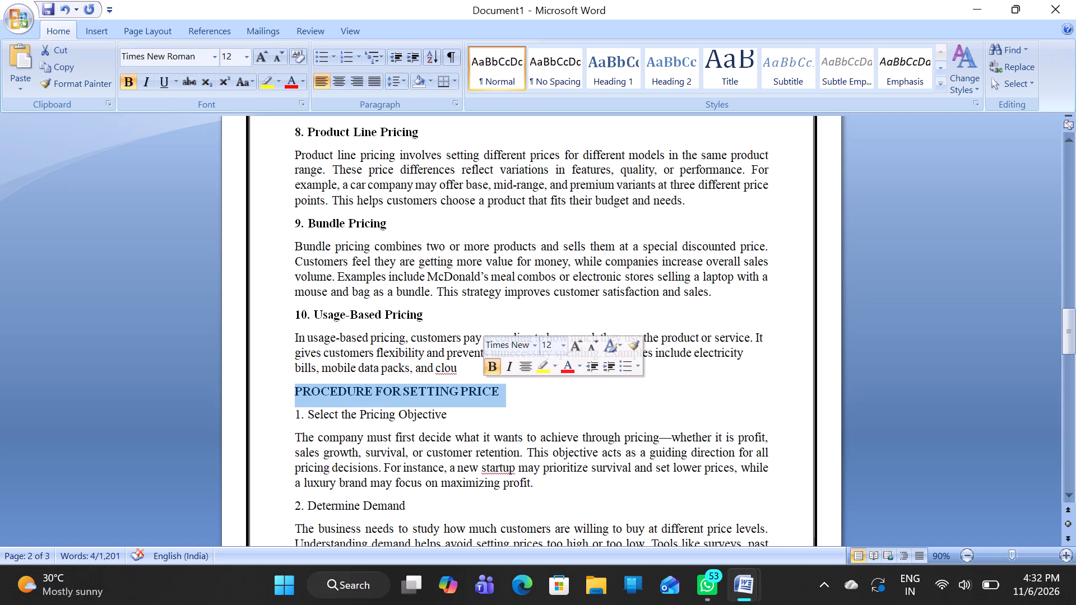
pyautogui.click(529, 369)
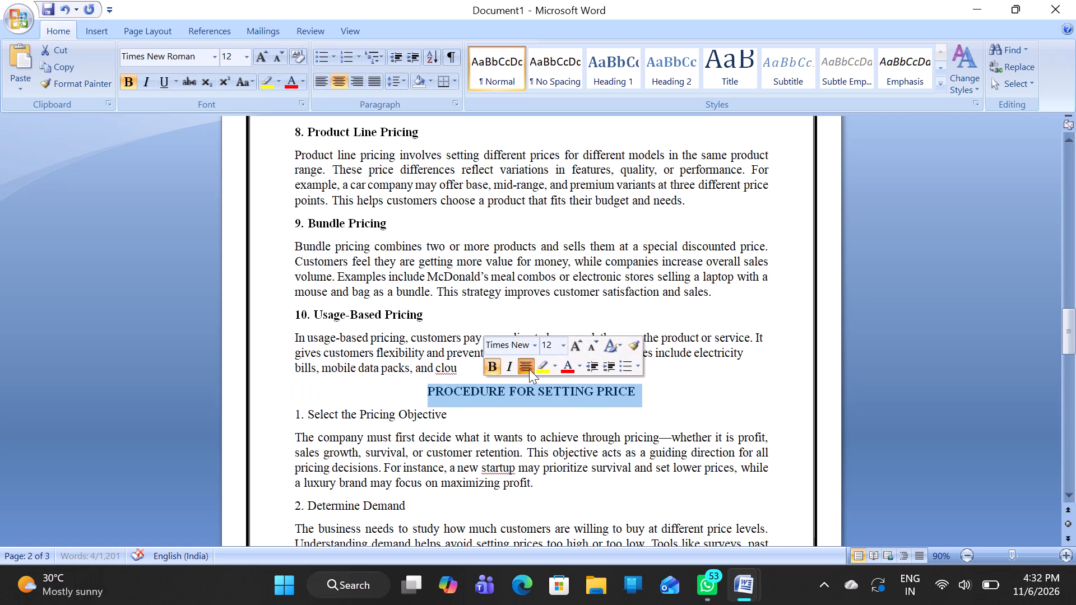
pyautogui.click(562, 349)
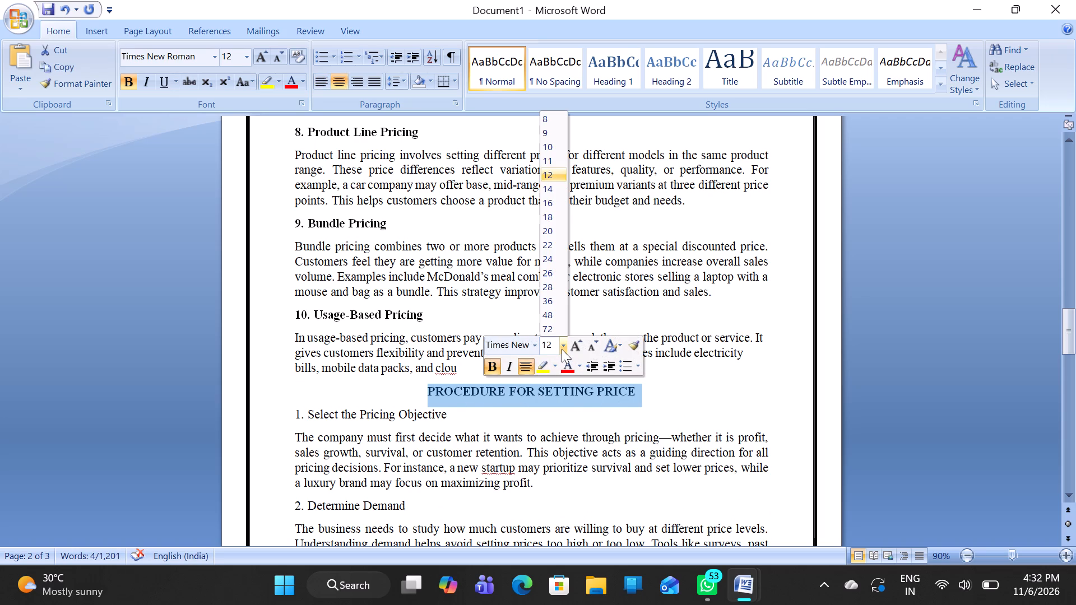
pyautogui.click(542, 188)
pyautogui.click(647, 389)
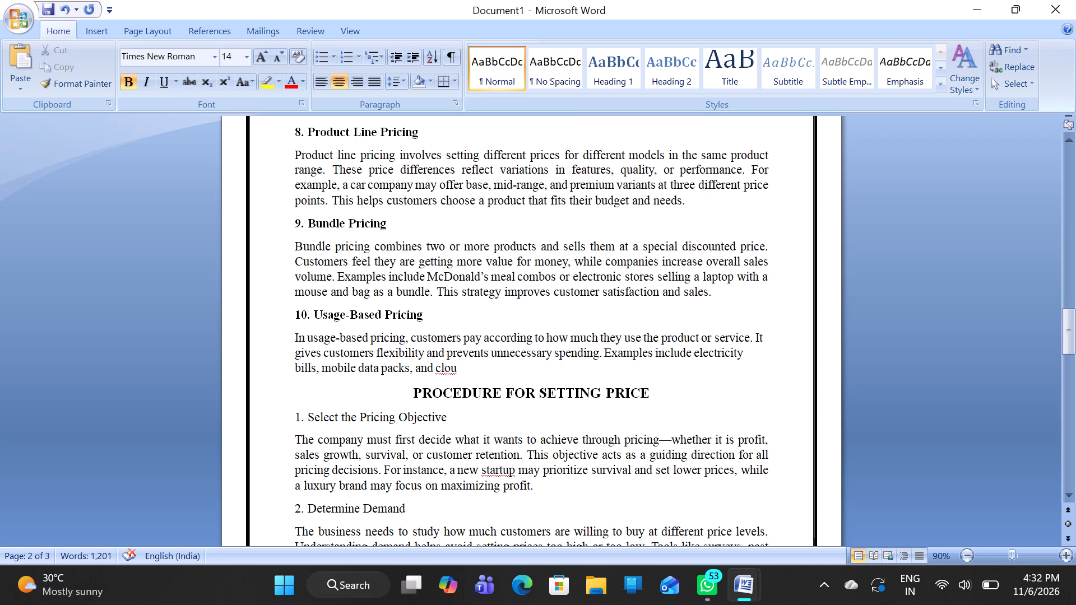
pyautogui.press('Return')
# Make the subheadings "1. Select the Pricing Objective" and "2. Determine Demand" bold.
pyautogui.scroll(-1, 670, 416)
pyautogui.scroll(-1, 427, 342)
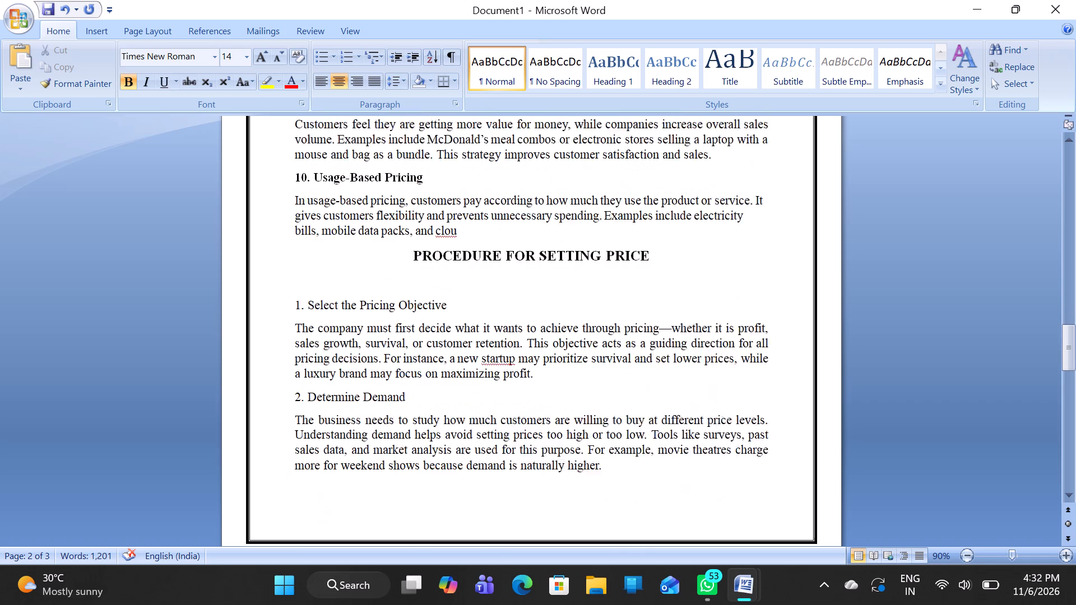
pyautogui.scroll(-1, 427, 342)
pyautogui.doubleClick(412, 253)
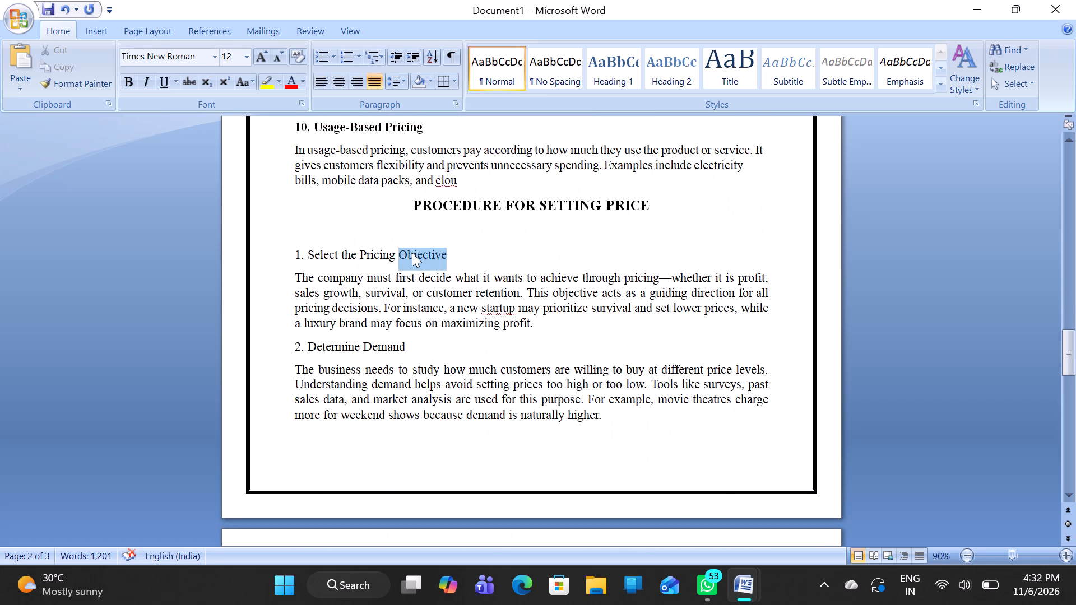
pyautogui.click(412, 253)
pyautogui.click(414, 235)
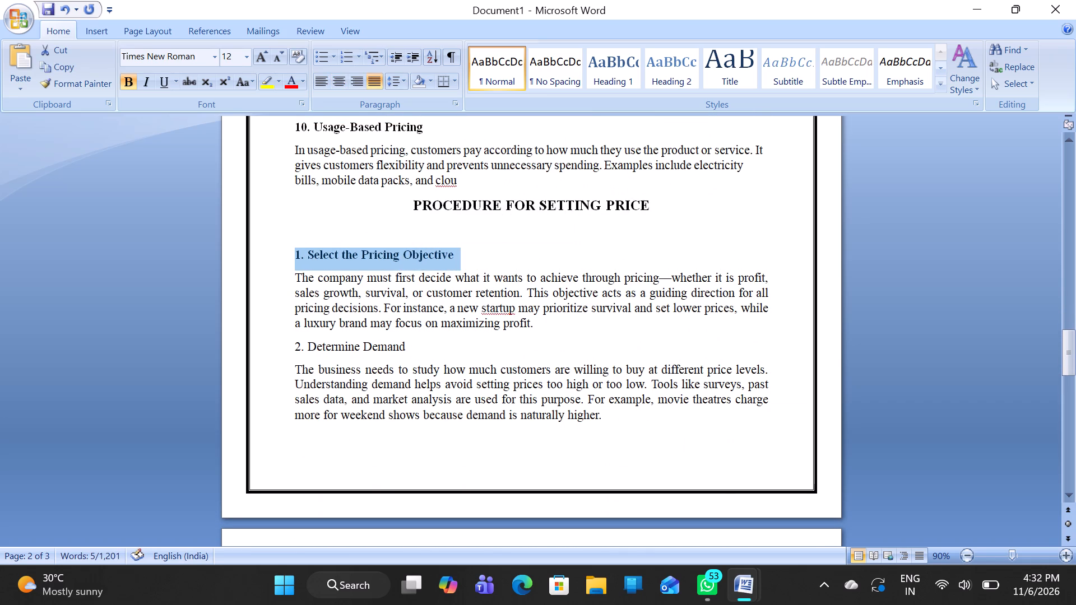
pyautogui.tripleClick(375, 349)
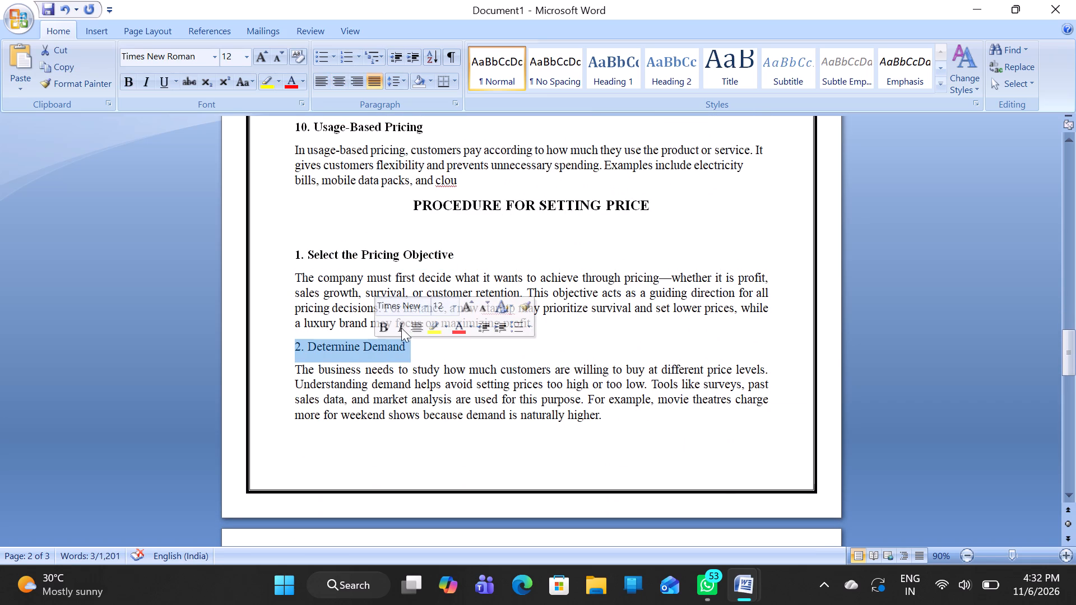
pyautogui.click(386, 329)
# Make the subheadings "3. Estimate Costs", "4. Analyse Competitors", "5. Select a Pricing Method" and "6. Select the Final Price" bold.
pyautogui.scroll(-2, 386, 329)
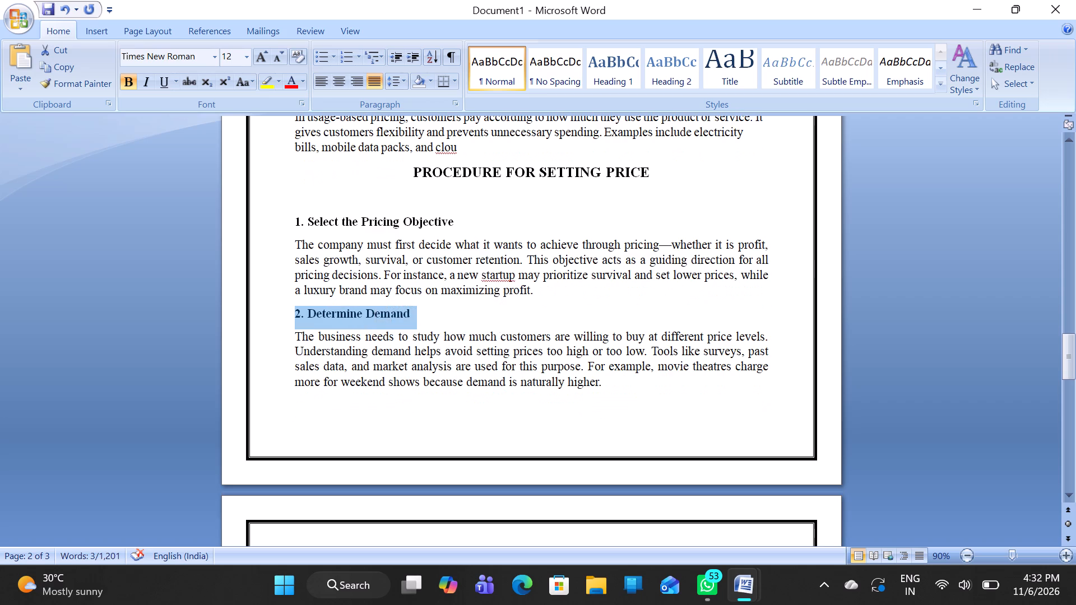
pyautogui.scroll(-1, 448, 423)
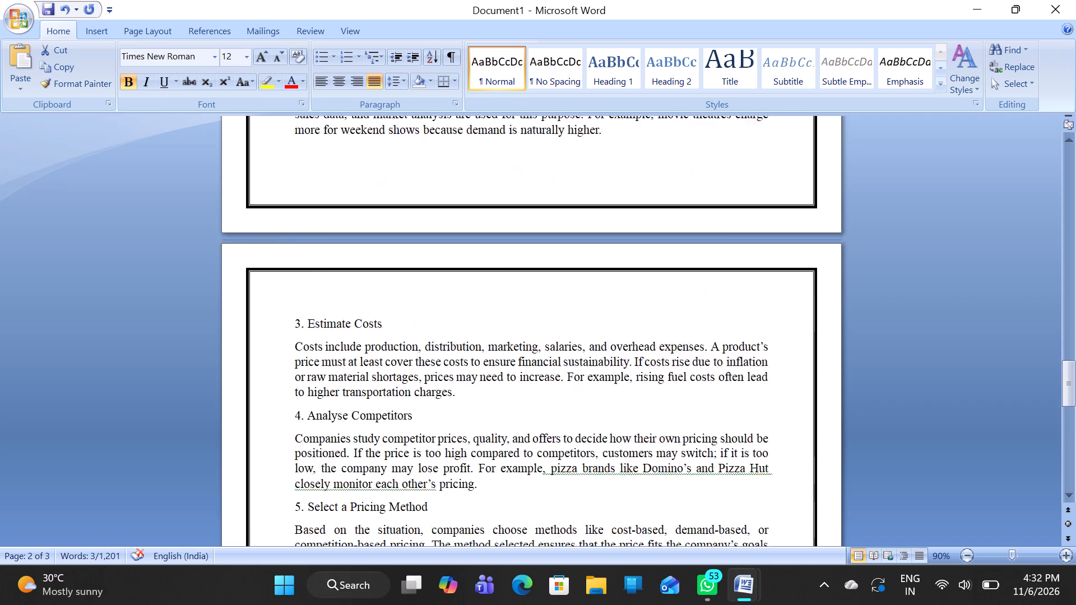
pyautogui.scroll(-1, 448, 423)
pyautogui.tripleClick(337, 190)
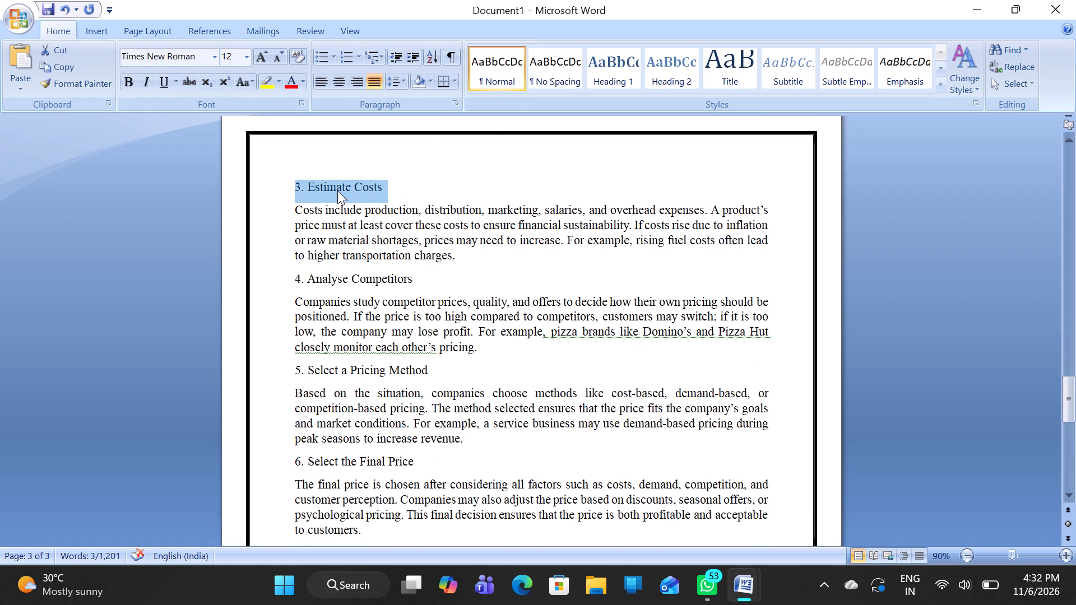
pyautogui.click(341, 174)
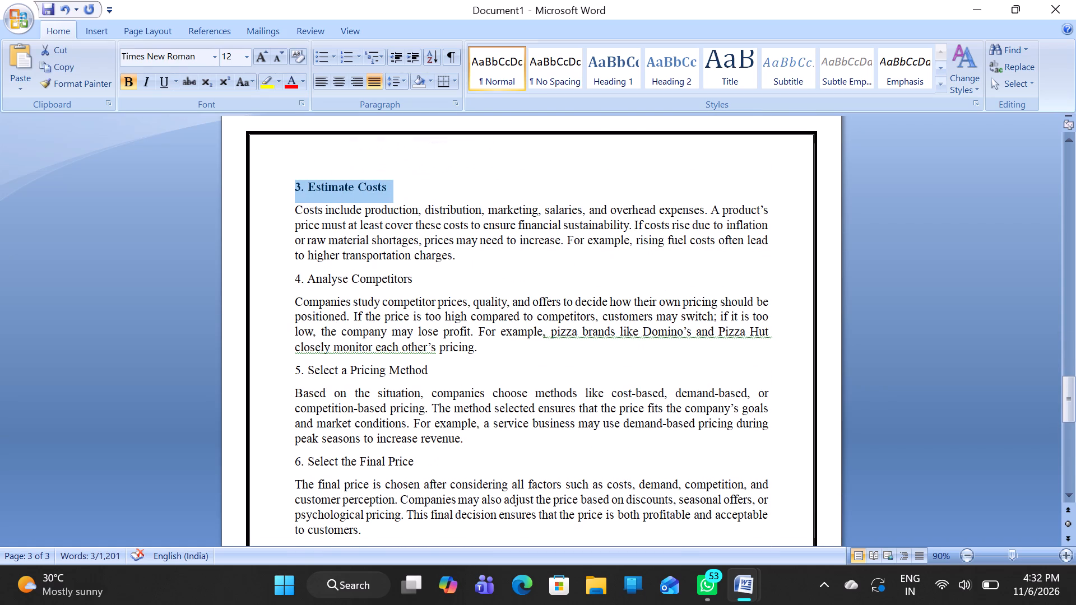
pyautogui.tripleClick(376, 277)
pyautogui.click(381, 256)
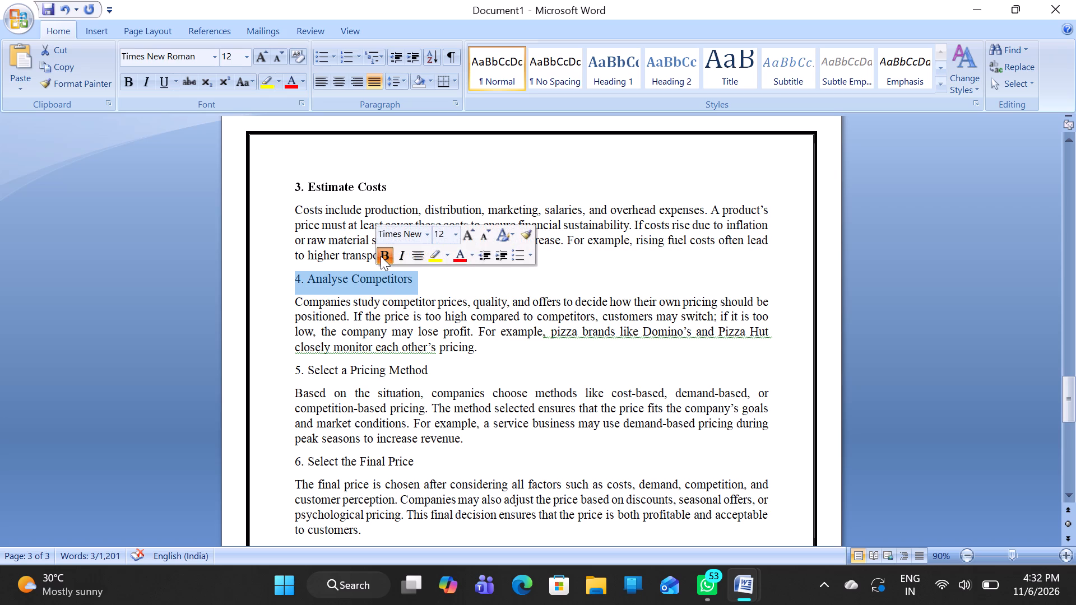
pyautogui.tripleClick(395, 369)
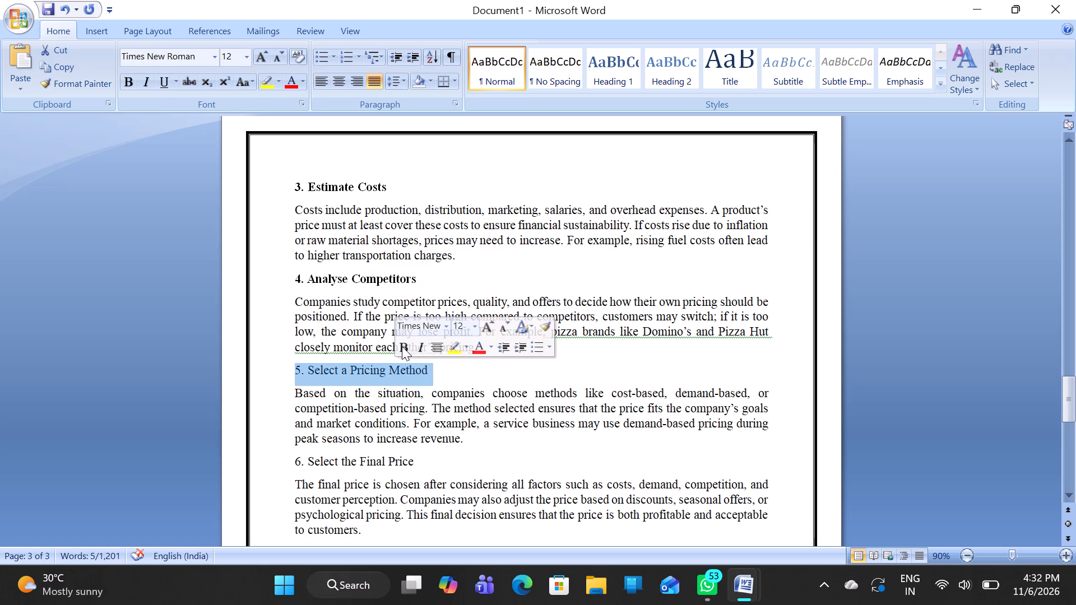
pyautogui.click(402, 345)
pyautogui.scroll(-2, 402, 345)
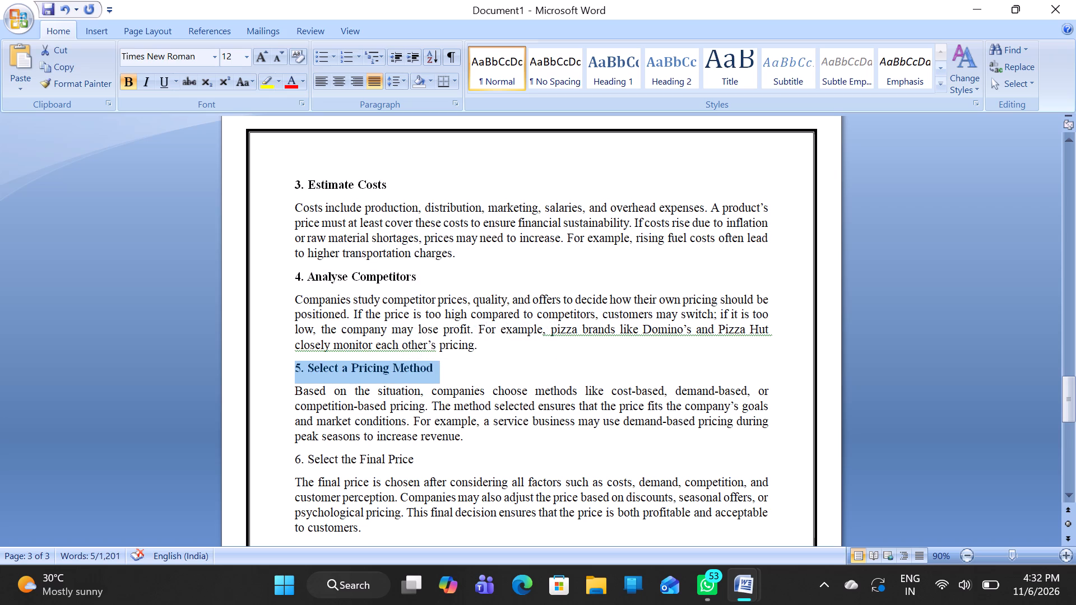
pyautogui.tripleClick(406, 453)
pyautogui.click(412, 424)
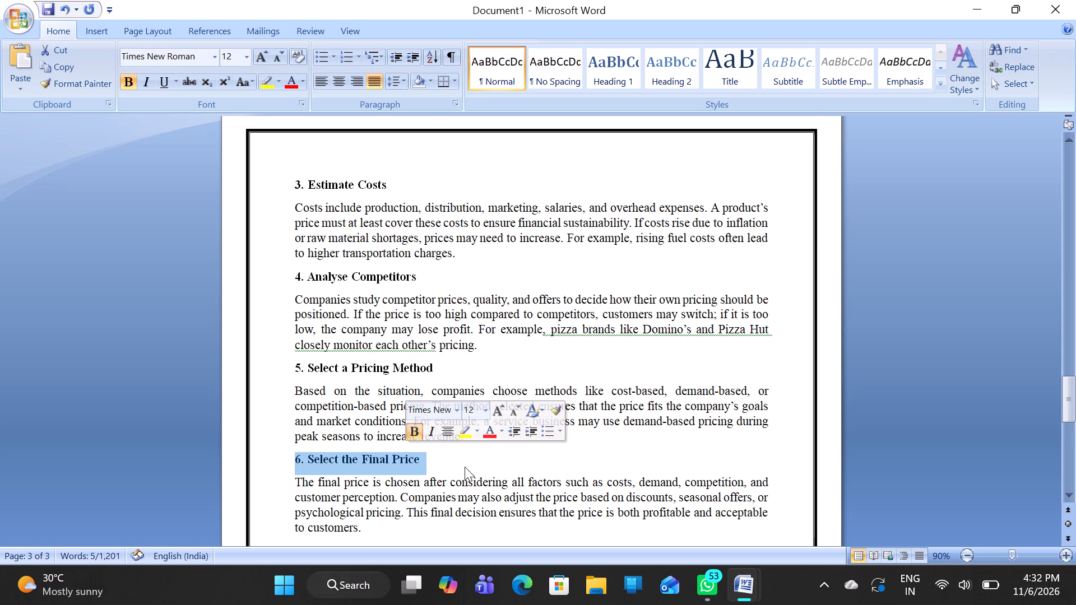
# Cut the stray line starting "d storage services like Google Drive" from below the 6. Select the Final Price paragraph.
pyautogui.scroll(-5, 465, 467)
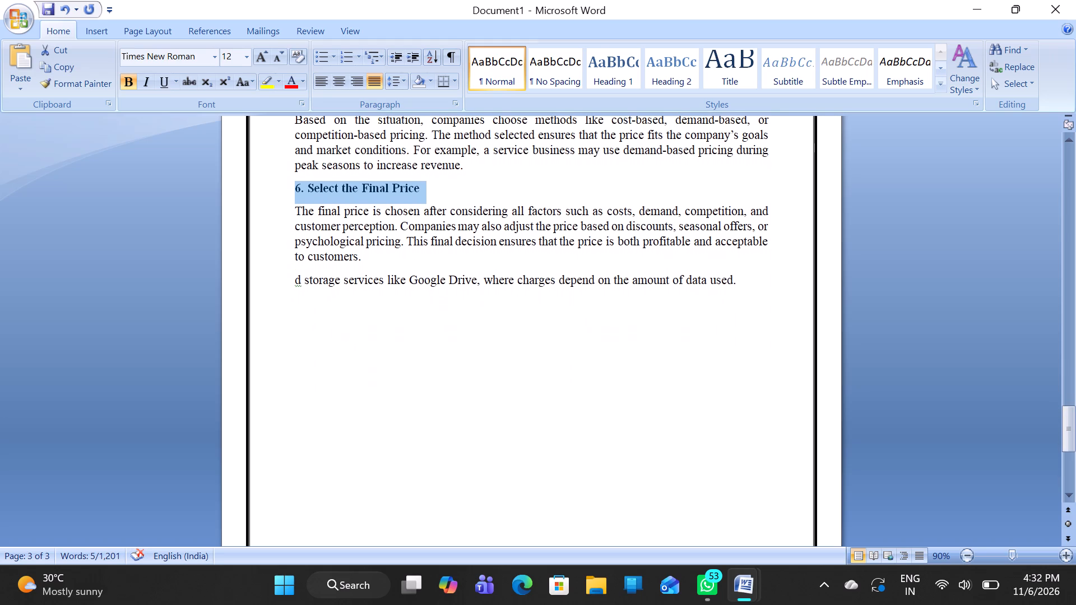
pyautogui.scroll(-4, 465, 467)
pyautogui.scroll(1, 465, 467)
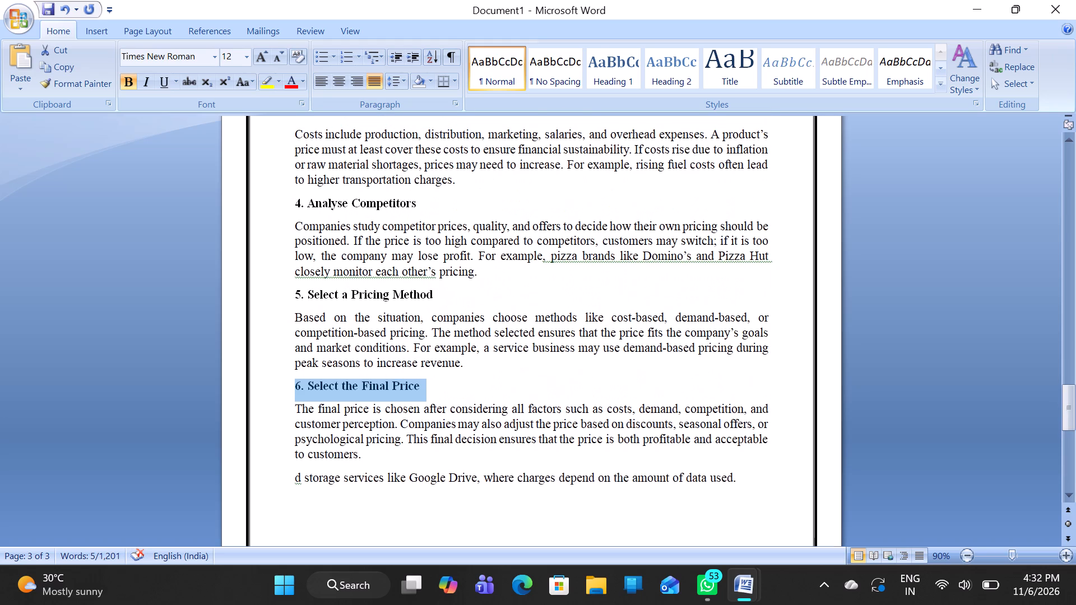
pyautogui.scroll(1, 465, 467)
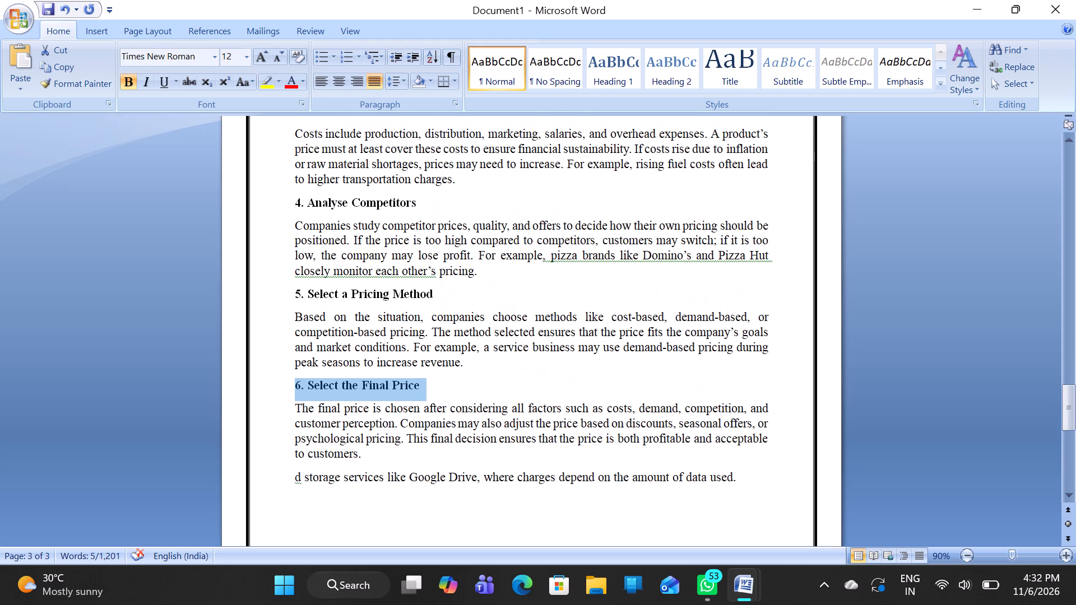
pyautogui.moveTo(757, 481); pyautogui.dragTo(627, 494)
pyautogui.hscroll(-1, 722, 482)
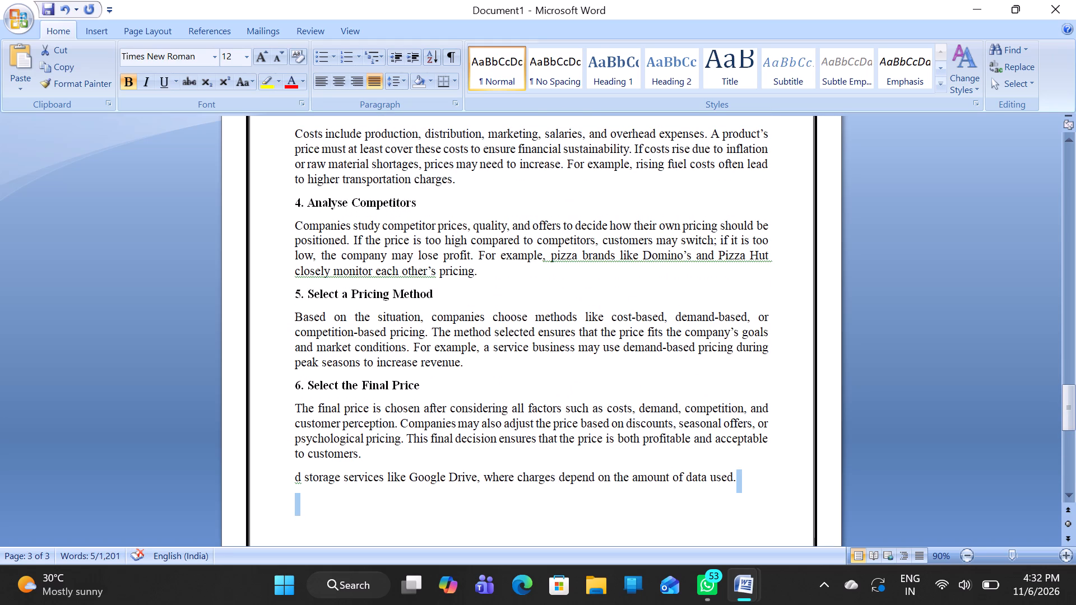
pyautogui.moveTo(627, 494); pyautogui.dragTo(289, 410)
pyautogui.hscroll(-1, 627, 494)
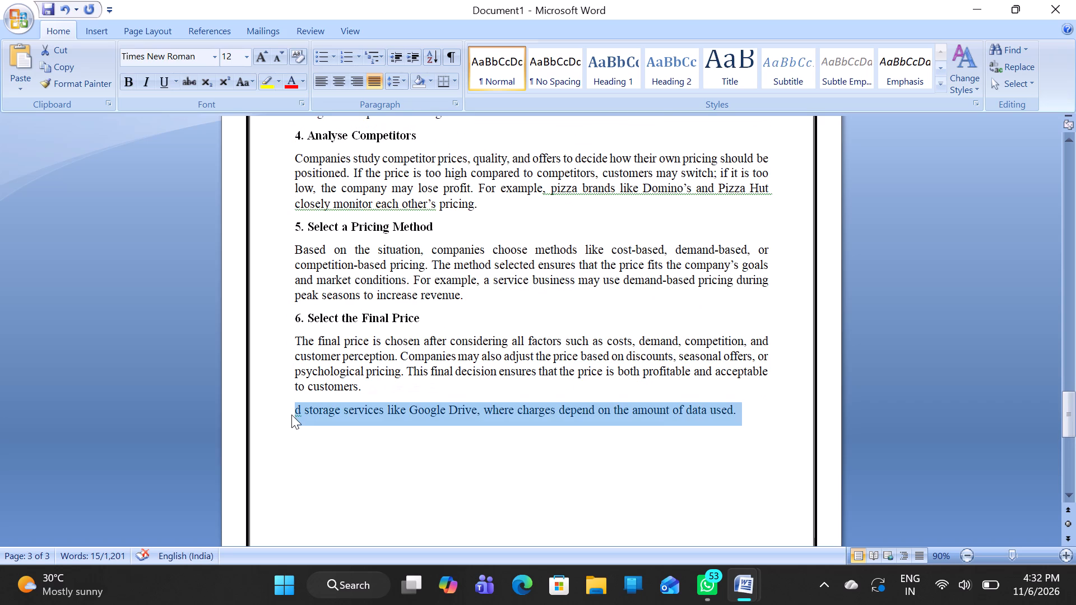
pyautogui.hotkey('ctrl', 'x')
# Paste the cut line after "clou" at the end of the 10. Usage-Based Pricing paragraph.
pyautogui.scroll(2, 291, 415)
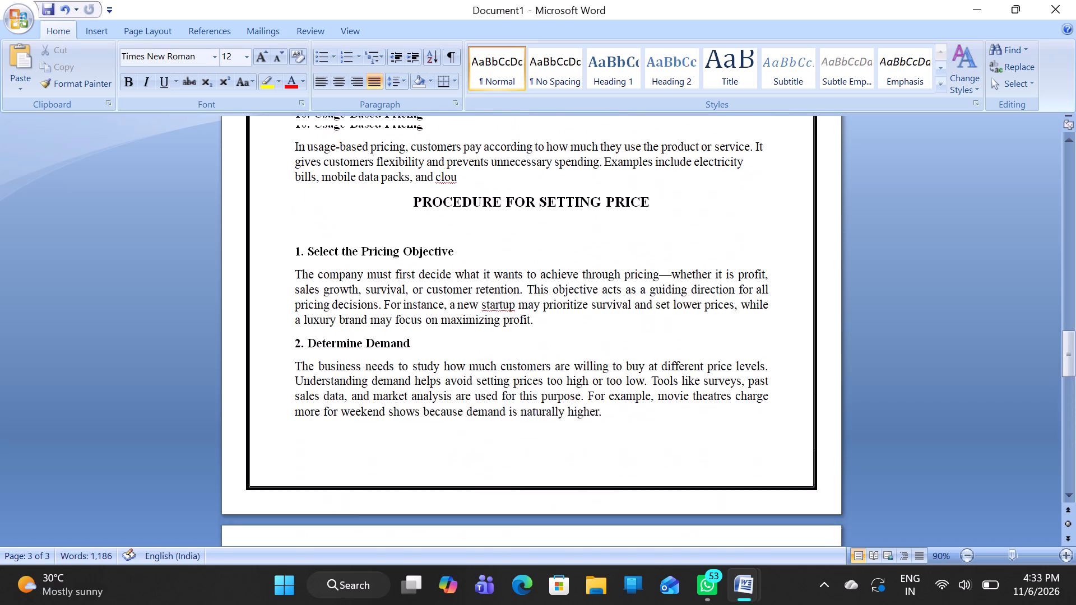
pyautogui.scroll(7, 291, 415)
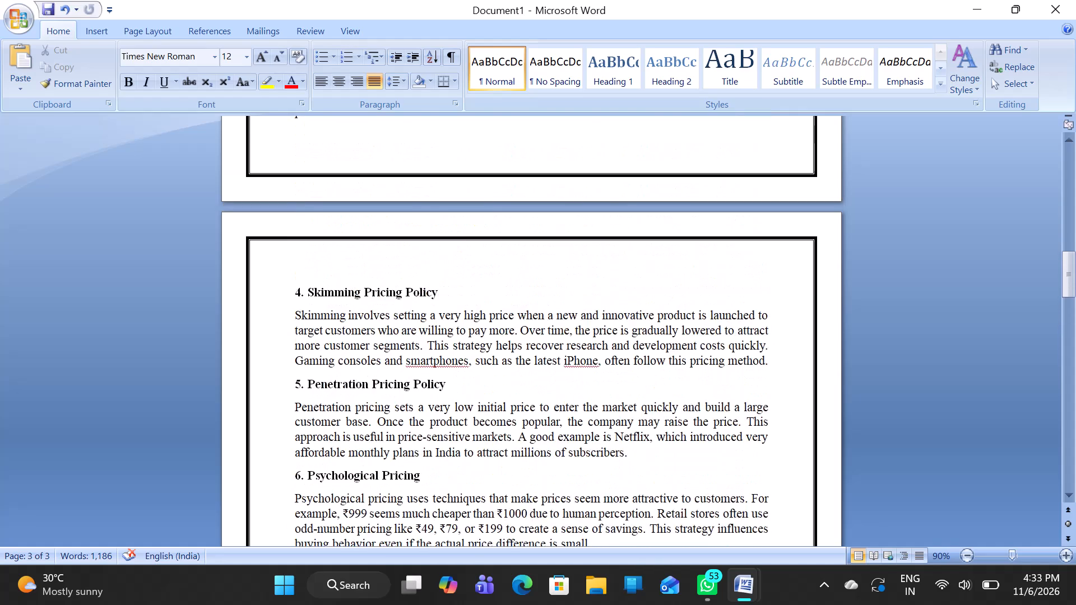
pyautogui.scroll(3, 291, 415)
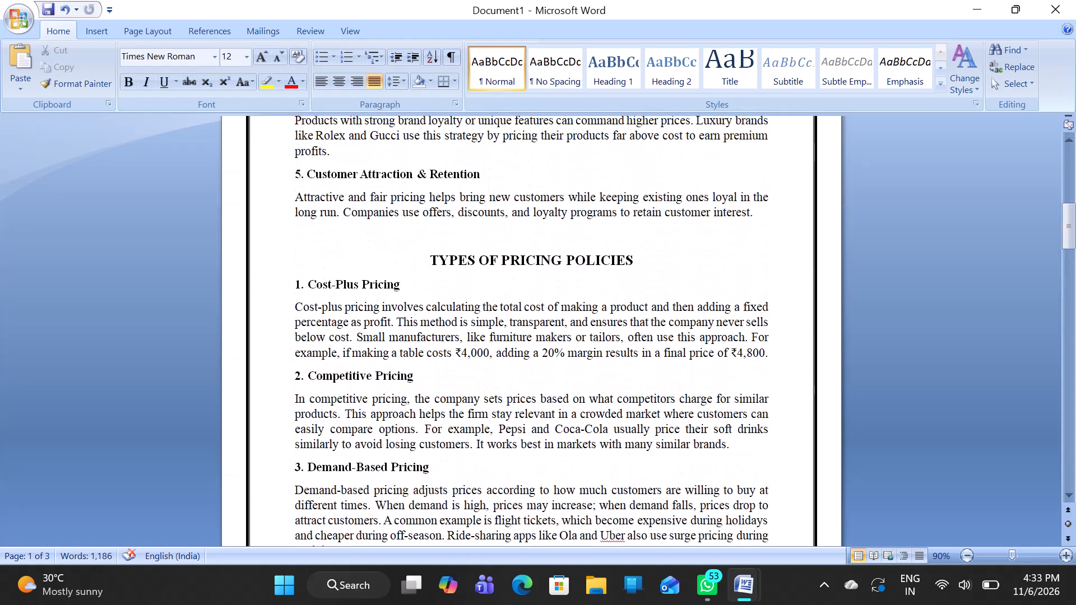
pyautogui.scroll(4, 584, 256)
pyautogui.scroll(-1, 584, 256)
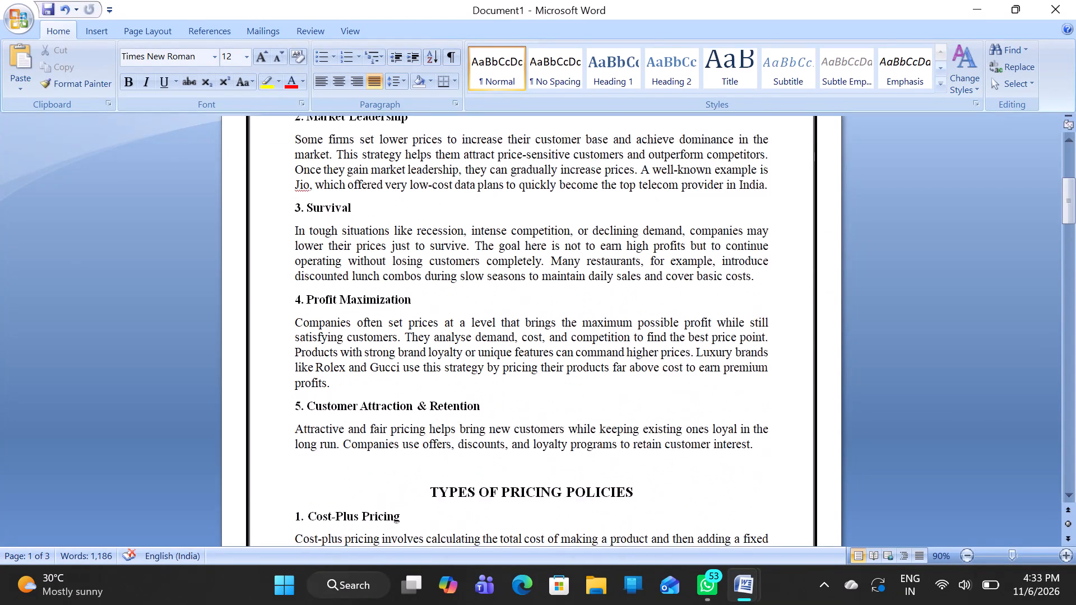
pyautogui.scroll(-5, 584, 256)
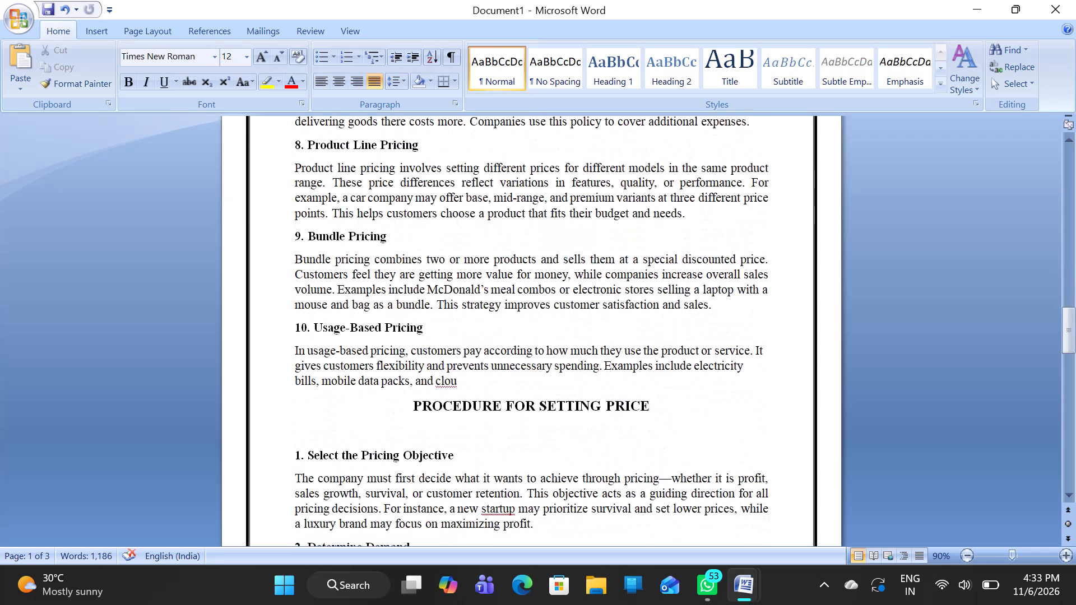
pyautogui.click(466, 381)
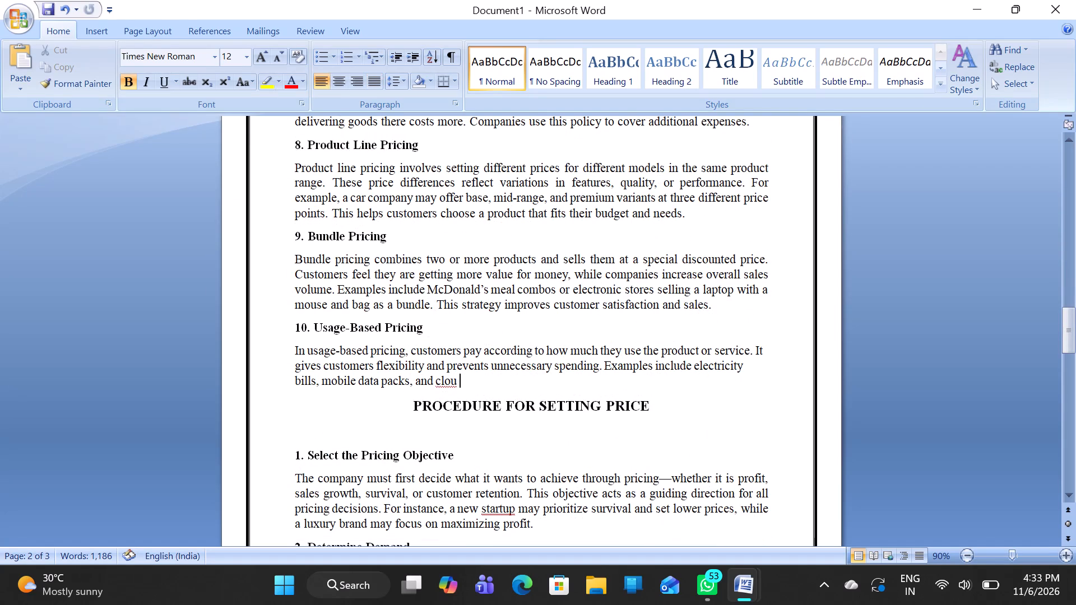
pyautogui.press('Left')
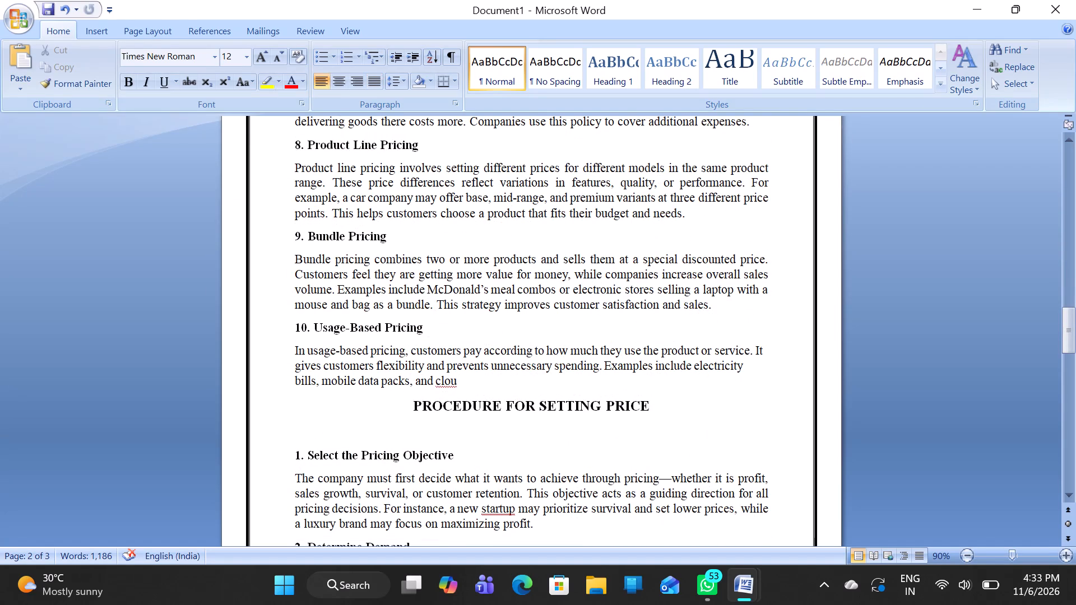
pyautogui.hotkey('ctrl', 'v')
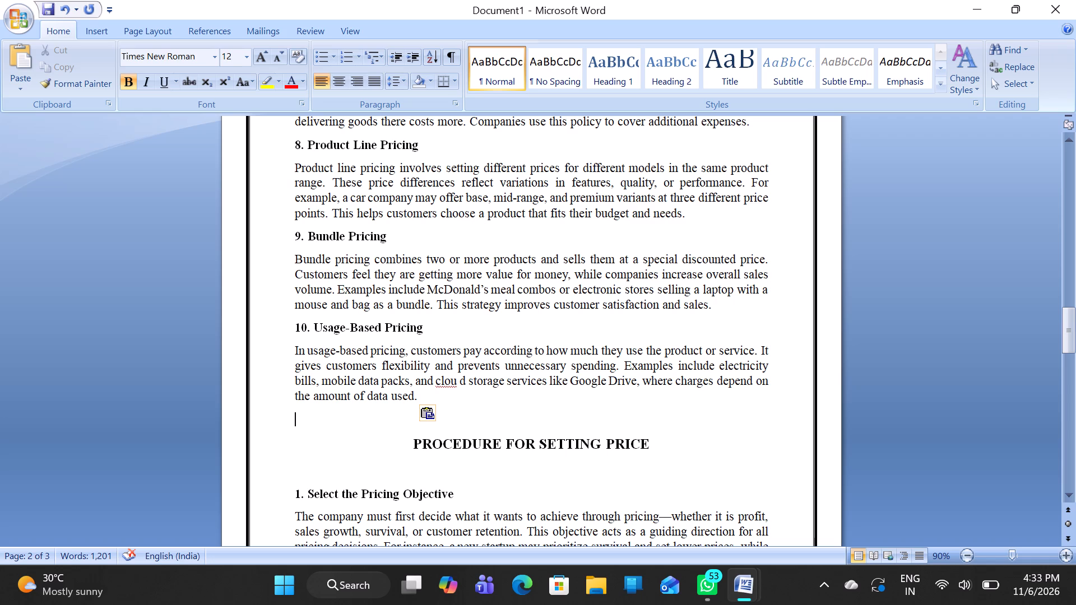
# Remove the space inside "clou d" in the Usage-Based Pricing paragraph so the word reads "cloud".
pyautogui.click(457, 375)
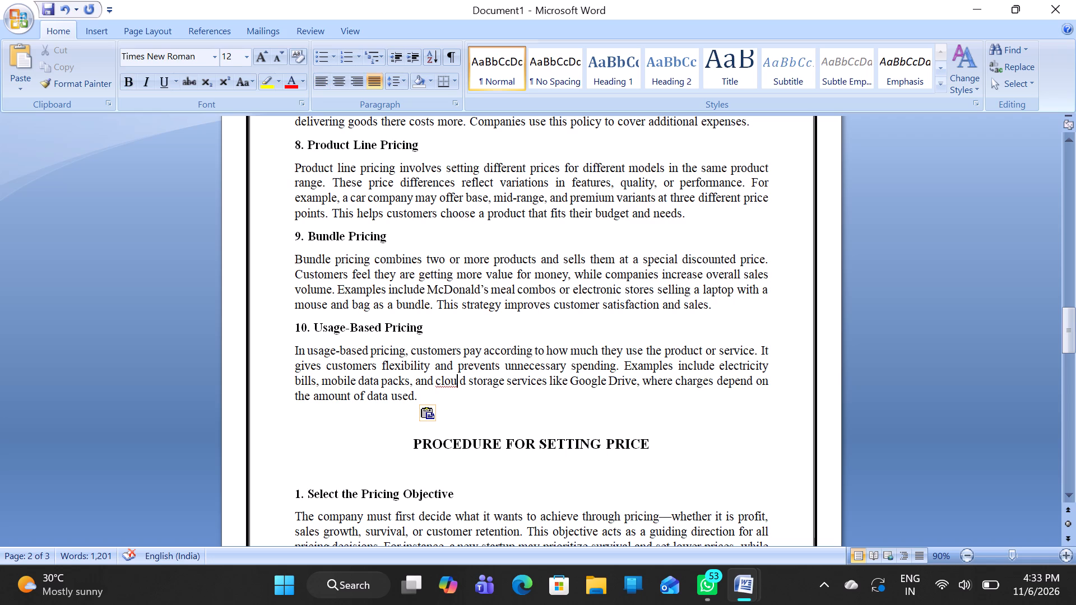
pyautogui.press('Right')
pyautogui.press('BackSpace')
pyautogui.click(647, 477)
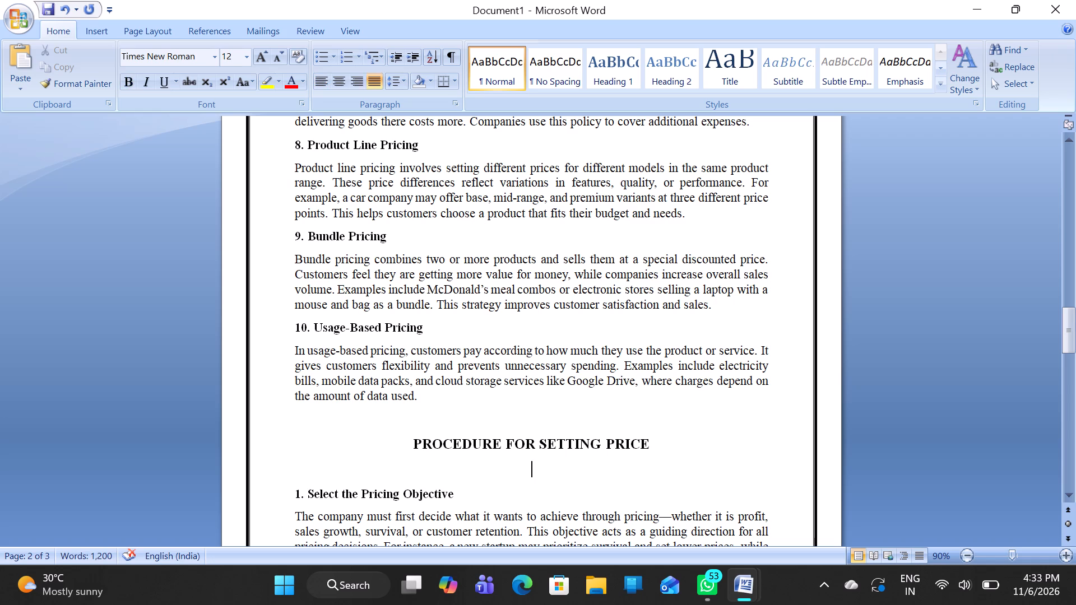
# Review the layout and formatting of the whole document, from the pricing procedure steps back to the Objectives of Pricing section.
pyautogui.scroll(-7, 647, 477)
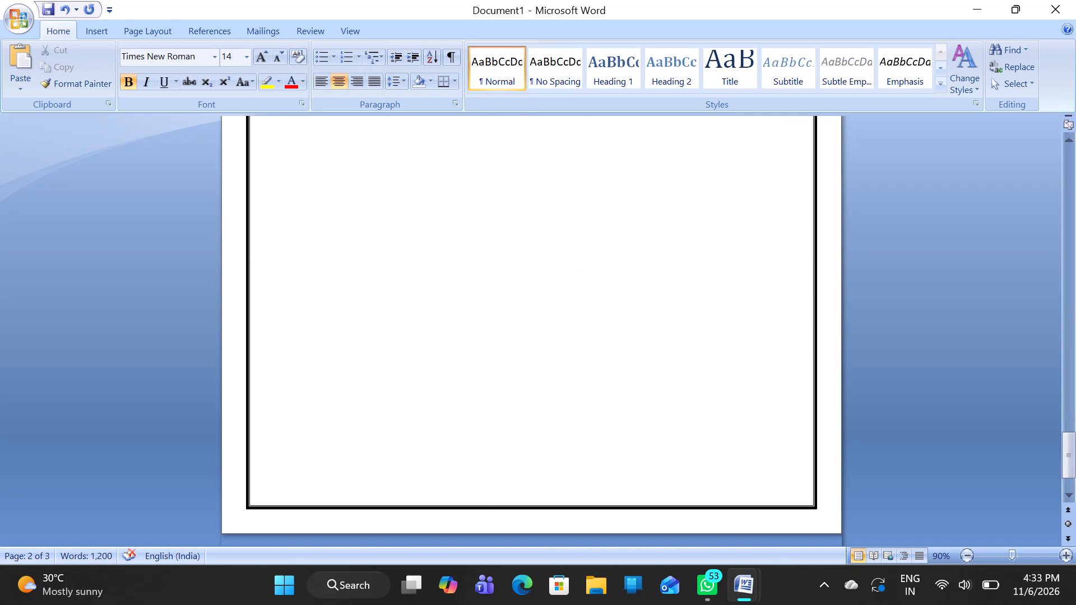
pyautogui.scroll(3, 647, 477)
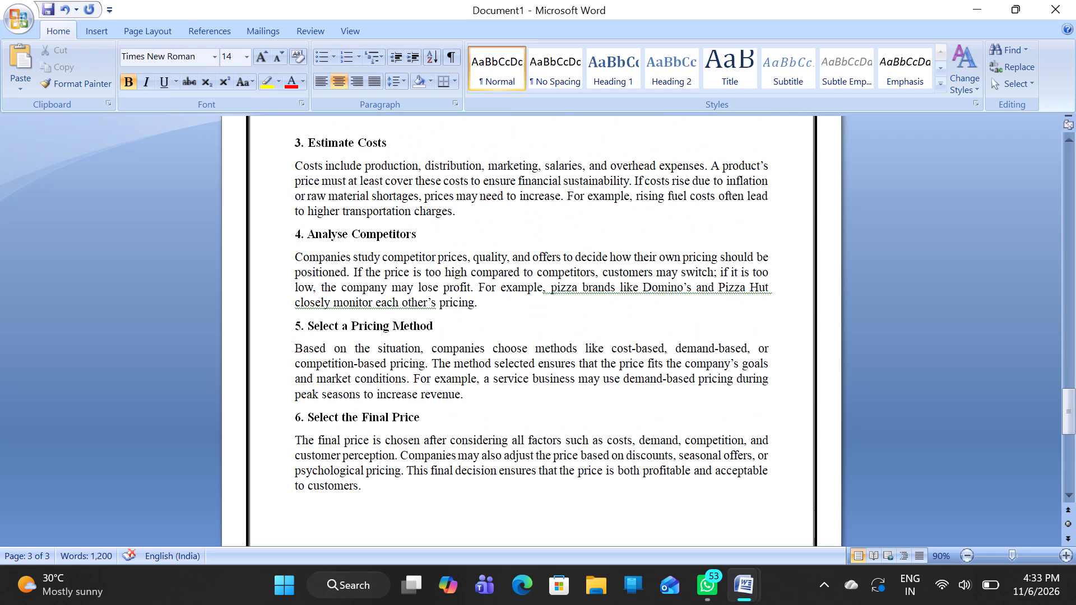
pyautogui.scroll(11, 647, 477)
pyautogui.scroll(-1, 647, 477)
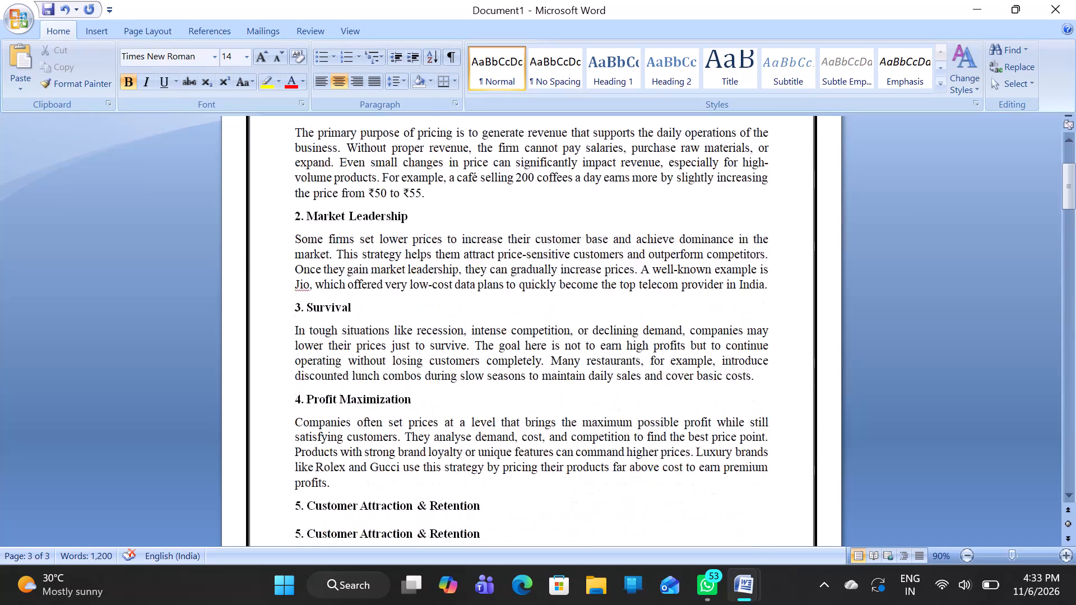
pyautogui.scroll(-6, 647, 477)
pyautogui.scroll(10, 647, 477)
pyautogui.scroll(-1, 647, 477)
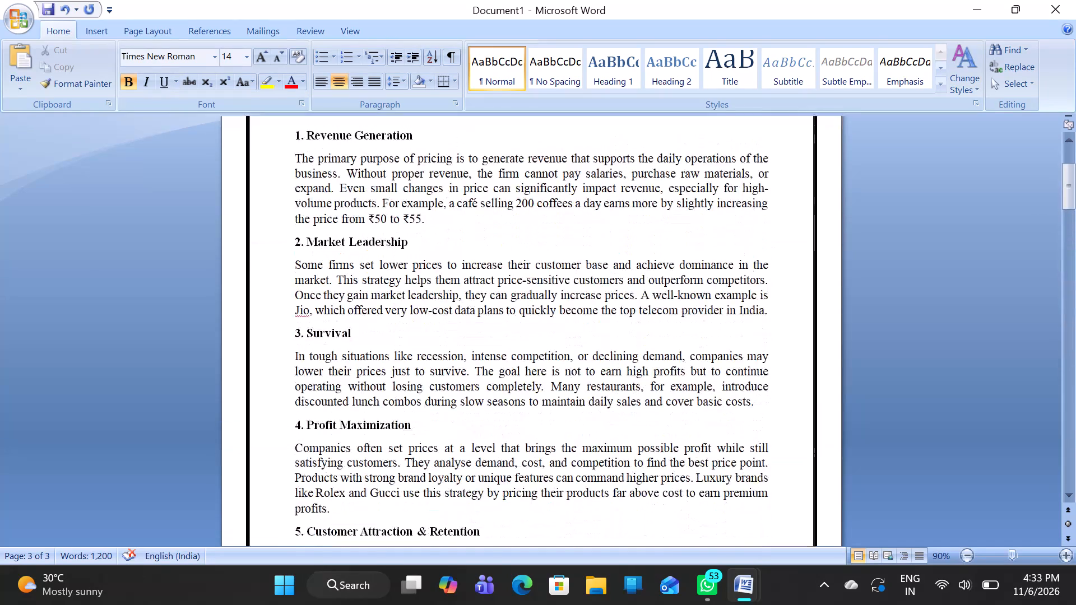
# Review the whole document again, from the Objectives of Pricing section down to the end of the pricing procedure.
pyautogui.scroll(-5, 647, 477)
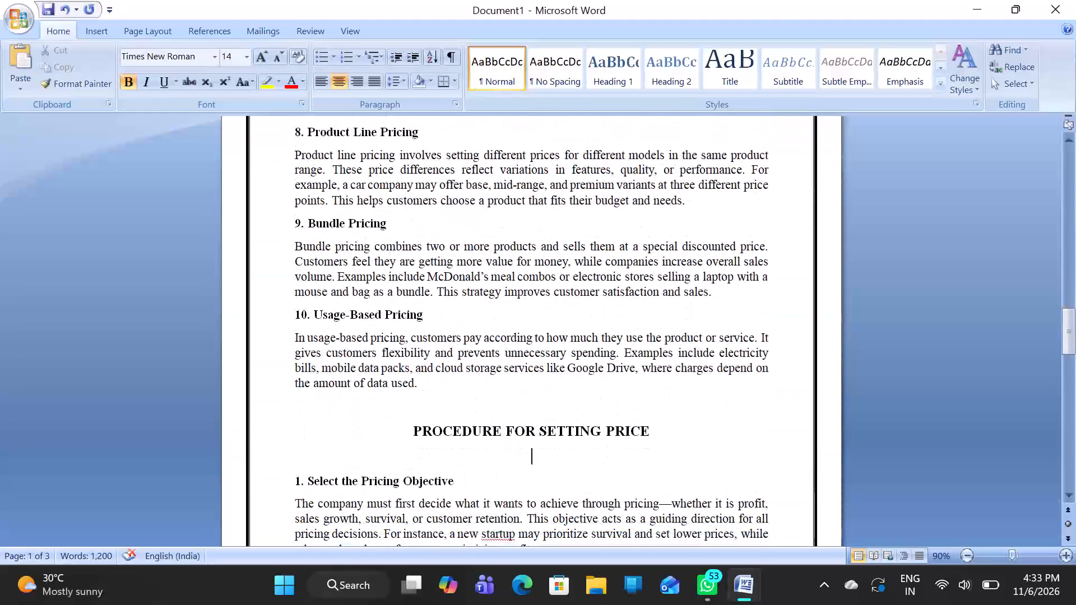
pyautogui.scroll(-7, 647, 477)
pyautogui.scroll(2, 647, 477)
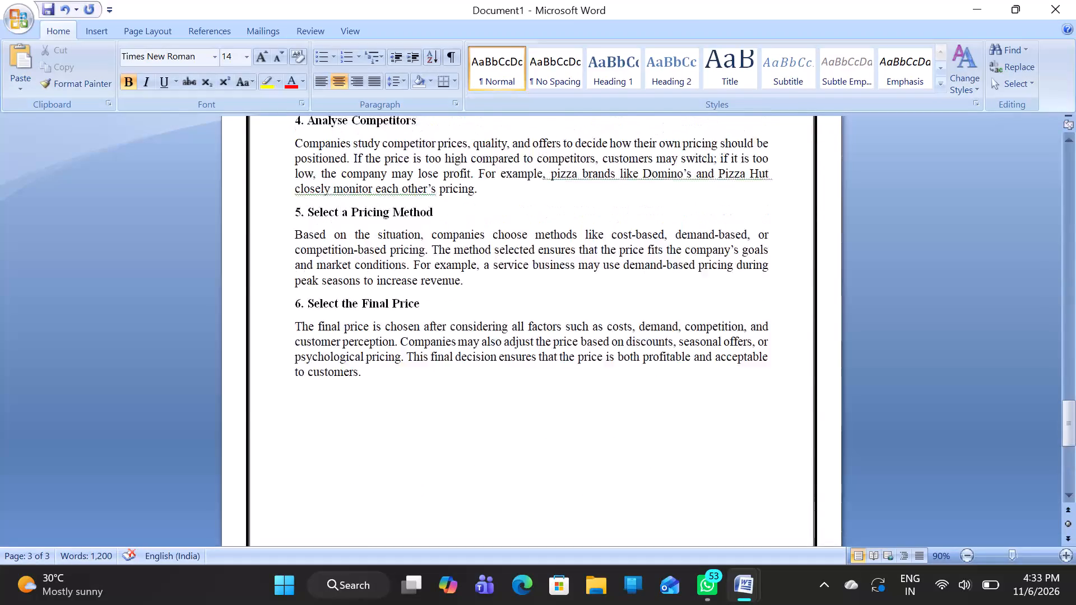
pyautogui.scroll(4, 647, 477)
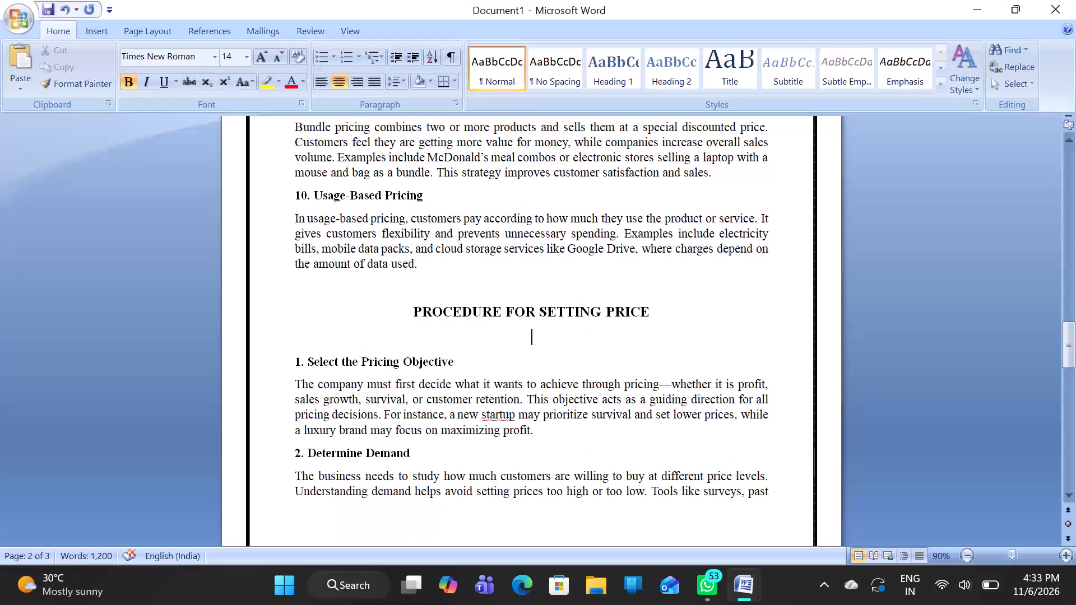
pyautogui.scroll(-1, 647, 477)
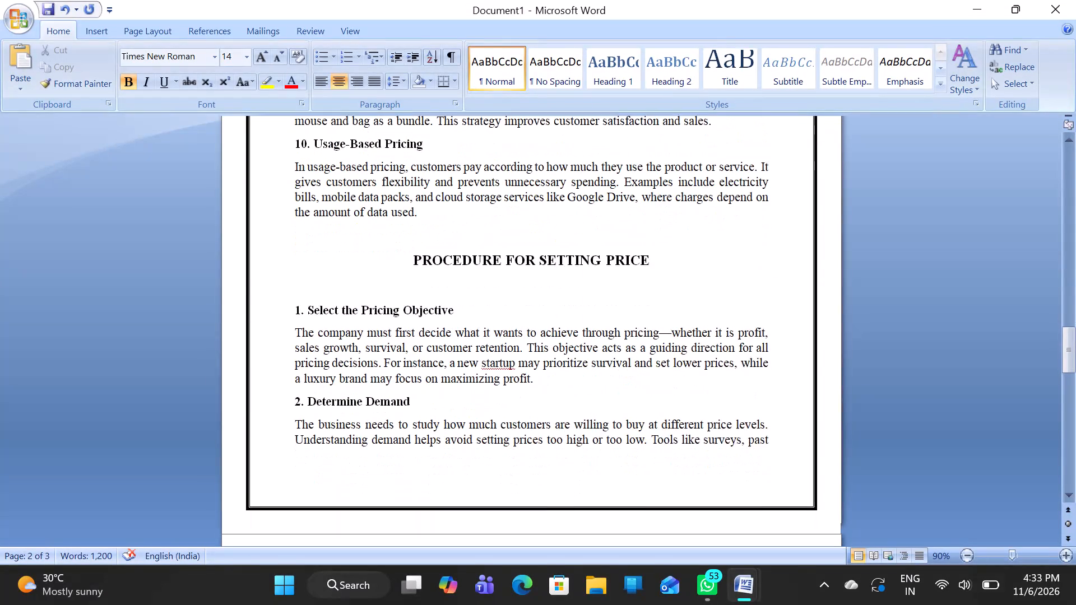
pyautogui.scroll(-4, 647, 477)
pyautogui.hscroll(-1, 647, 477)
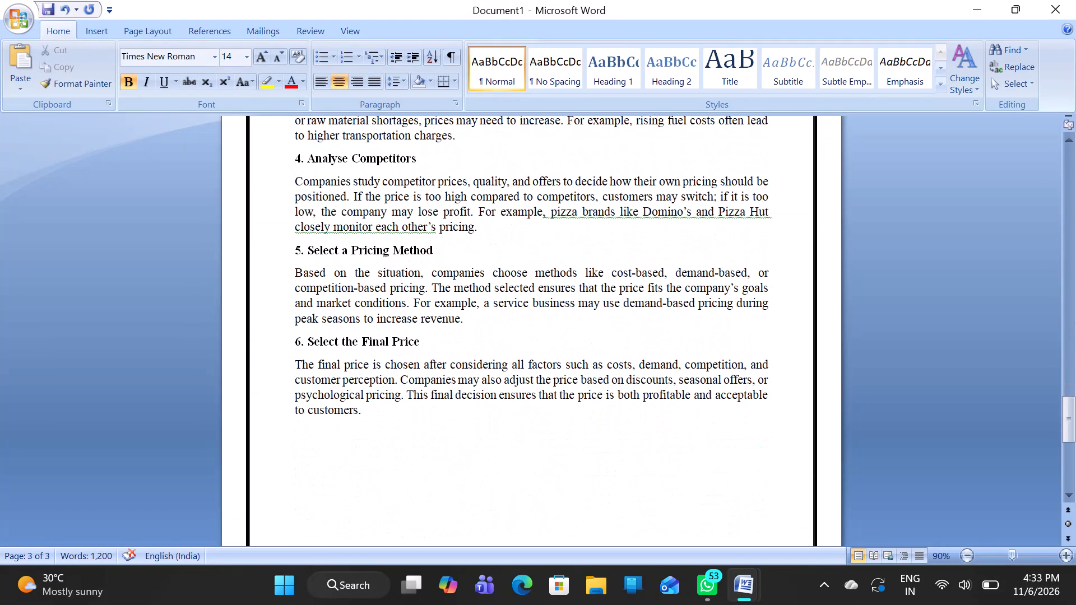
# Add an empty line below the 6. Select the Final Price paragraph at the end of the document.
pyautogui.click(447, 429)
pyautogui.press('Return')
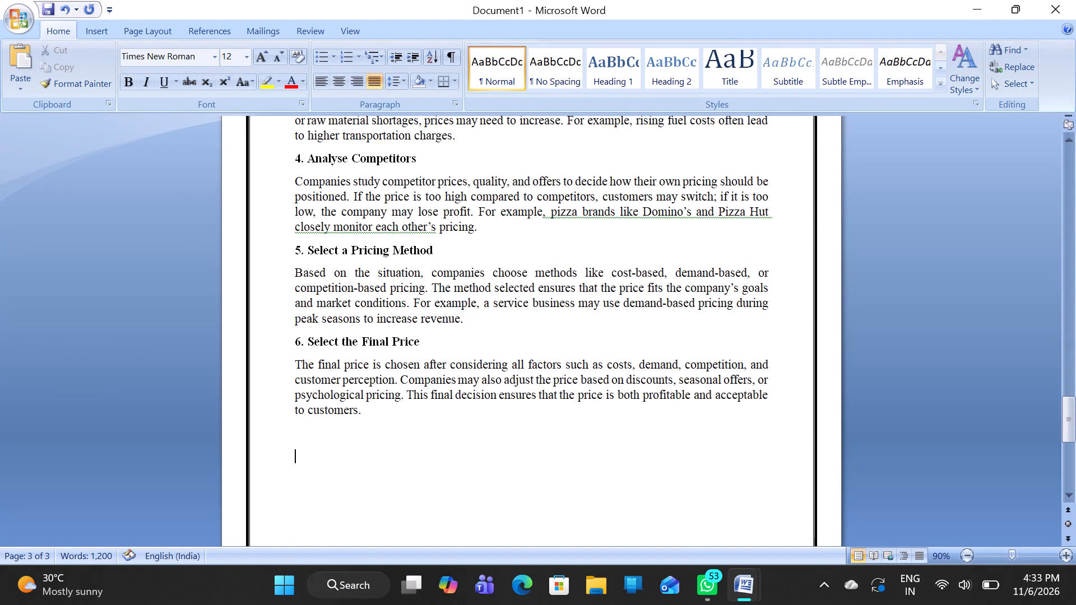
# Switch to the MM M3 Notes 2026 document and copy the TYPES OF CHANNELS OF DISTRIBUTION section, through the 5. Hybrid Channel paragraph.
pyautogui.hotkey('alt', 'Tab')
pyautogui.click(746, 291)
pyautogui.scroll(-1, 746, 291)
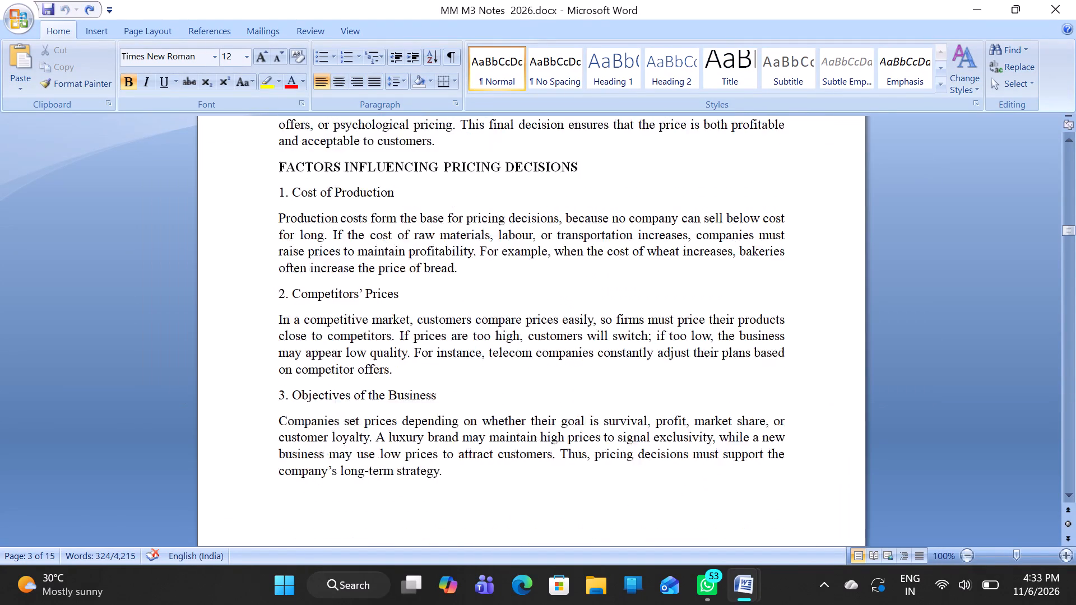
pyautogui.scroll(-4, 746, 291)
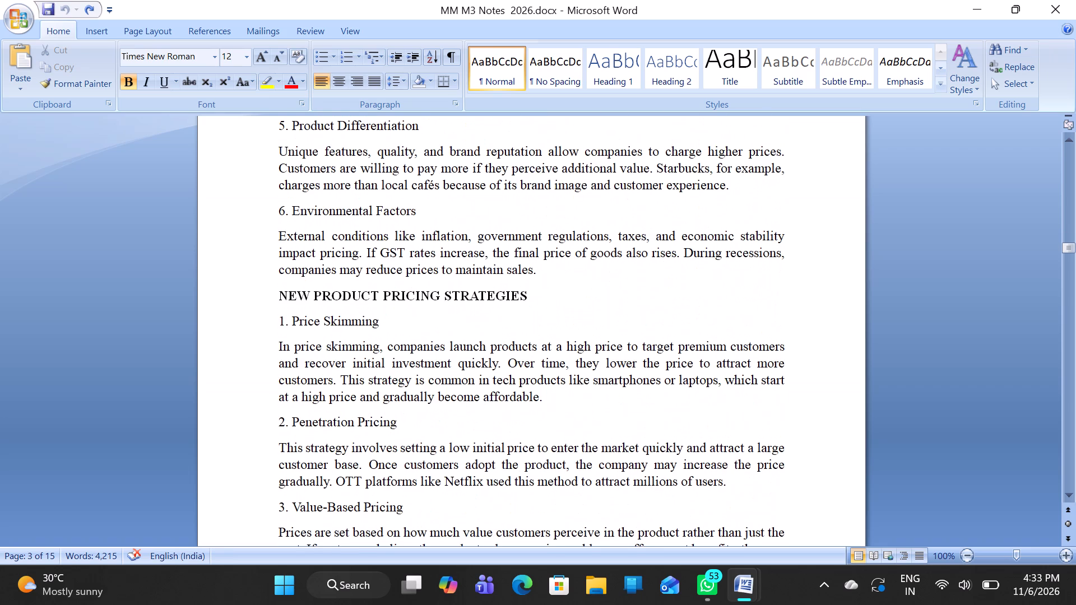
pyautogui.scroll(-1, 746, 291)
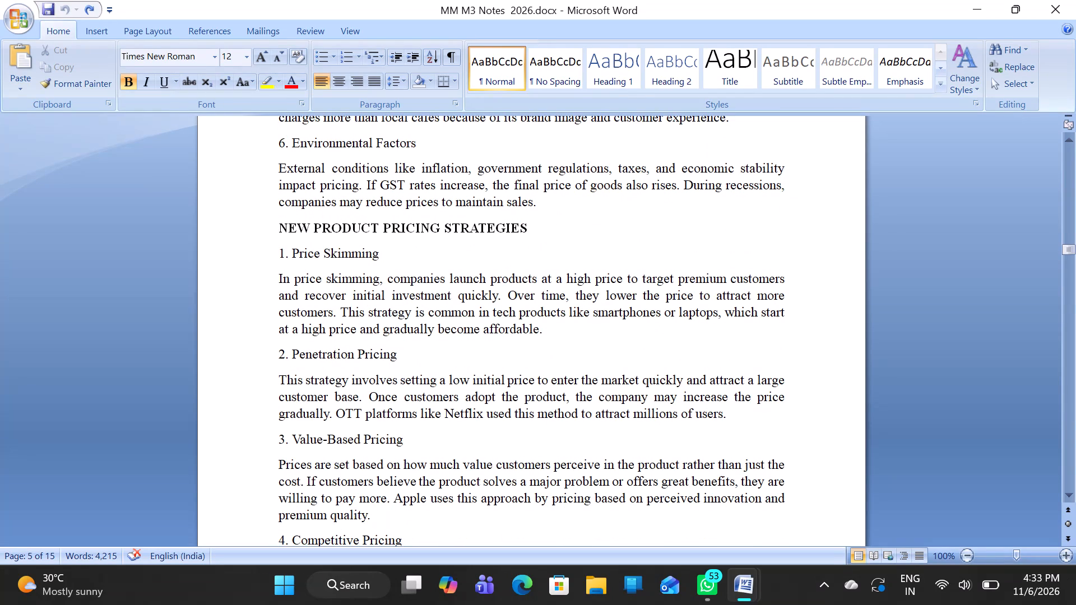
pyautogui.scroll(-1, 746, 291)
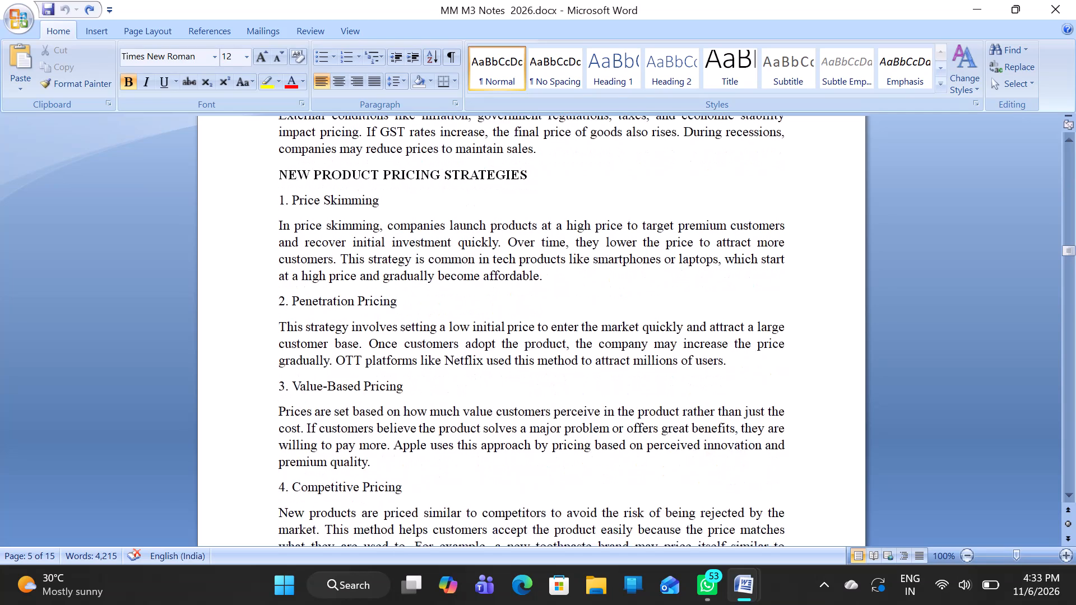
pyautogui.scroll(-2, 746, 291)
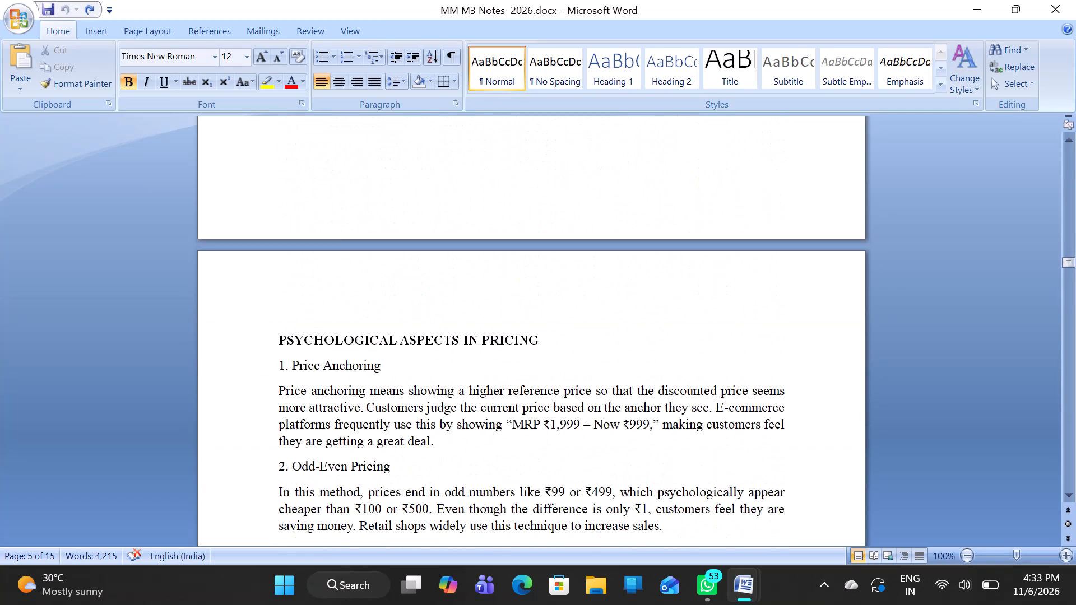
pyautogui.scroll(-3, 746, 291)
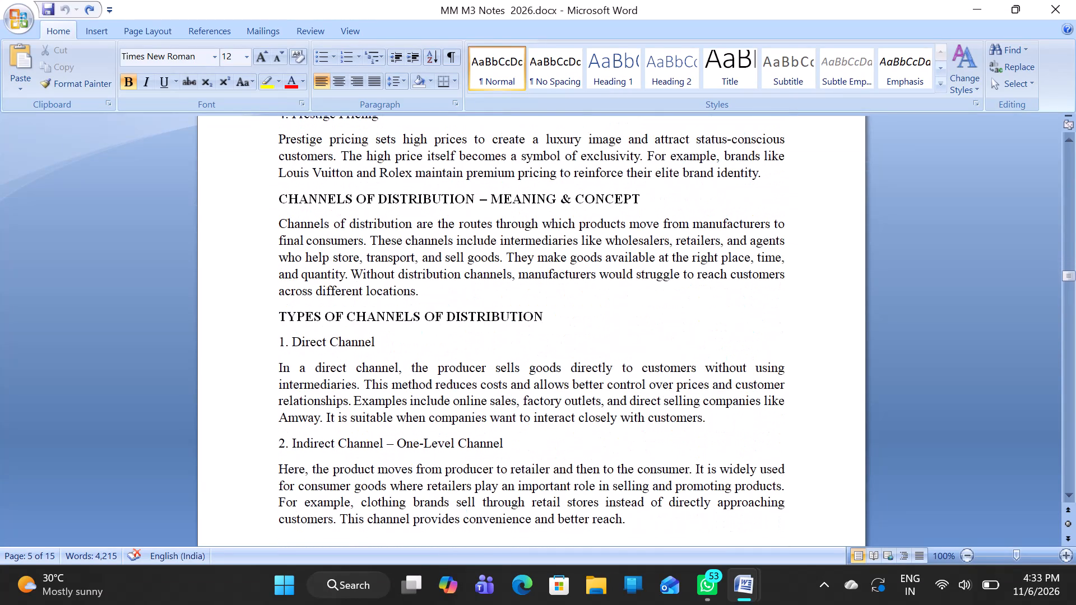
pyautogui.scroll(-1, 746, 291)
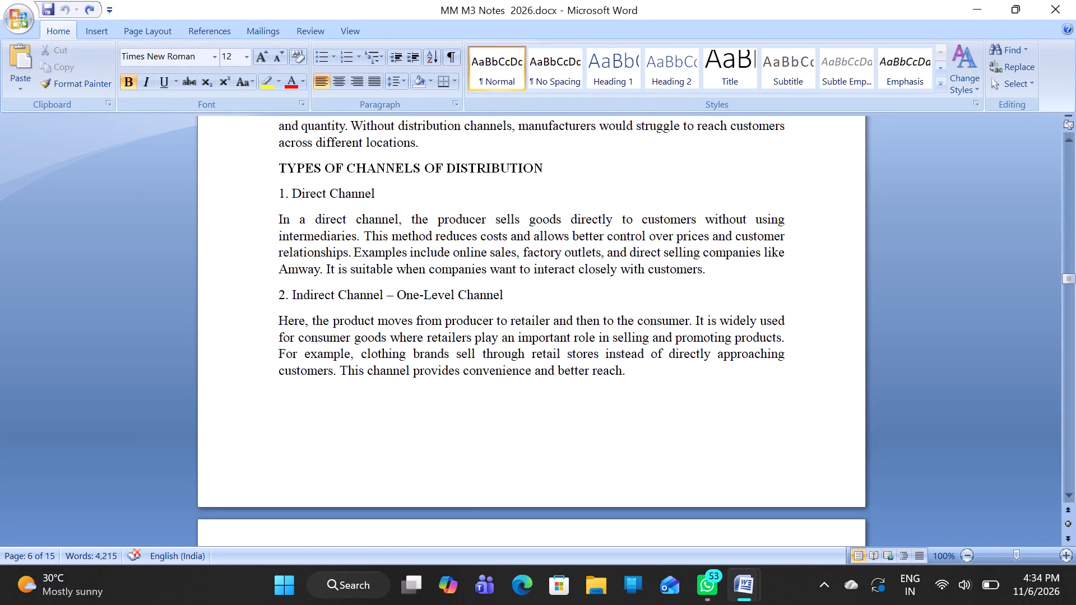
pyautogui.moveTo(281, 169); pyautogui.dragTo(440, 243)
pyautogui.scroll(-3, 440, 243)
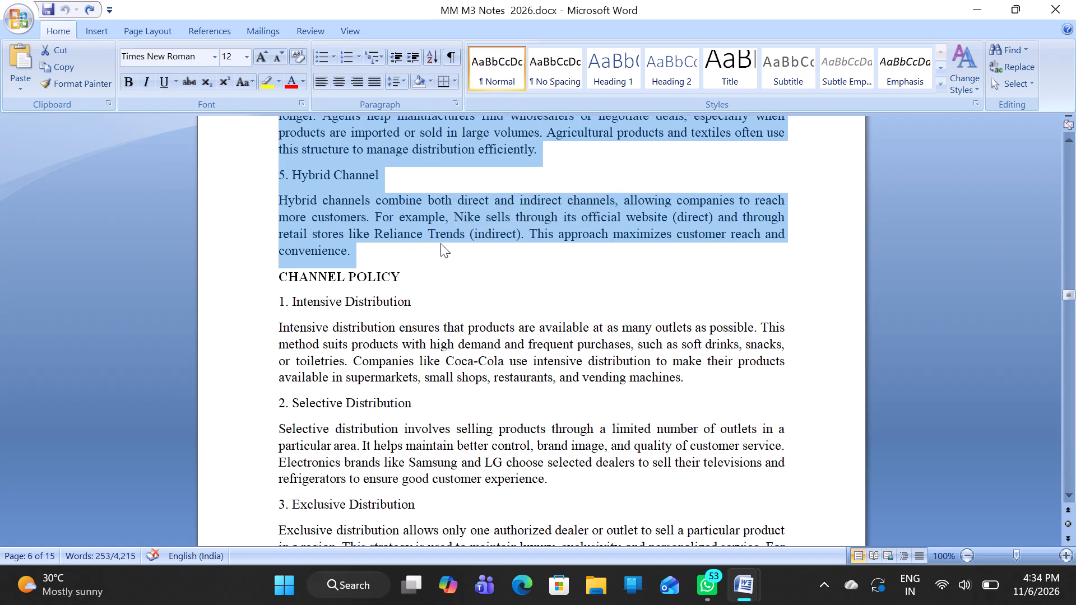
pyautogui.hotkey('ctrl', 'c')
# Look through the sections that follow in the notes, from CHANNEL POLICY to FUNCTIONS OF RETAILERS.
pyautogui.click(499, 277)
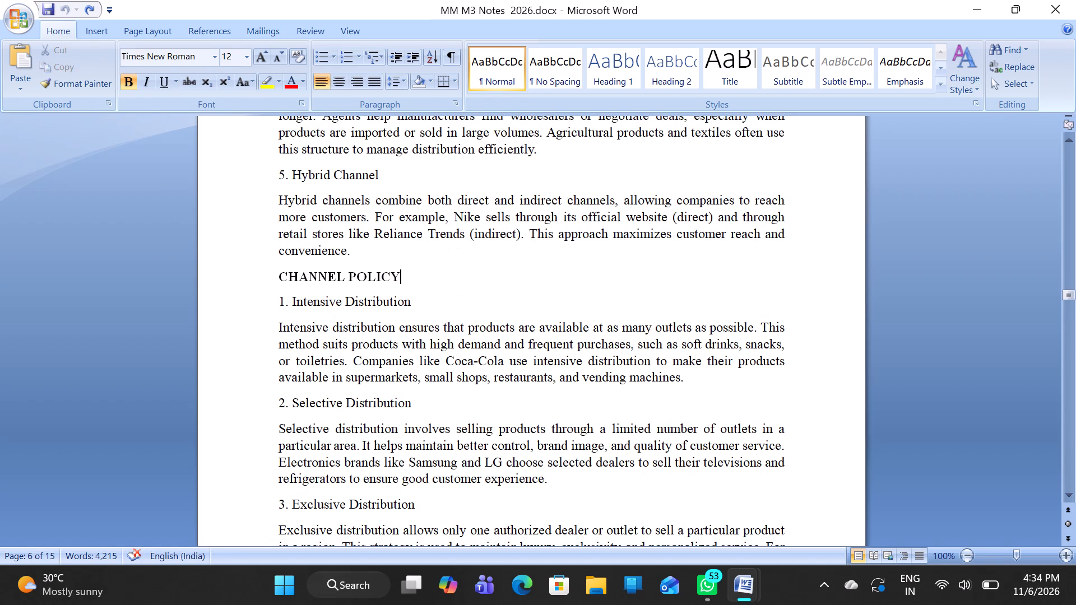
pyautogui.scroll(-1, 499, 277)
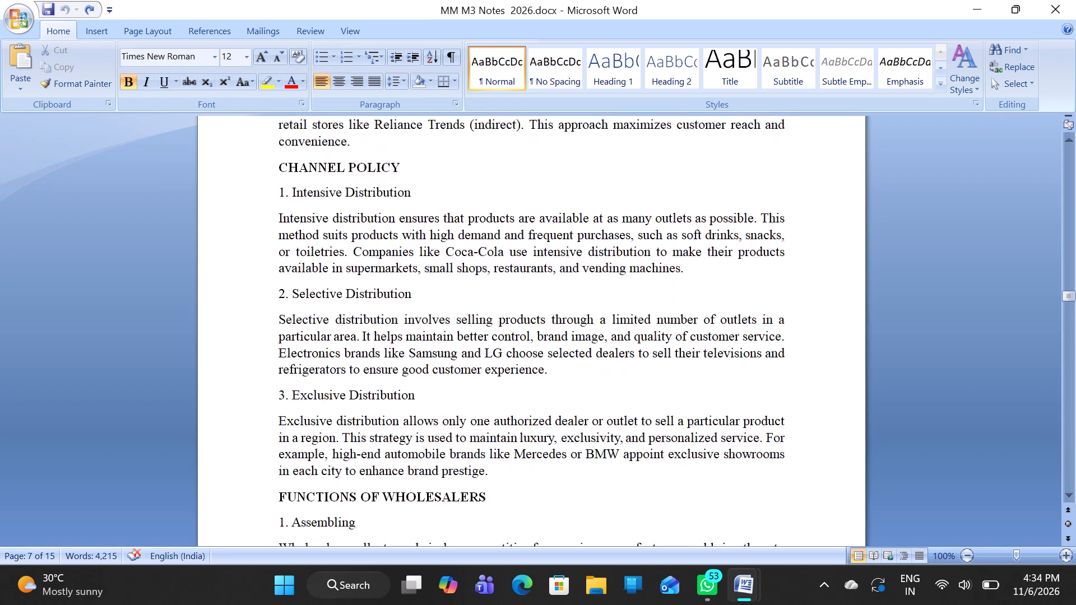
pyautogui.scroll(-4, 499, 277)
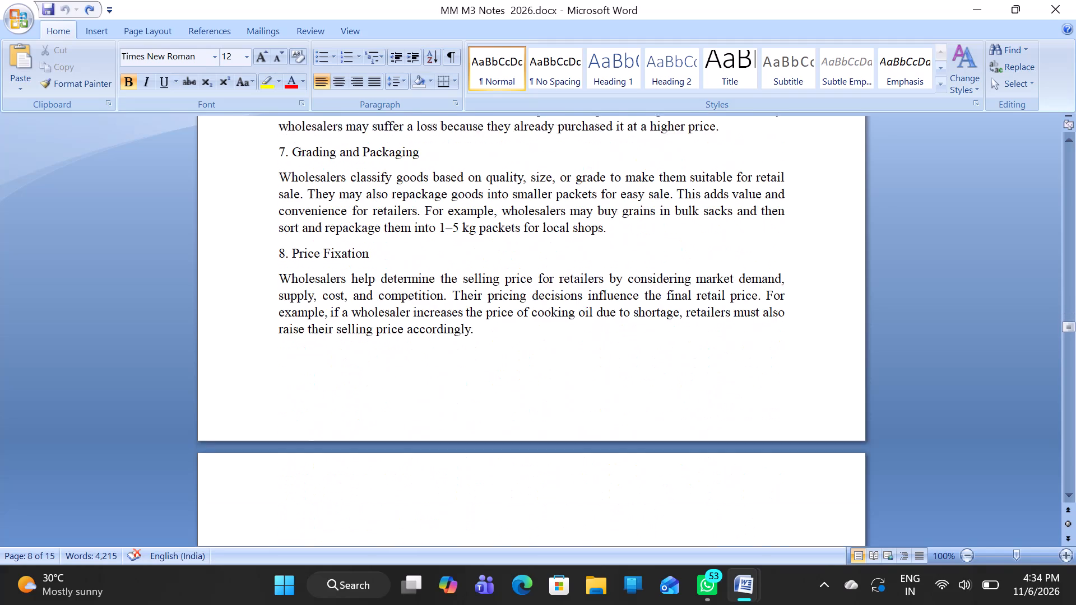
pyautogui.scroll(-3, 499, 277)
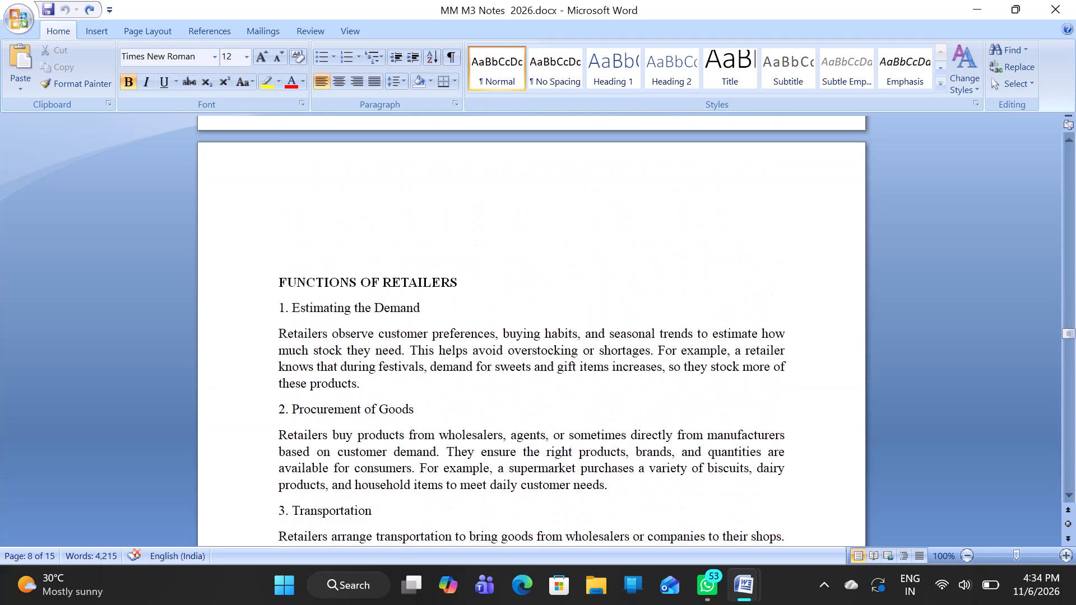
pyautogui.scroll(-1, 499, 277)
# Return to Document1 and paste the copied channels of distribution section below the Final Price paragraph.
pyautogui.hotkey('alt', 'Tab')
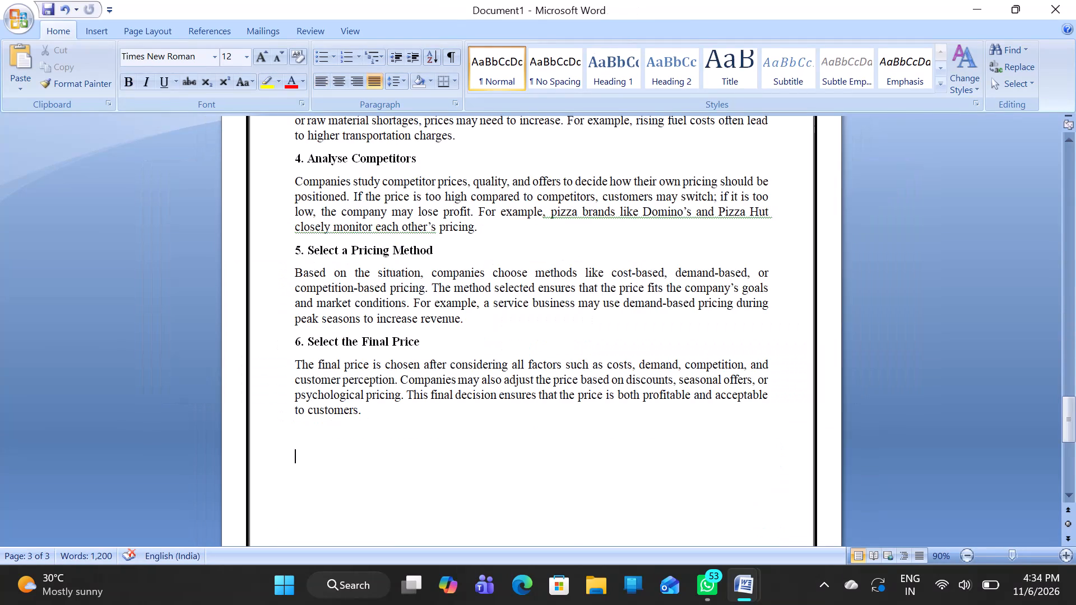
pyautogui.hotkey('ctrl', 'v')
# Centre the TYPES OF CHANNELS OF DISTRIBUTION heading, keep it bold and enlarge it to match the other 14 pt section headings.
pyautogui.scroll(1, 499, 277)
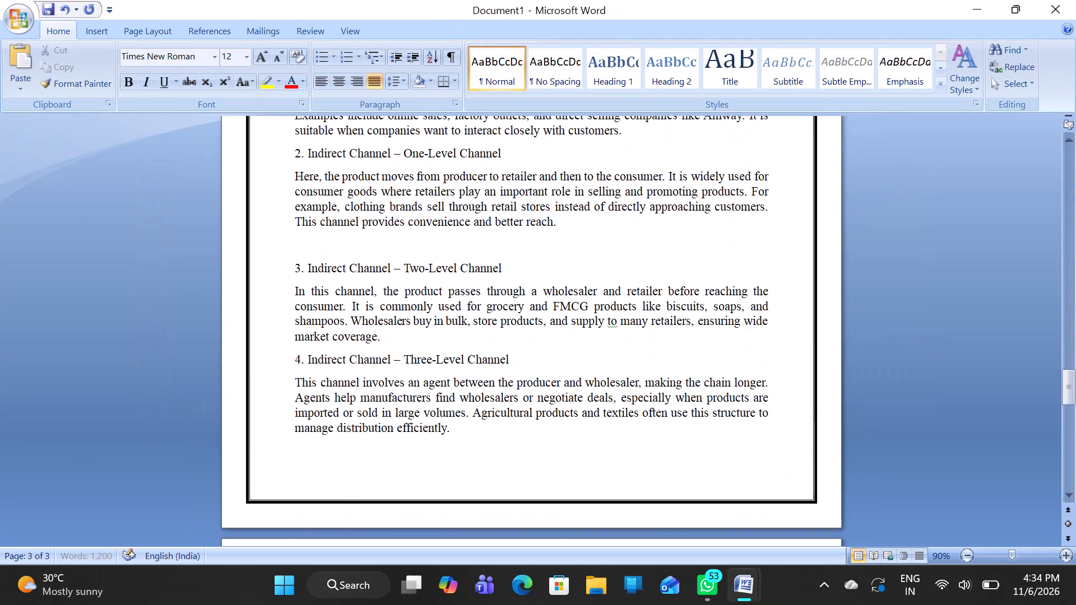
pyautogui.scroll(5, 499, 277)
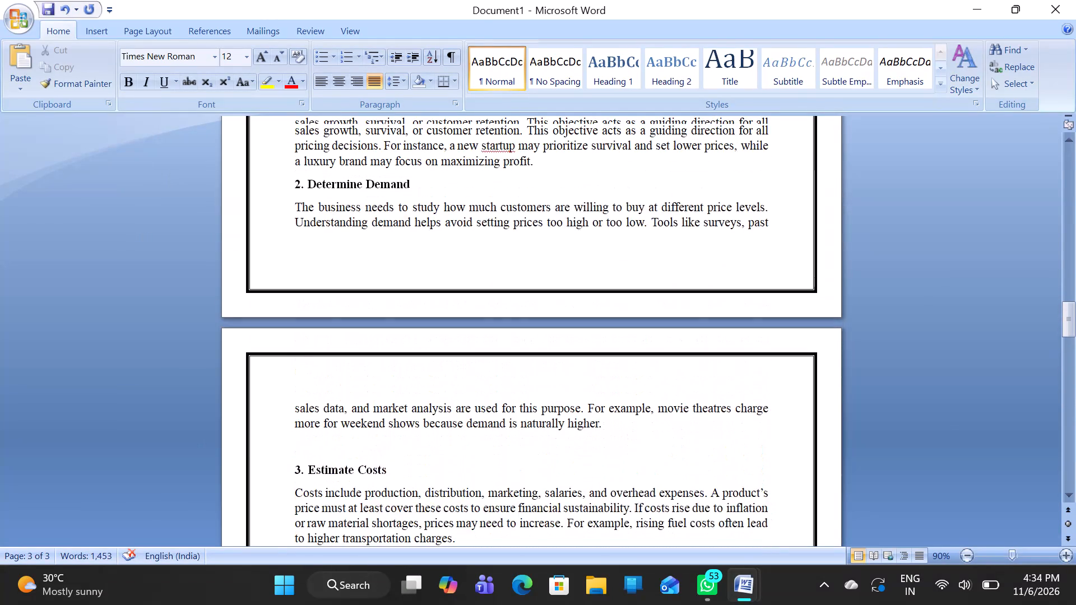
pyautogui.scroll(-2, 499, 277)
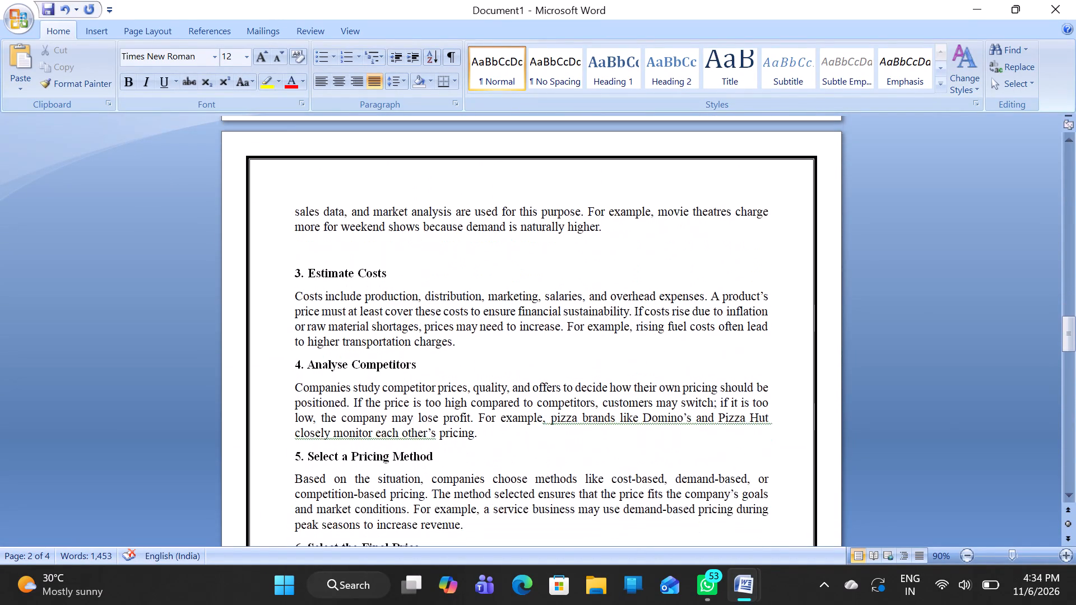
pyautogui.scroll(-2, 499, 277)
pyautogui.tripleClick(483, 237)
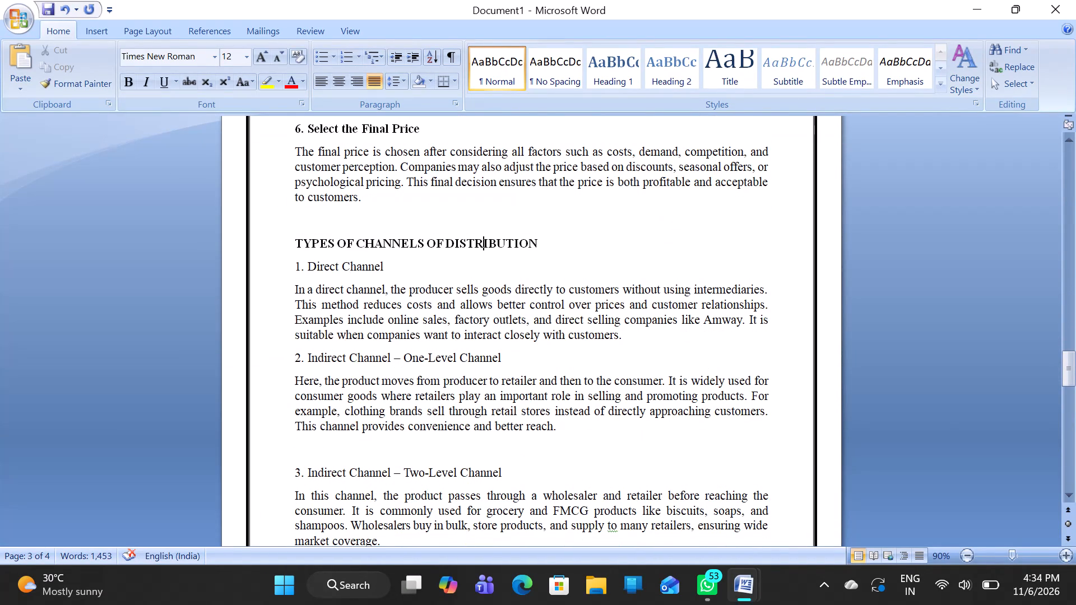
pyautogui.click(488, 222)
pyautogui.click(488, 222)
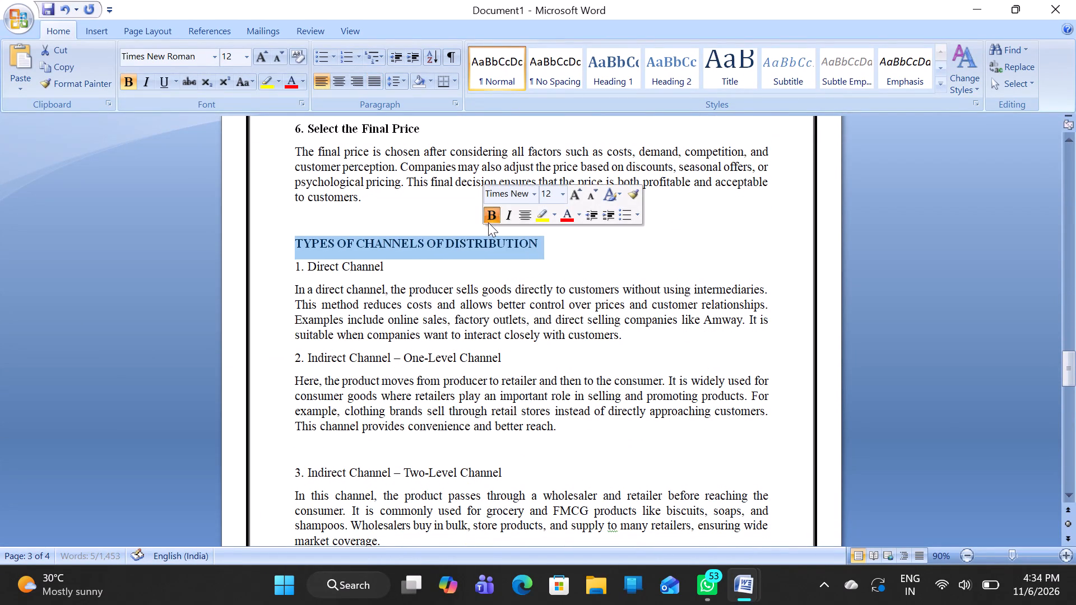
pyautogui.click(520, 221)
pyautogui.moveTo(567, 188); pyautogui.dragTo(560, 287)
pyautogui.click(560, 287)
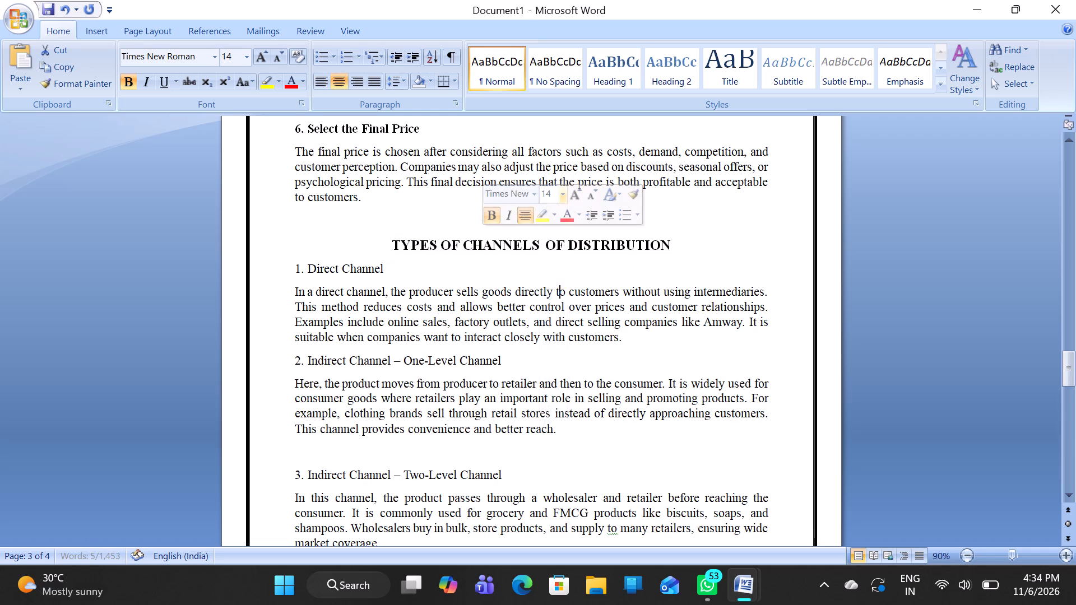
# Make the Direct Channel, Indirect Channel – One-Level Channel and Indirect Channel – Two-Level Channel subheadings bold.
pyautogui.tripleClick(370, 268)
pyautogui.click(381, 245)
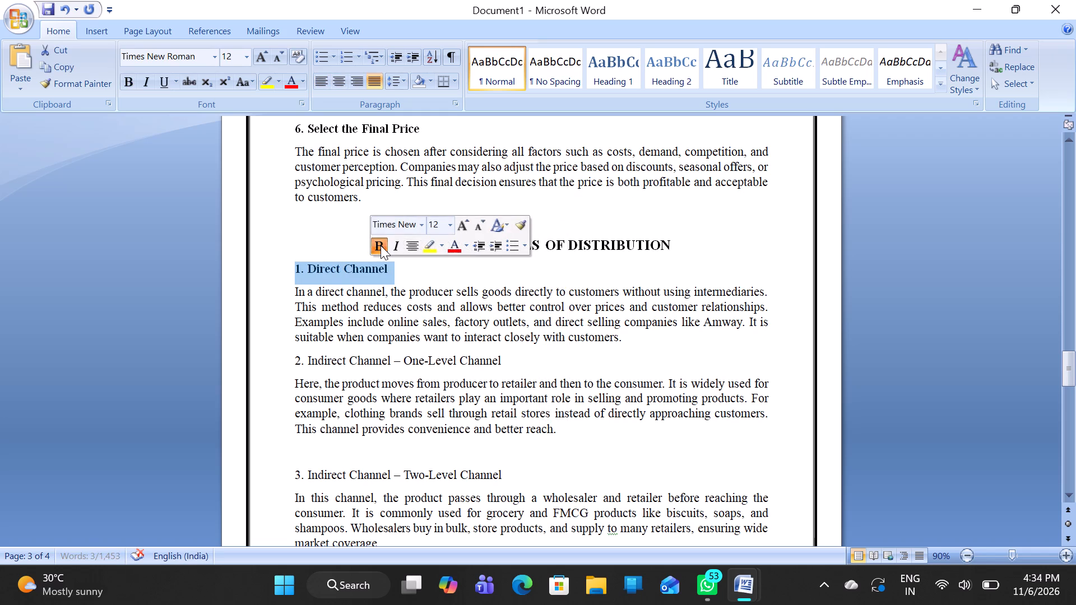
pyautogui.doubleClick(398, 363)
pyautogui.tripleClick(398, 363)
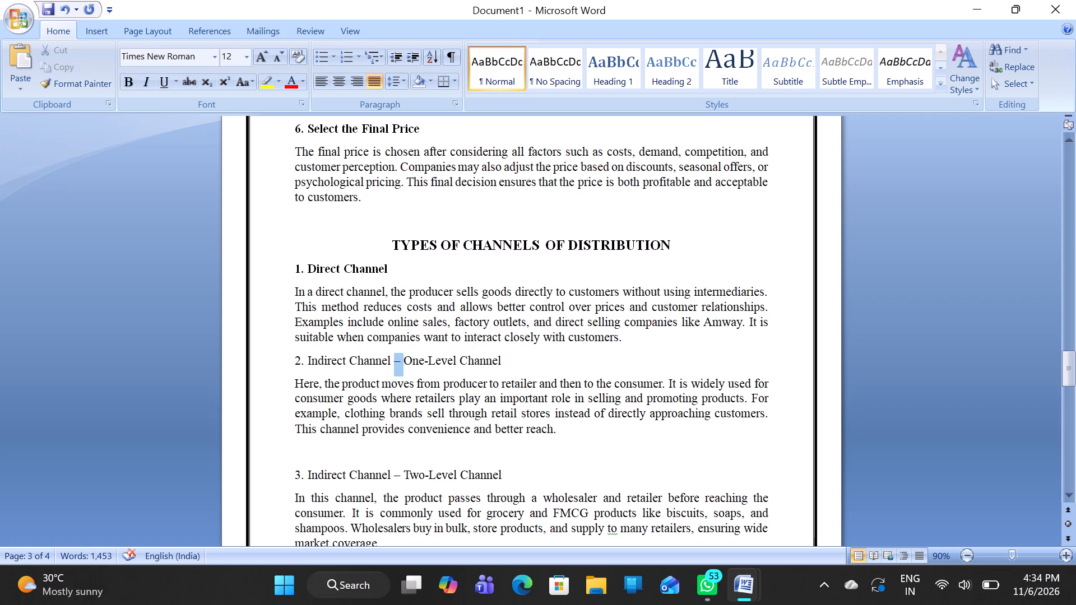
pyautogui.click(409, 344)
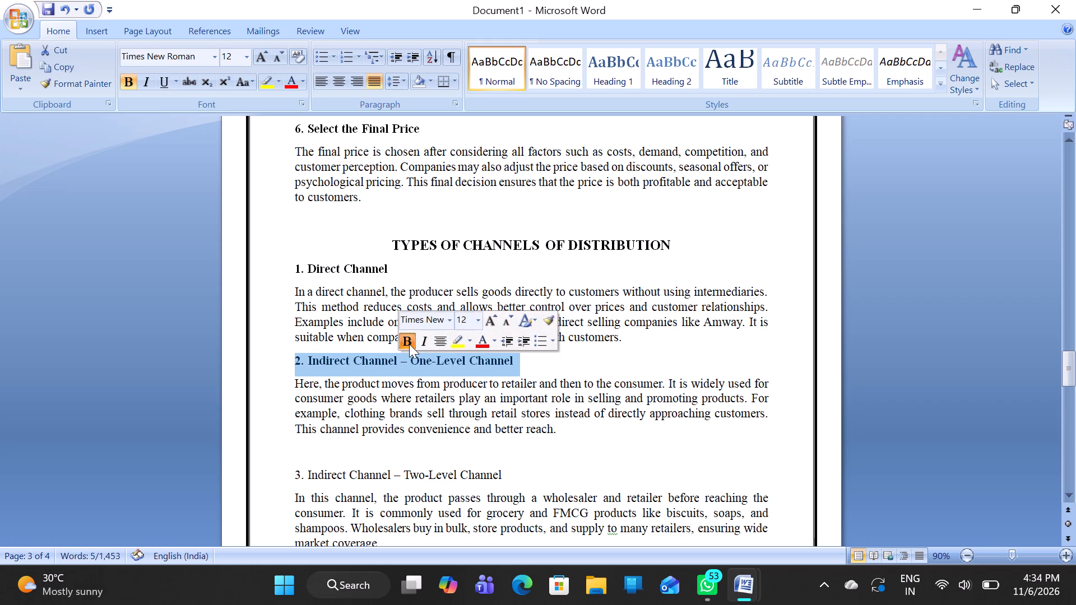
pyautogui.tripleClick(467, 478)
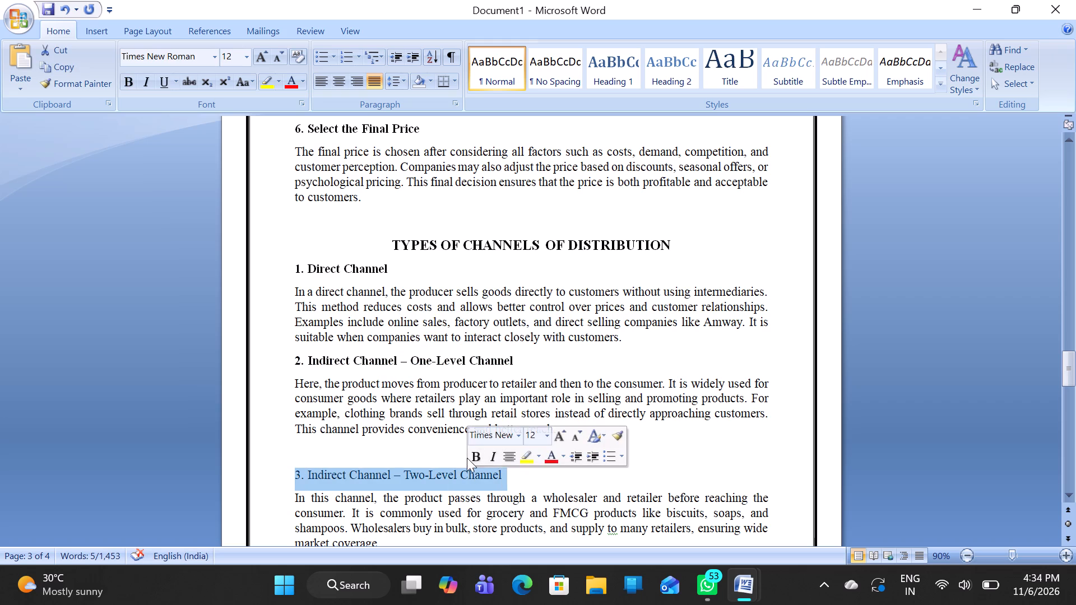
pyautogui.click(470, 461)
pyautogui.click(437, 444)
# Make the 4. Indirect Channel – Three-Level Channel and 5. Hybrid Channel subheadings bold.
pyautogui.scroll(-2, 437, 444)
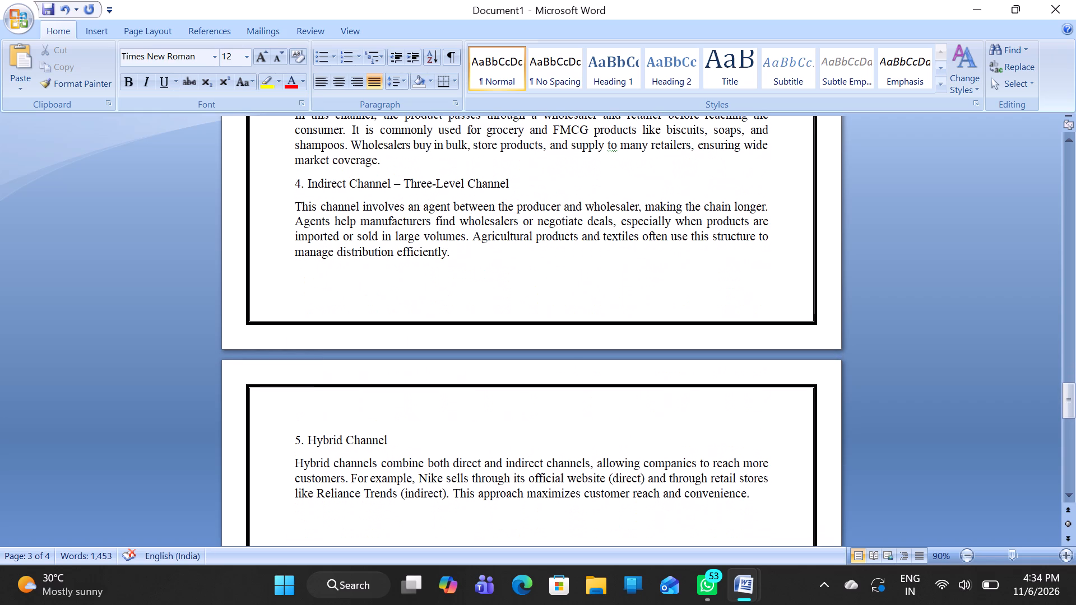
pyautogui.doubleClick(467, 188)
pyautogui.tripleClick(467, 188)
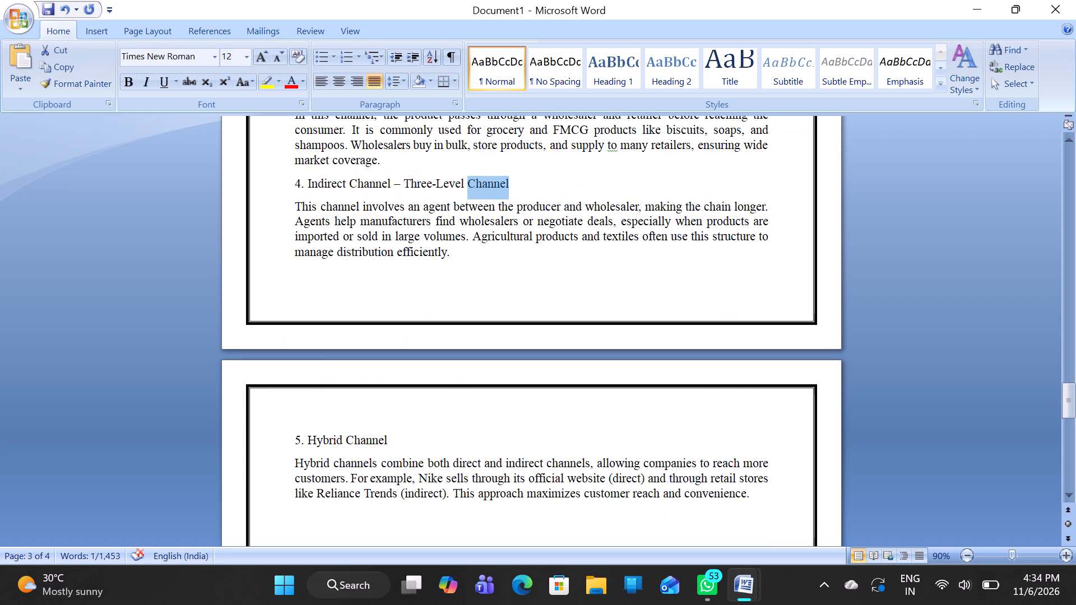
pyautogui.click(472, 168)
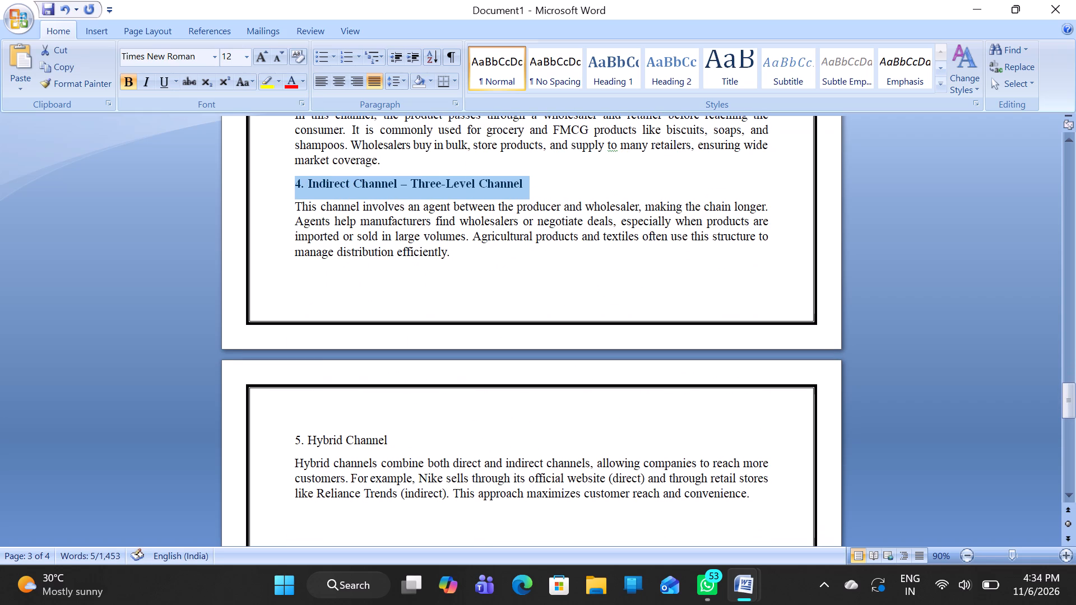
pyautogui.tripleClick(352, 441)
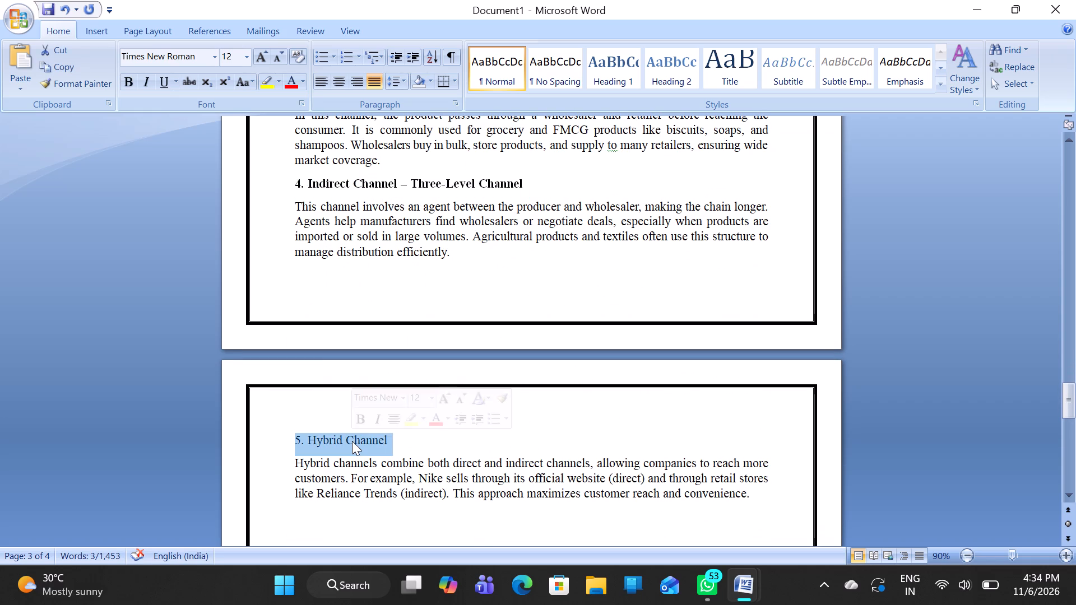
pyautogui.click(364, 416)
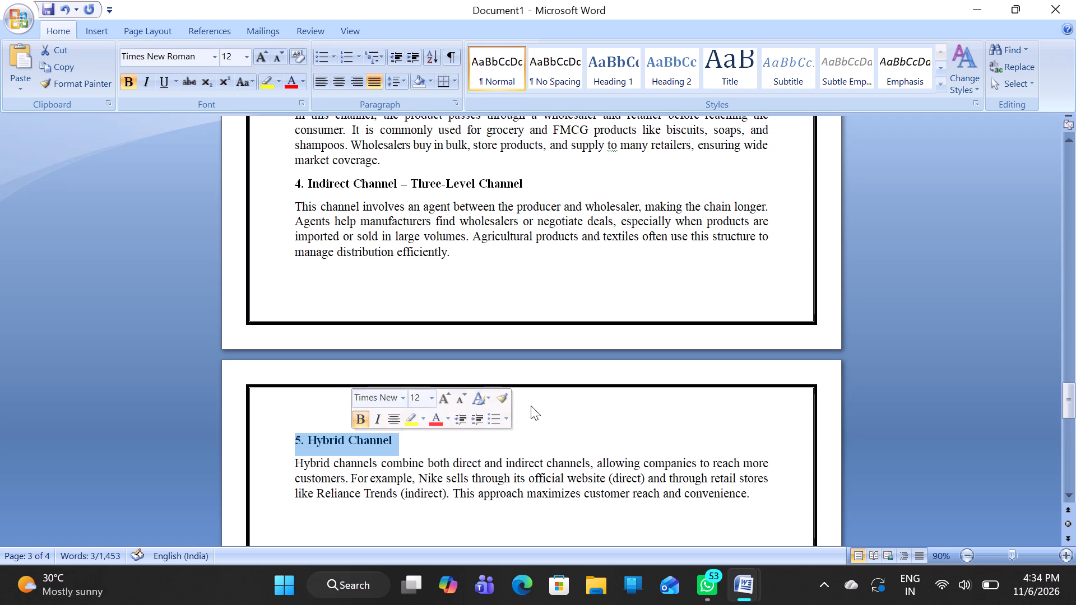
pyautogui.click(531, 406)
pyautogui.scroll(4, 531, 406)
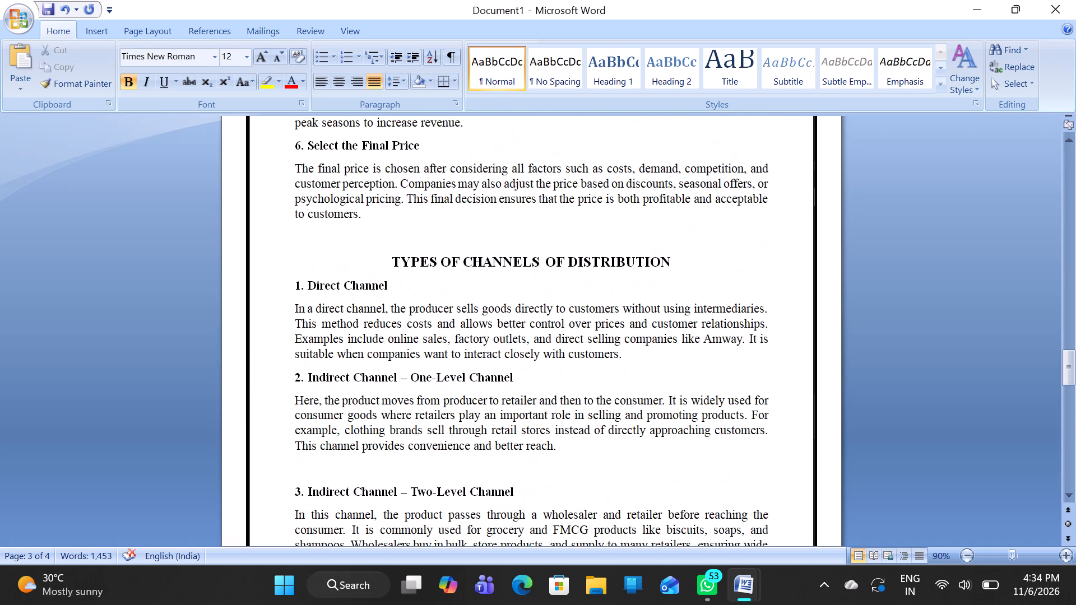
# Add the line DRAW THE DIAGRAM directly below the TYPES OF CHANNELS OF DISTRIBUTION heading.
pyautogui.scroll(-2, 531, 406)
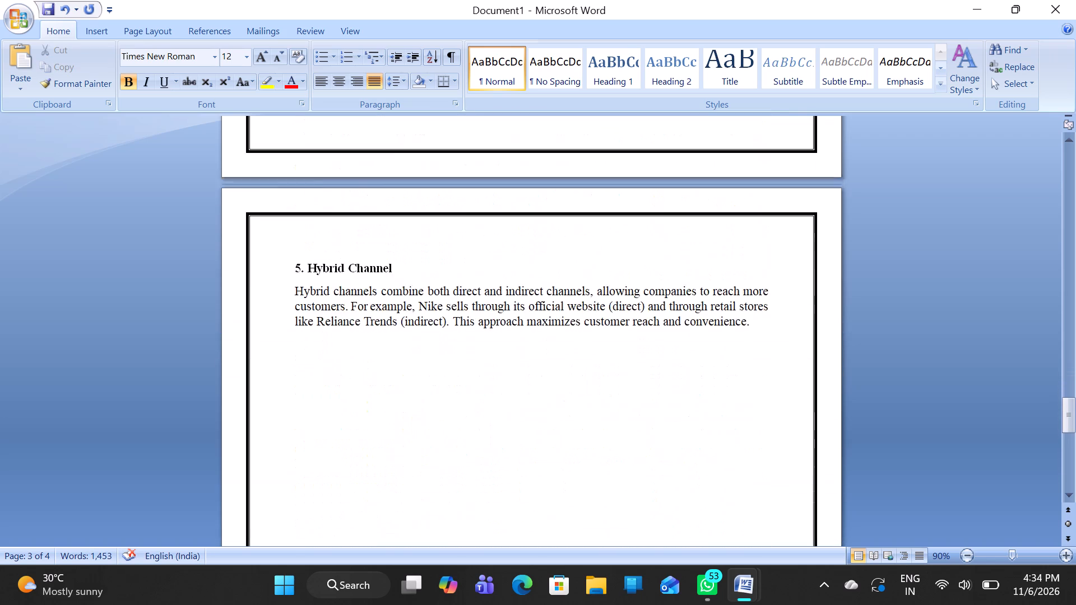
pyautogui.scroll(-1, 531, 406)
pyautogui.scroll(3, 531, 406)
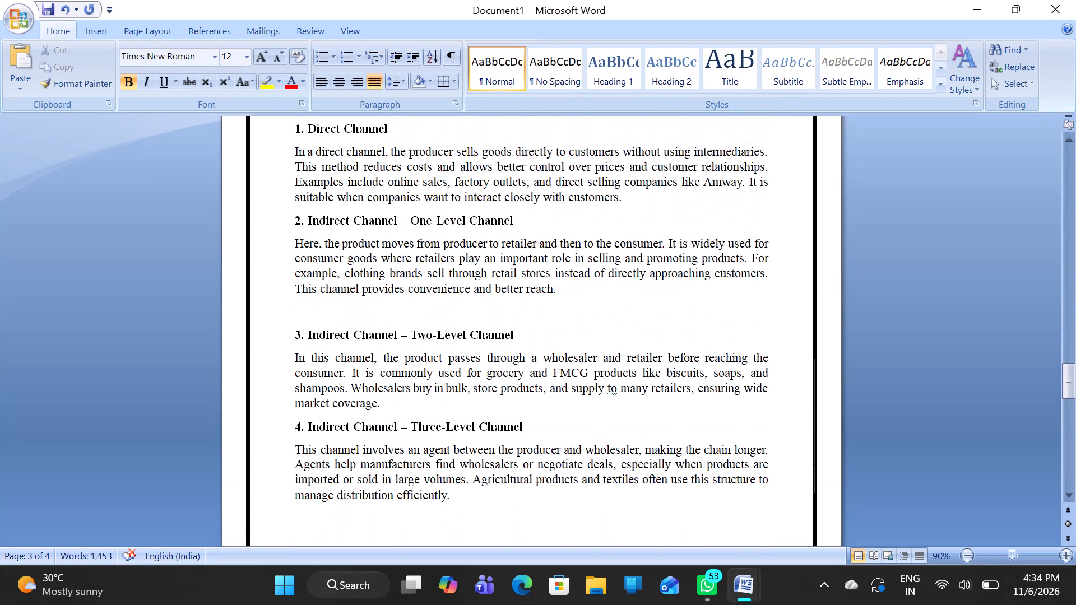
pyautogui.scroll(2, 531, 406)
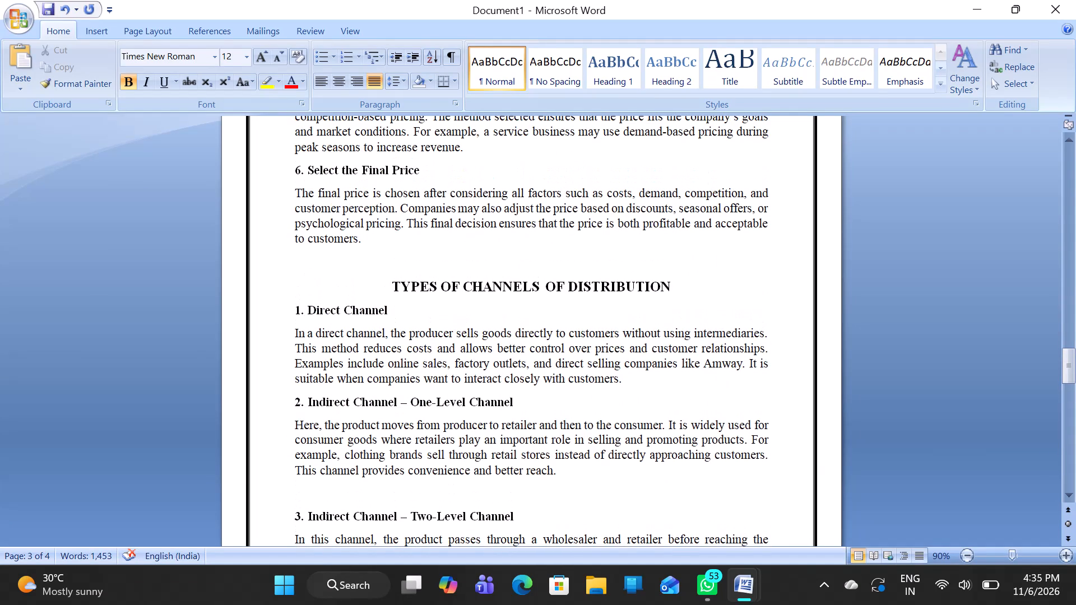
pyautogui.click(674, 283)
pyautogui.press('Return')
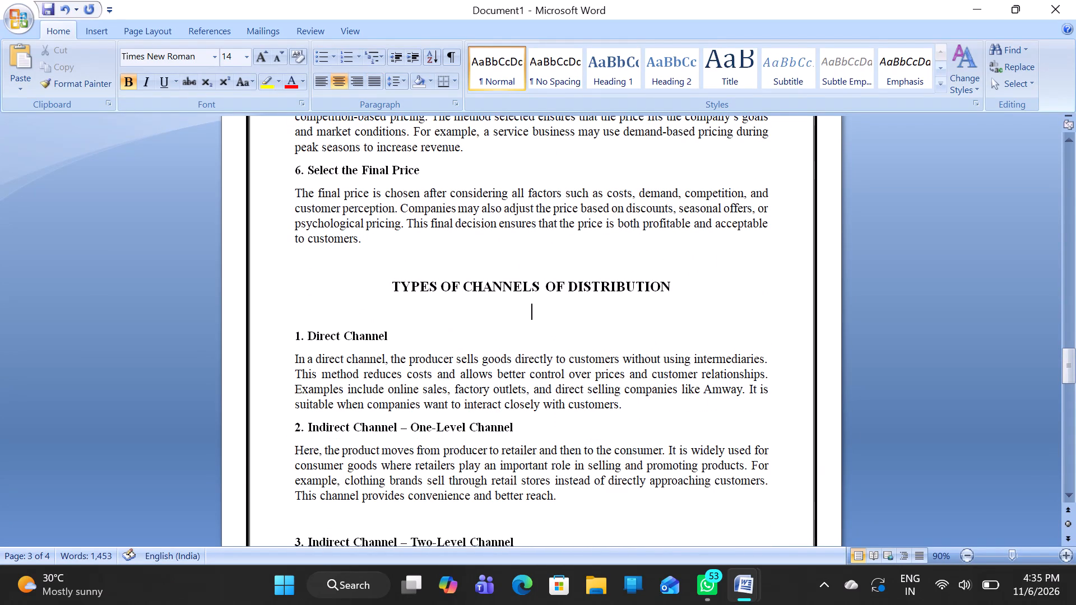
pyautogui.write('DRAW THE')
pyautogui.press('space')
pyautogui.write('DIAGRAM')
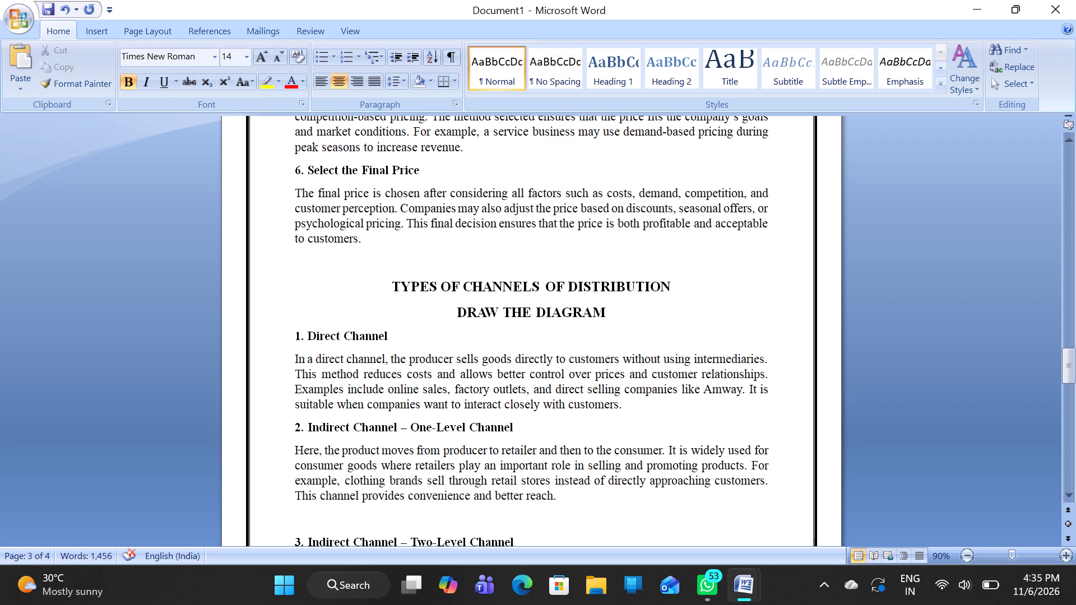
# Enclose the DRAW THE DIAGRAM line in parentheses so it reads (DRAW THE DIAGRAM).
pyautogui.hotkey('shift', ')')
pyautogui.press('Left')
pyautogui.press('Left')
pyautogui.press('Left')
pyautogui.press('Left')
pyautogui.press('Left')
pyautogui.press('Left')
pyautogui.press('Left')
pyautogui.press('Left')
pyautogui.press('Left')
pyautogui.press('Left')
pyautogui.press('Left')
pyautogui.press('Left')
pyautogui.press('Left')
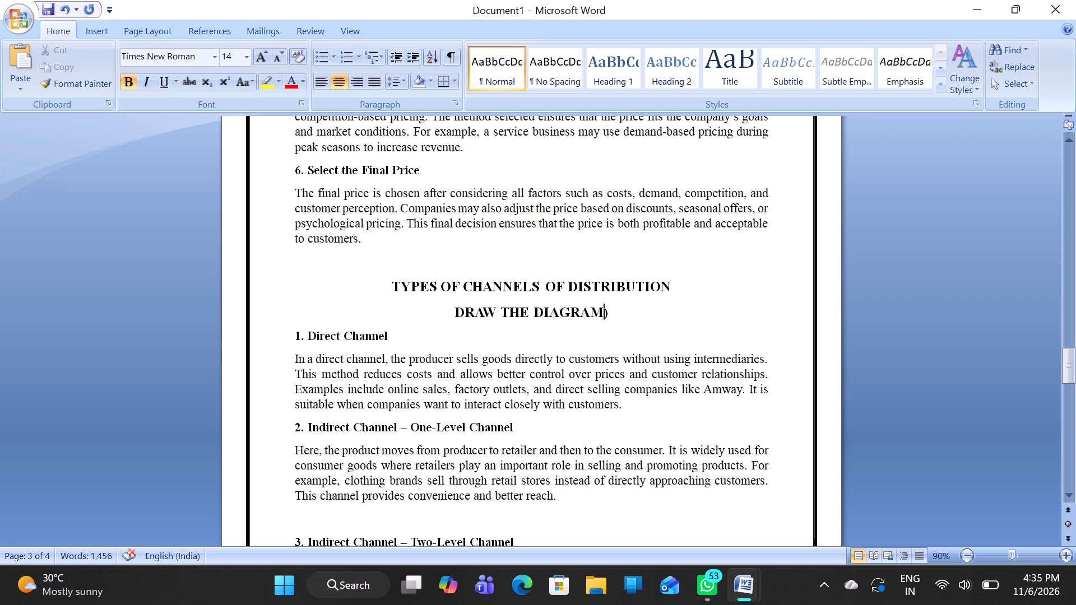
pyautogui.press('Left')
pyautogui.press('Left')
pyautogui.press('Left')
pyautogui.press('Left')
pyautogui.hotkey('shift', '(')
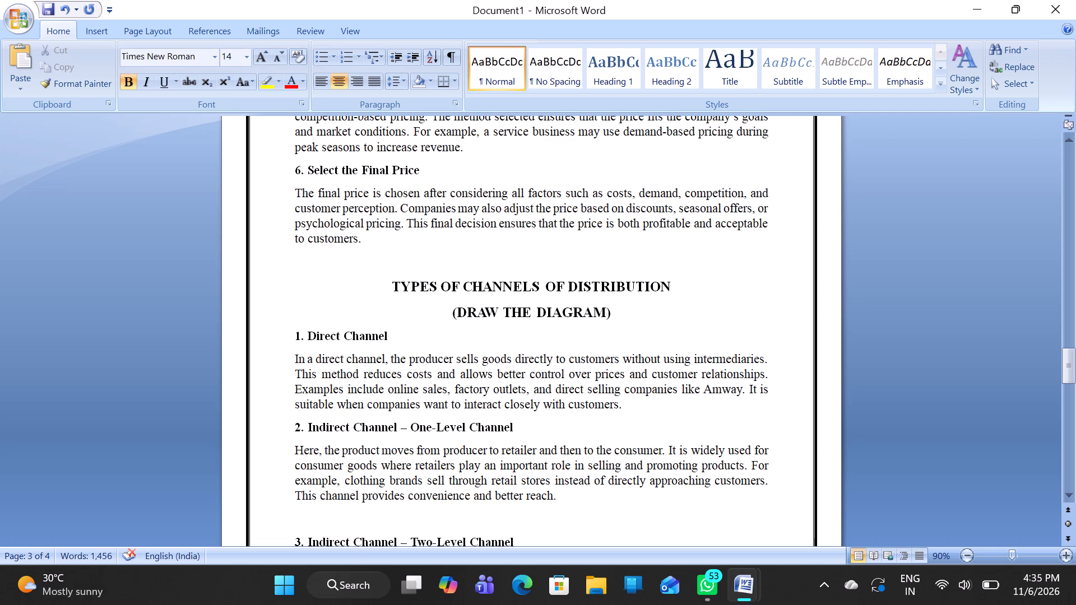
# Start a new paragraph after the Hybrid Channel text at the end of the document.
pyautogui.scroll(-4, 669, 333)
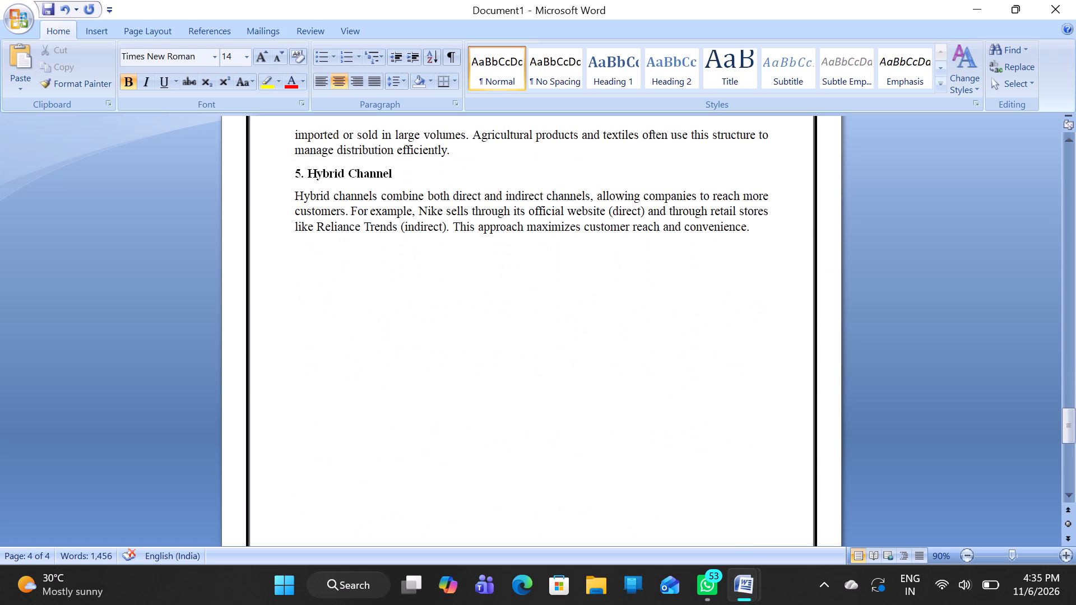
pyautogui.click(774, 219)
pyautogui.press('Return')
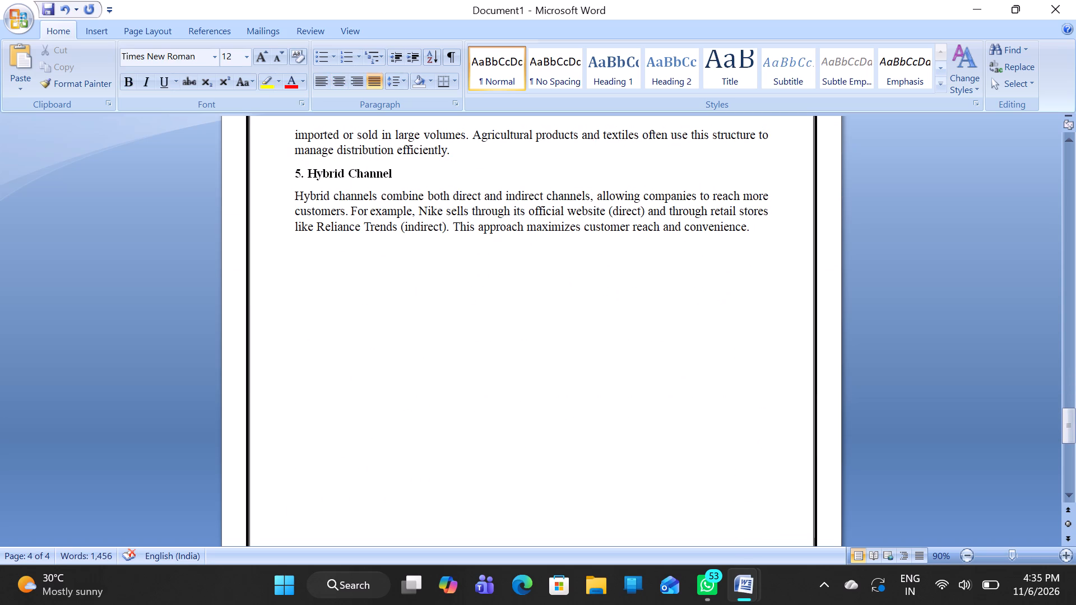
# Switch to MM M3 Notes 2026.docx and look through the wholesaler and retailer functions for the next section to copy.
pyautogui.hotkey('alt', 'Tab')
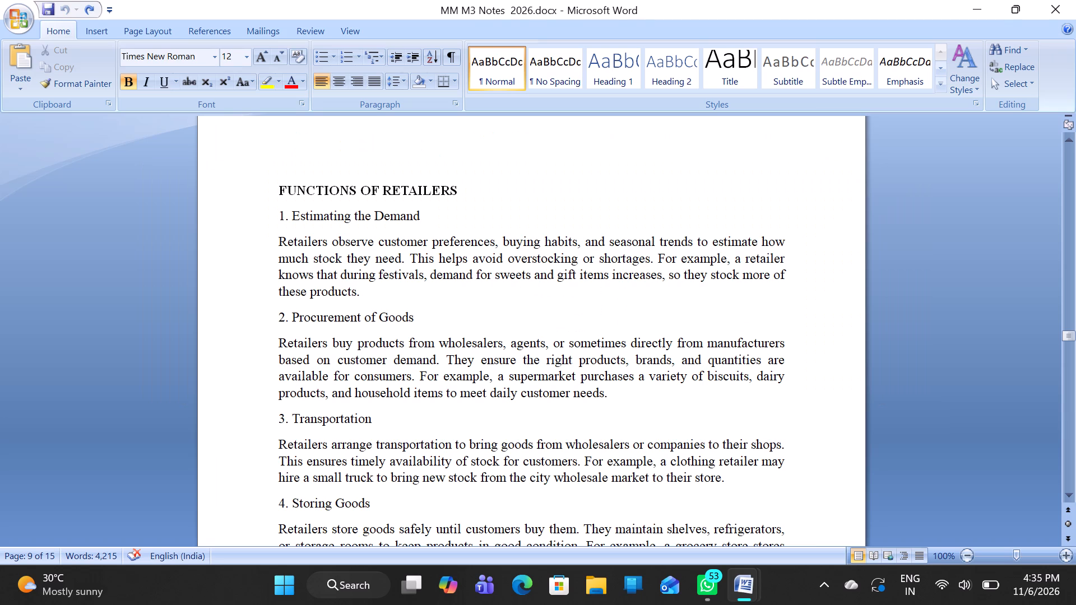
pyautogui.scroll(-3, 721, 363)
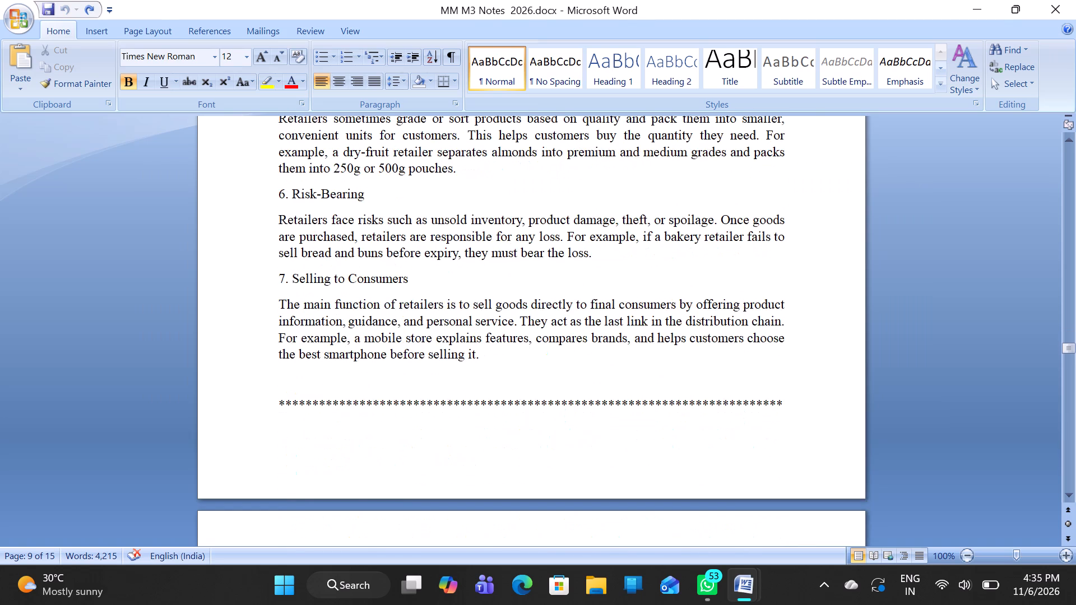
pyautogui.scroll(3, 721, 363)
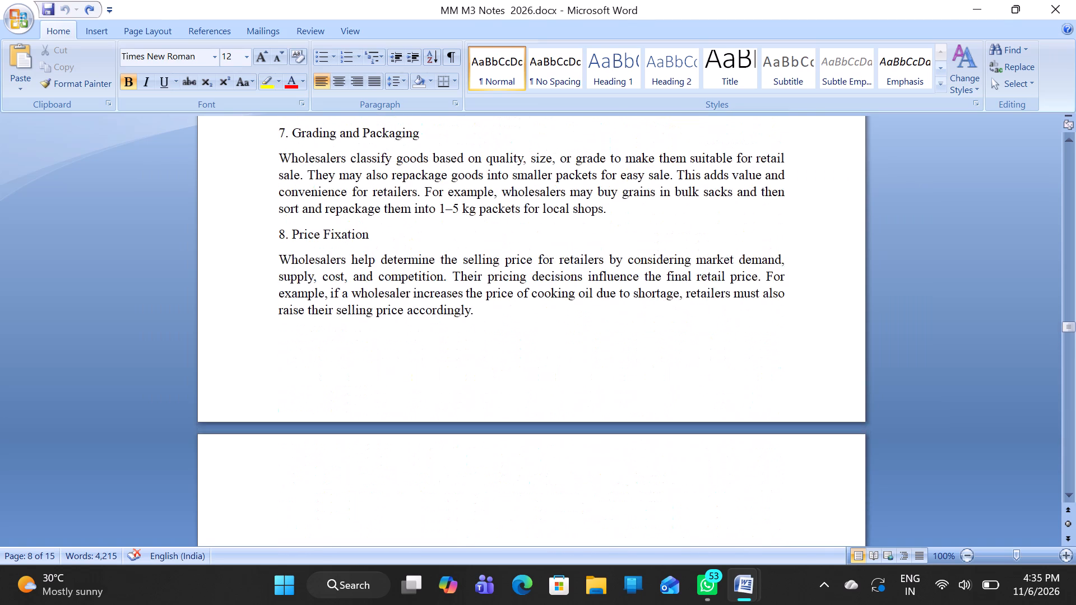
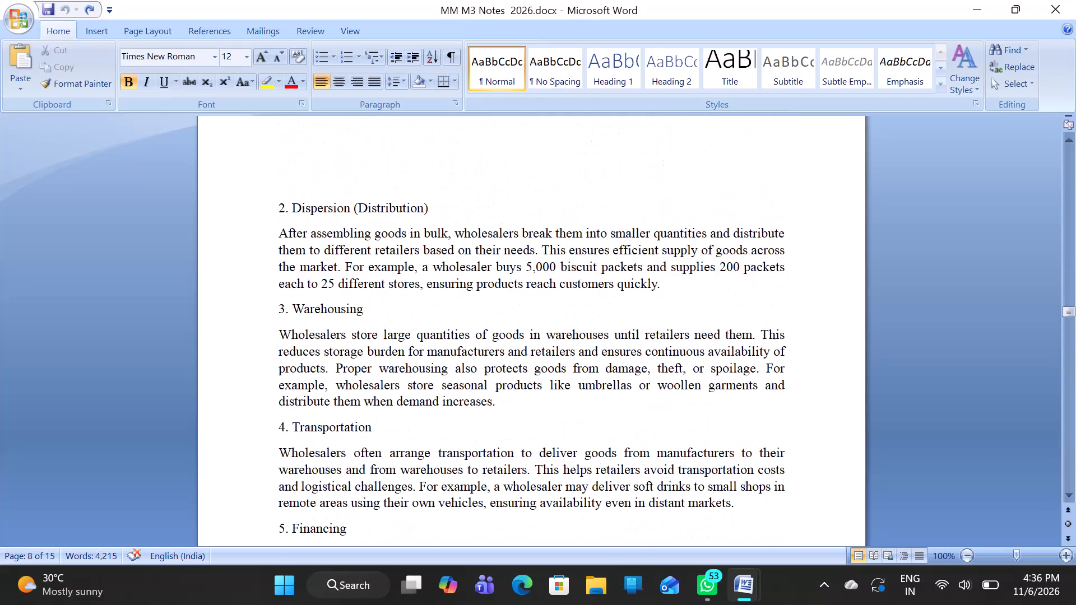
# Look through the channel types, channel policy, wholesaler functions and retailer functions in the notes for the next section to copy.
pyautogui.hscroll(1, 721, 363)
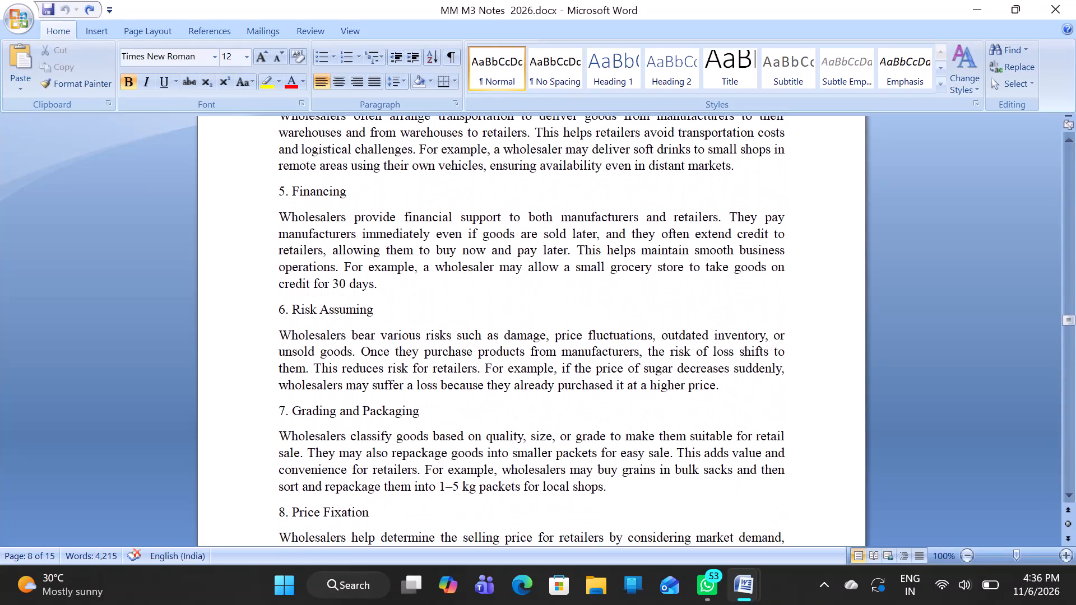
pyautogui.hscroll(1, 721, 363)
pyautogui.scroll(1, 721, 363)
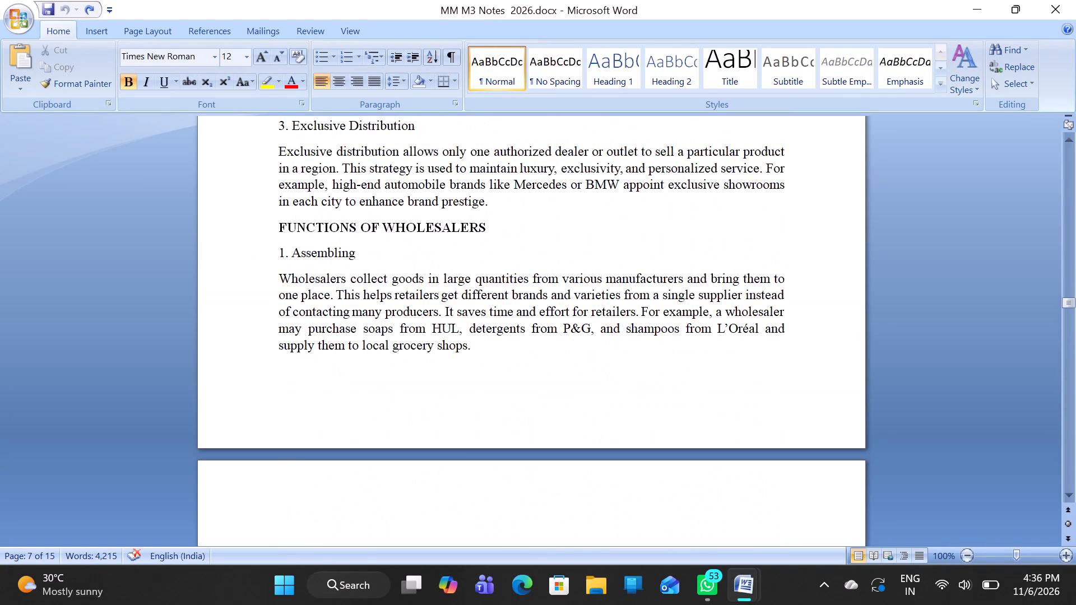
pyautogui.scroll(4, 721, 363)
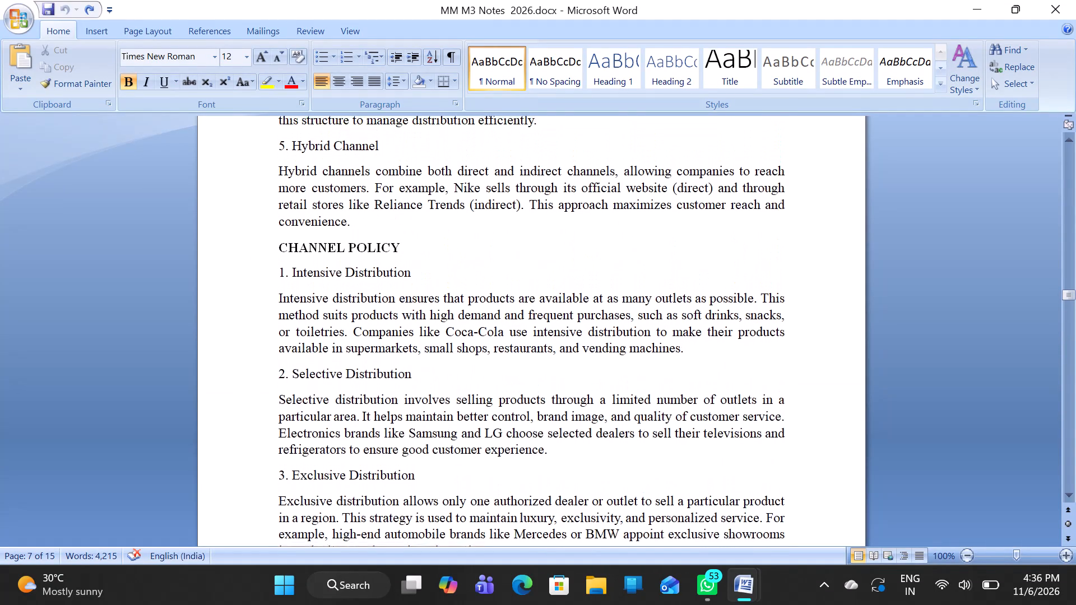
pyautogui.scroll(3, 721, 363)
pyautogui.hscroll(1, 721, 363)
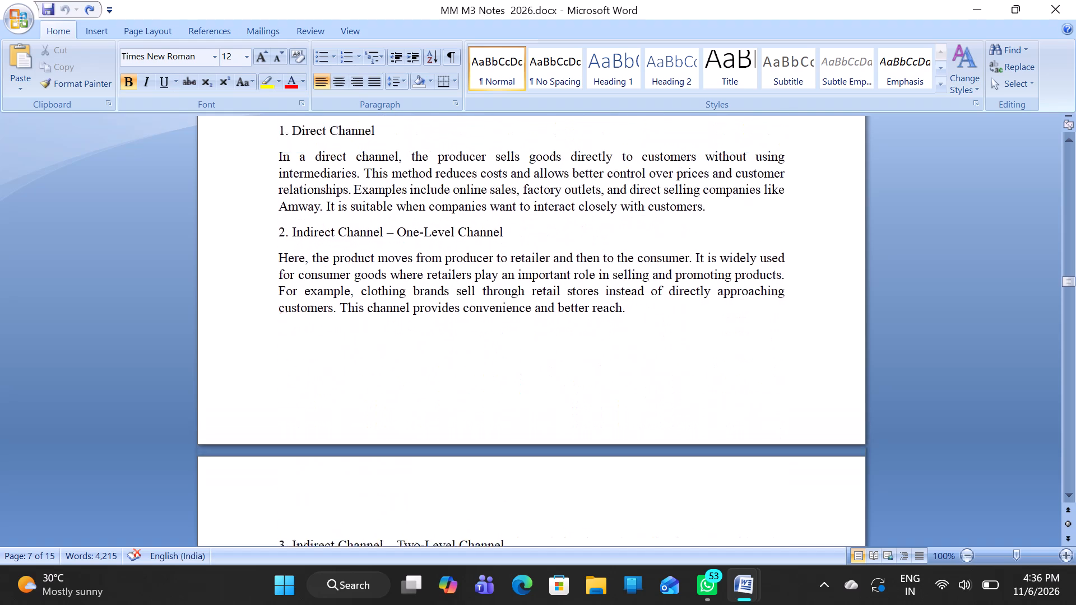
pyautogui.hscroll(2, 721, 363)
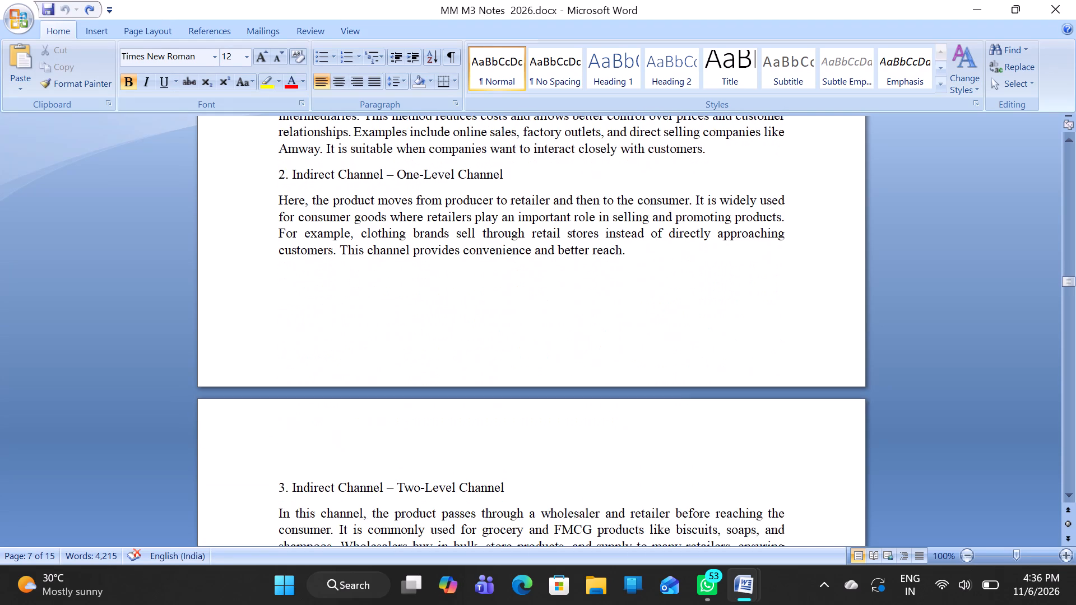
pyautogui.scroll(-3, 721, 363)
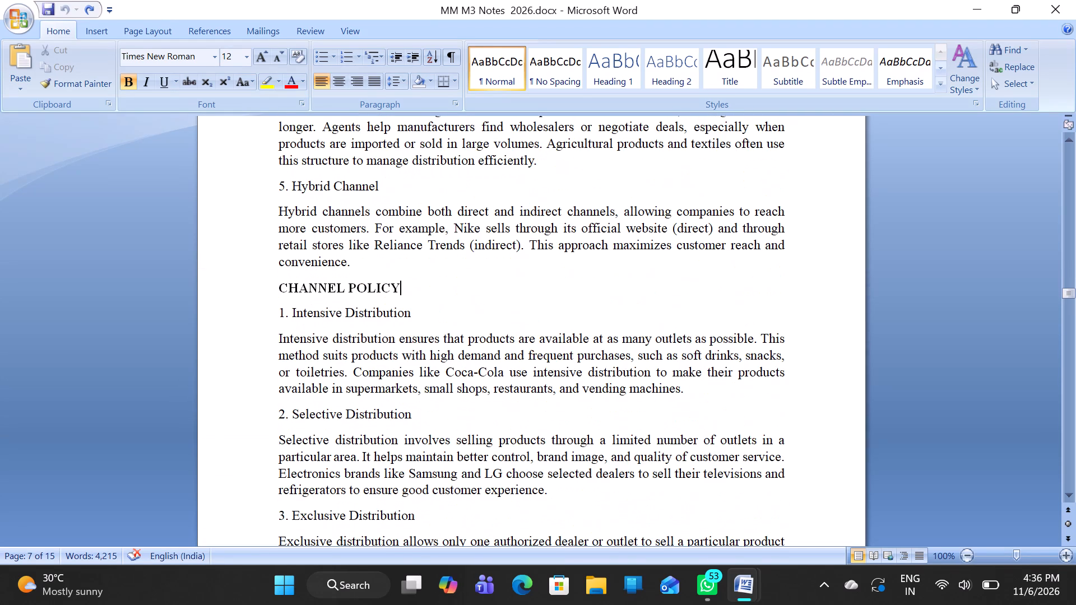
pyautogui.scroll(-4, 721, 363)
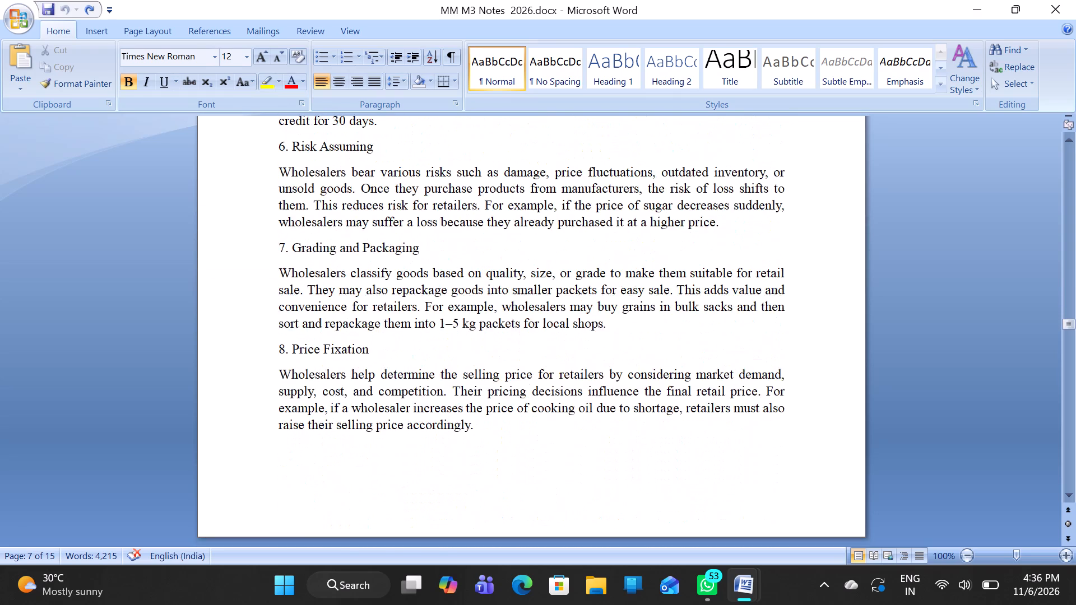
pyautogui.scroll(-5, 721, 363)
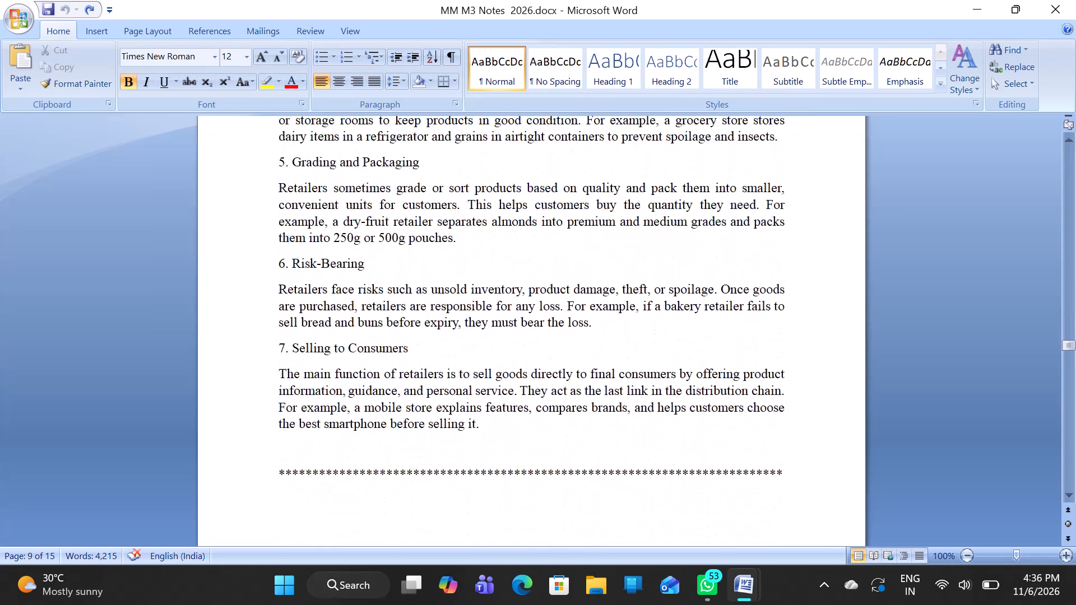
pyautogui.scroll(-2, 721, 363)
pyautogui.scroll(1, 721, 363)
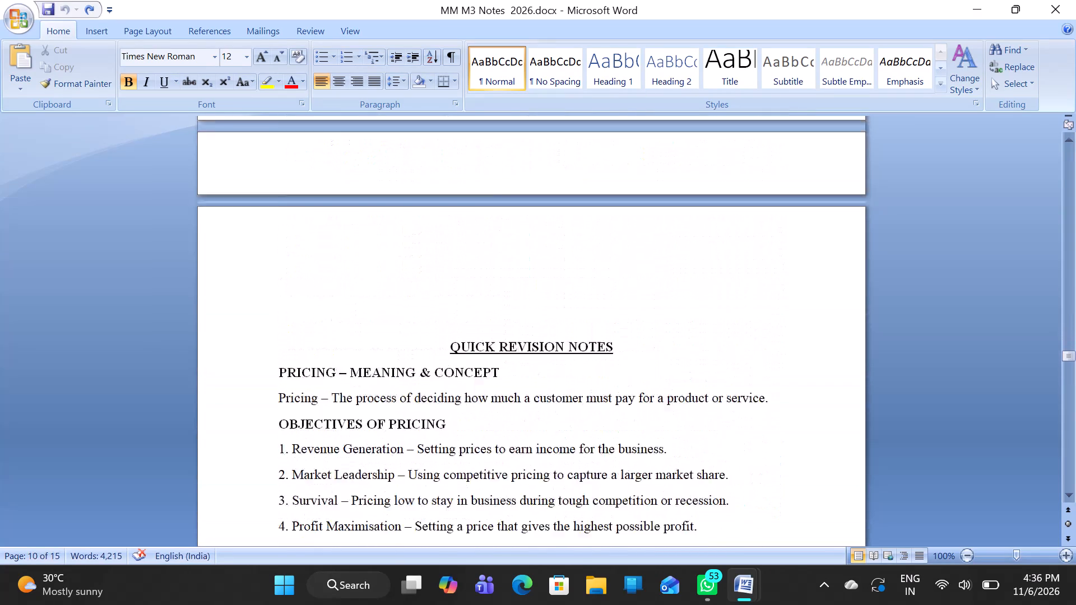
pyautogui.scroll(4, 721, 363)
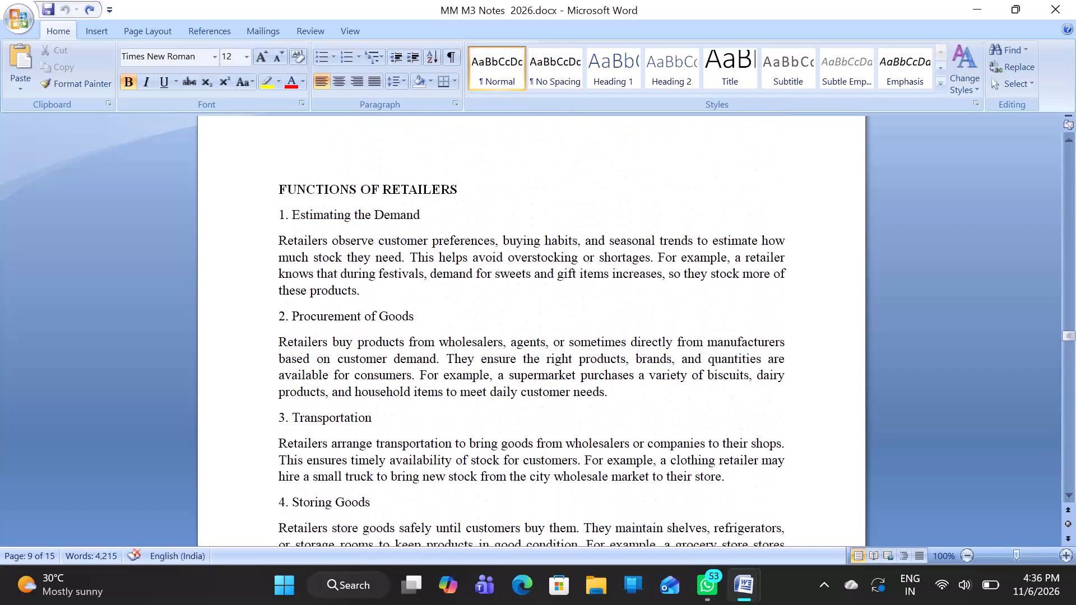
# Copy the whole FUNCTIONS OF RETAILERS section, through Selling to Consumers, from the notes and paste it after the Hybrid Channel text in Document1.
pyautogui.scroll(1, 721, 363)
pyautogui.moveTo(282, 241); pyautogui.dragTo(283, 244)
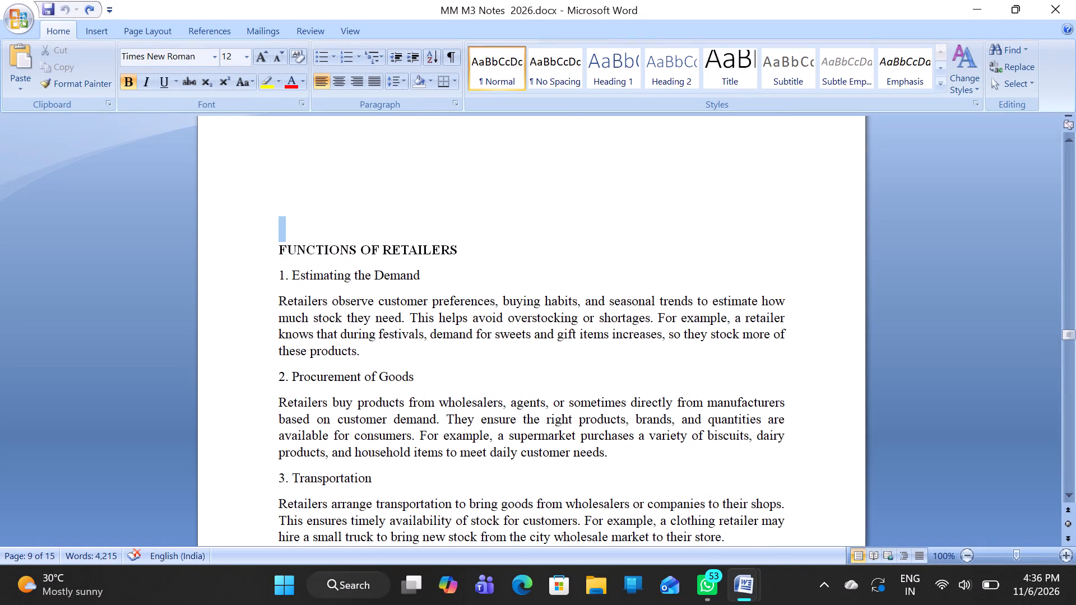
pyautogui.moveTo(283, 244); pyautogui.dragTo(503, 355)
pyautogui.scroll(-3, 437, 354)
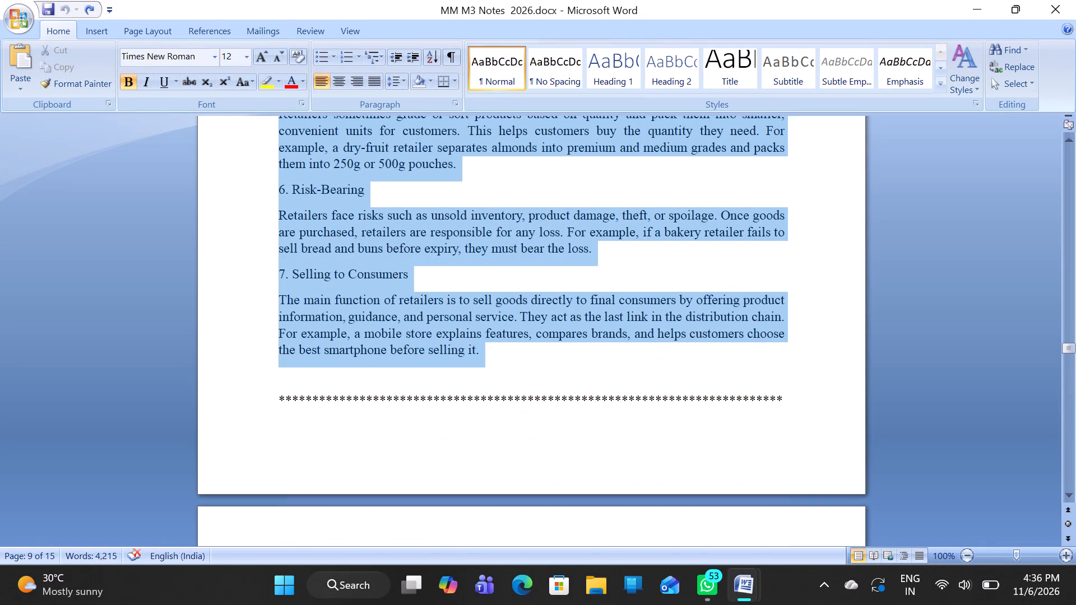
pyautogui.moveTo(503, 355); pyautogui.dragTo(507, 353)
pyautogui.hotkey('ctrl', 'c')
pyautogui.hotkey('alt', 'Tab')
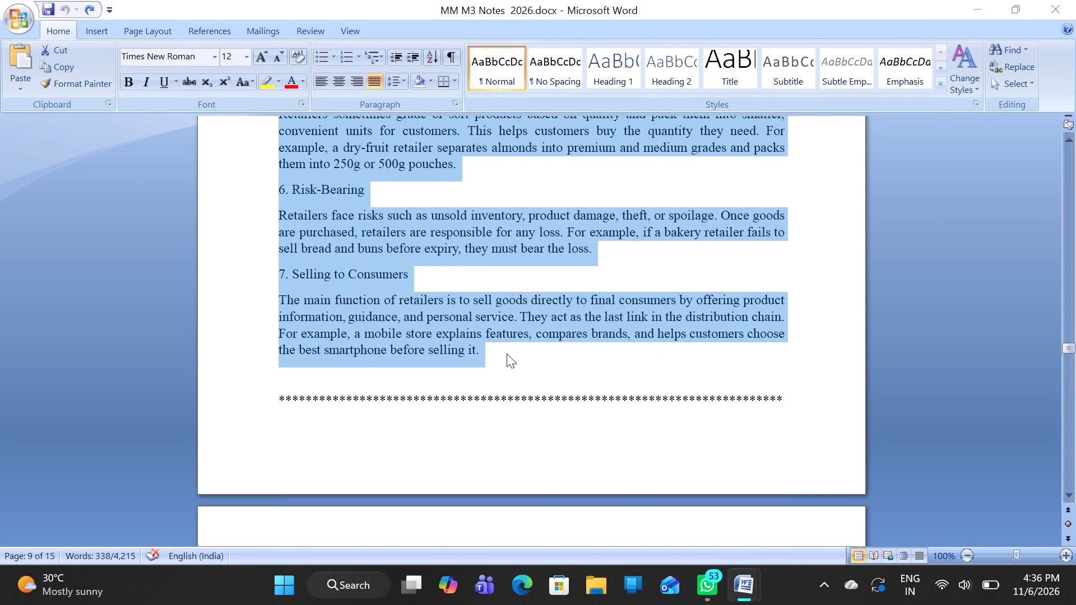
pyautogui.hotkey('ctrl', 'v')
pyautogui.click(507, 353)
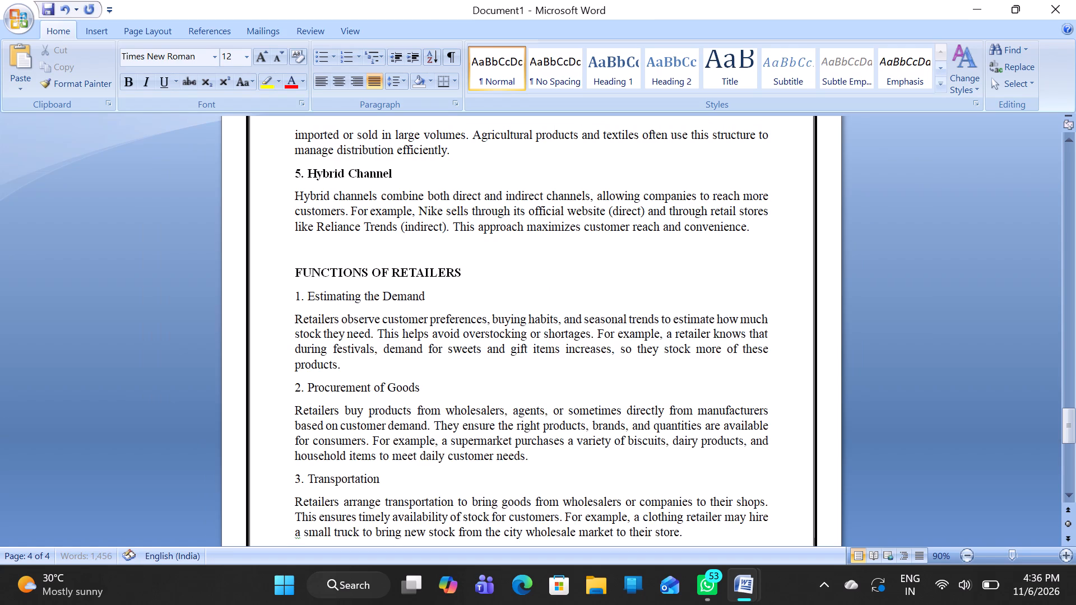
# Centre the FUNCTIONS OF RETAILERS heading and set its font size to 14.
pyautogui.tripleClick(425, 271)
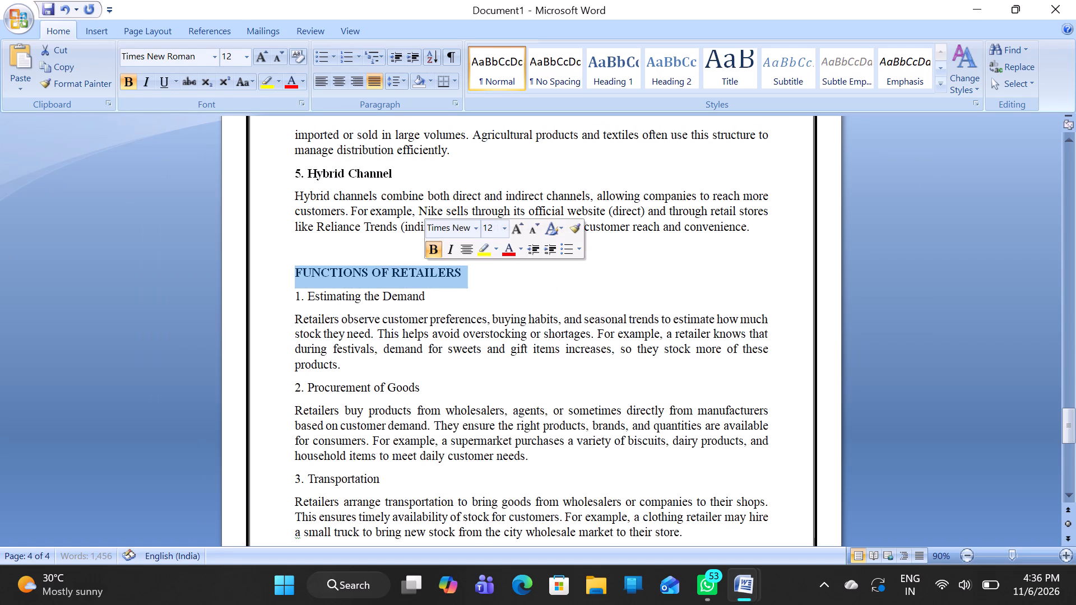
pyautogui.click(463, 246)
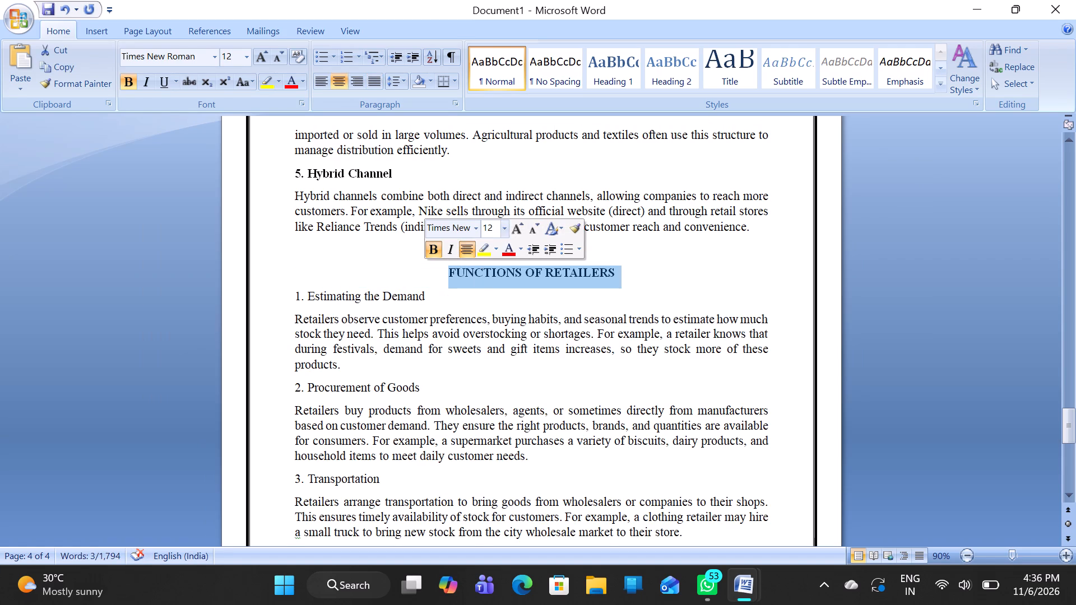
pyautogui.click(507, 233)
pyautogui.click(496, 311)
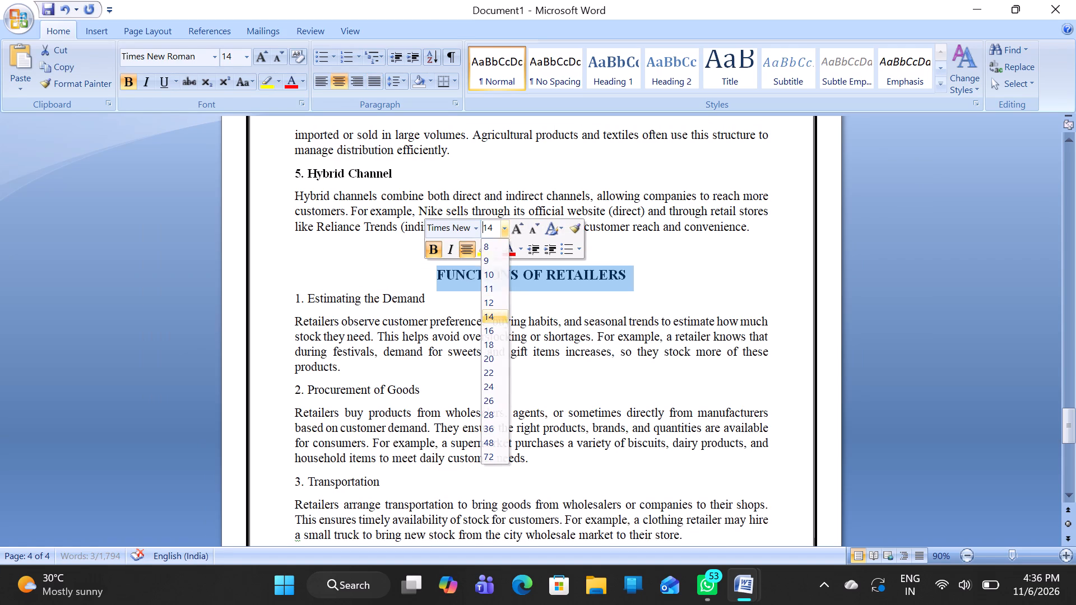
# Bold the first three retailer subheadings: Estimating the Demand, Procurement of Goods and Transportation.
pyautogui.tripleClick(417, 295)
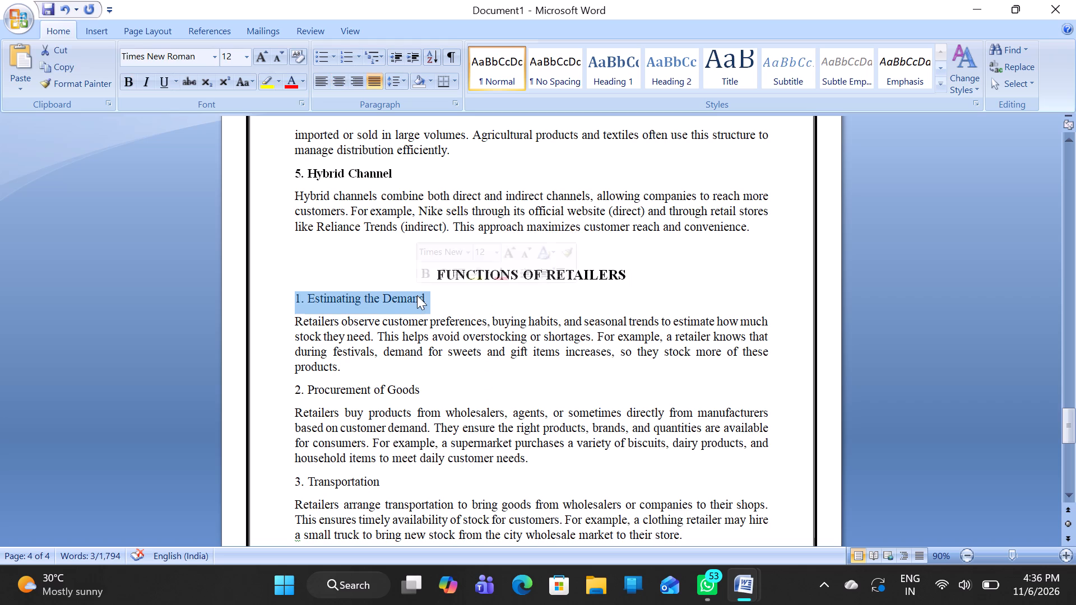
pyautogui.click(417, 295)
pyautogui.tripleClick(405, 291)
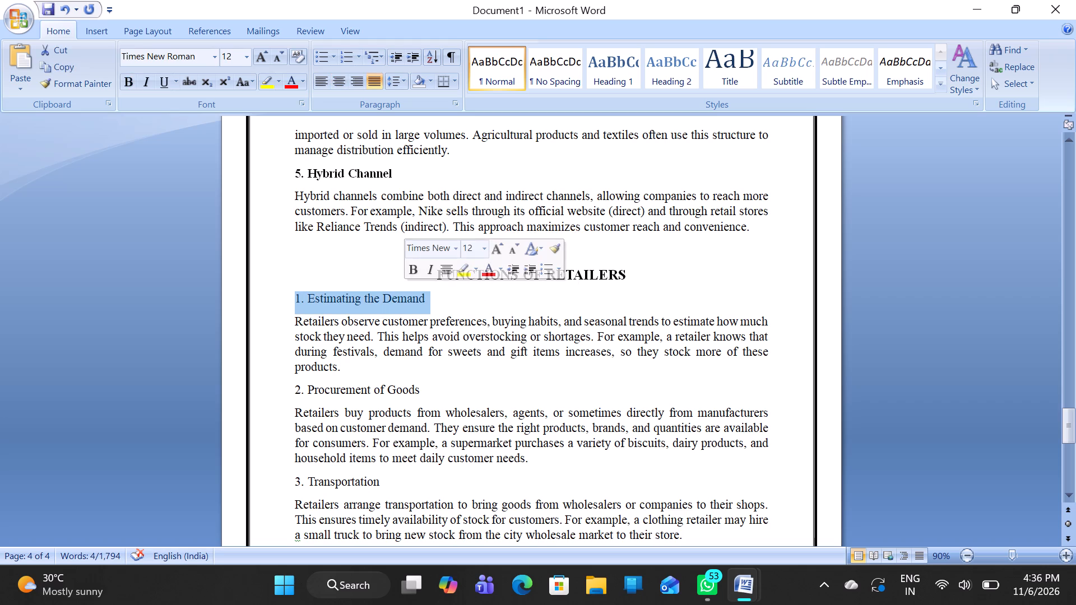
pyautogui.click(411, 269)
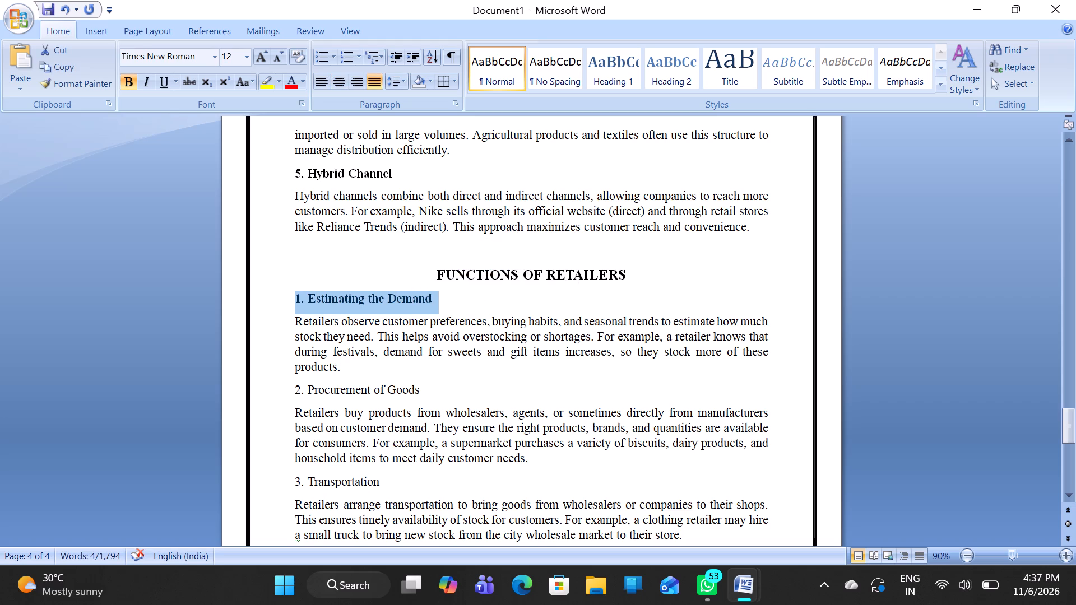
pyautogui.tripleClick(403, 391)
pyautogui.click(410, 377)
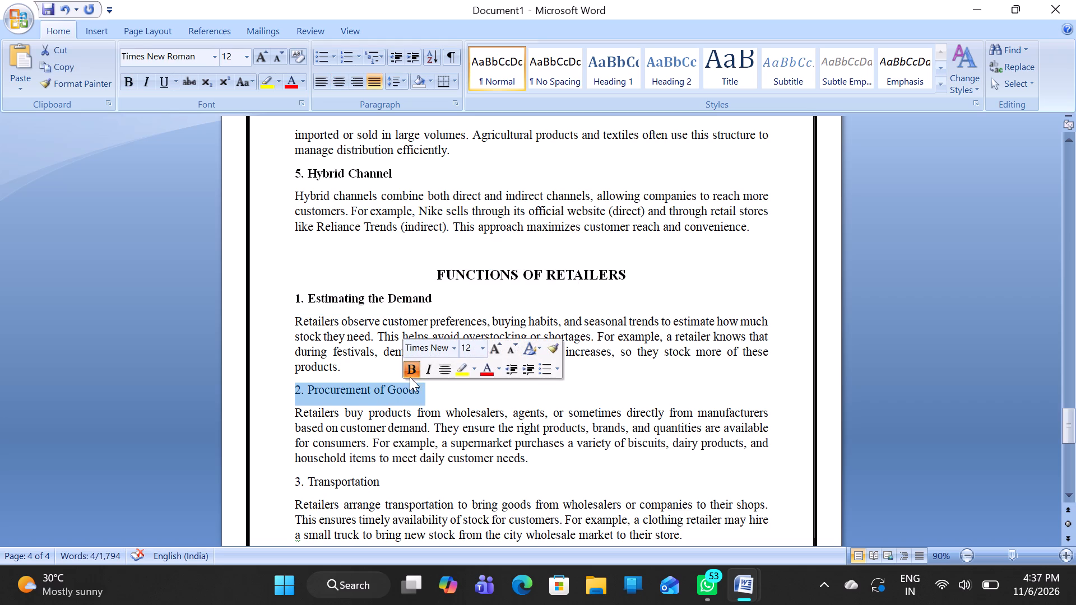
pyautogui.tripleClick(355, 487)
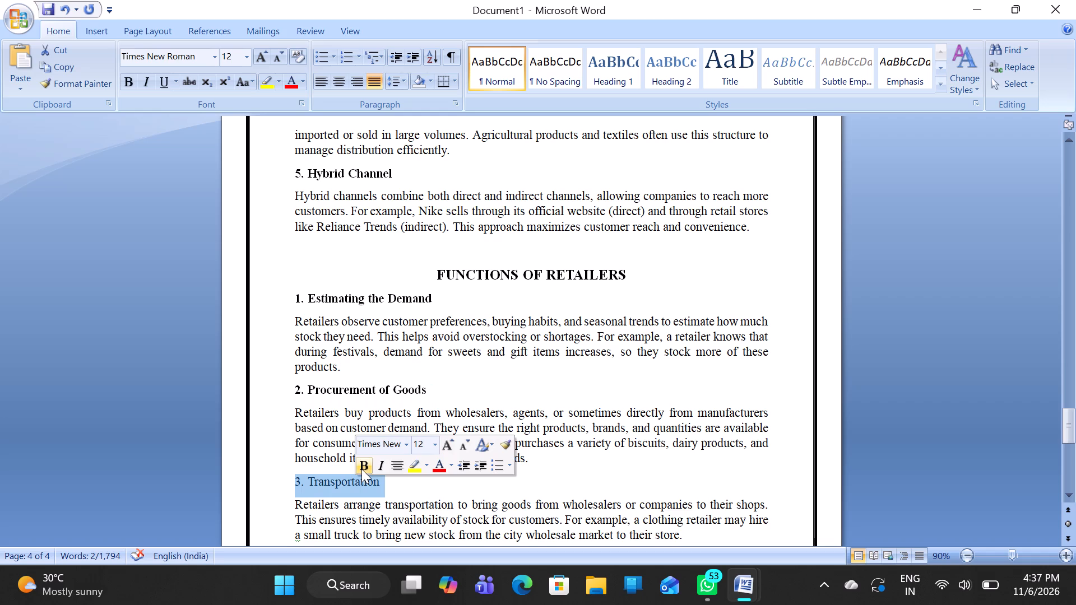
pyautogui.click(361, 468)
# Bold the remaining retailer subheadings: Storing Goods, Grading and Packaging, Risk-Bearing and Selling to Consumers.
pyautogui.scroll(-1, 586, 457)
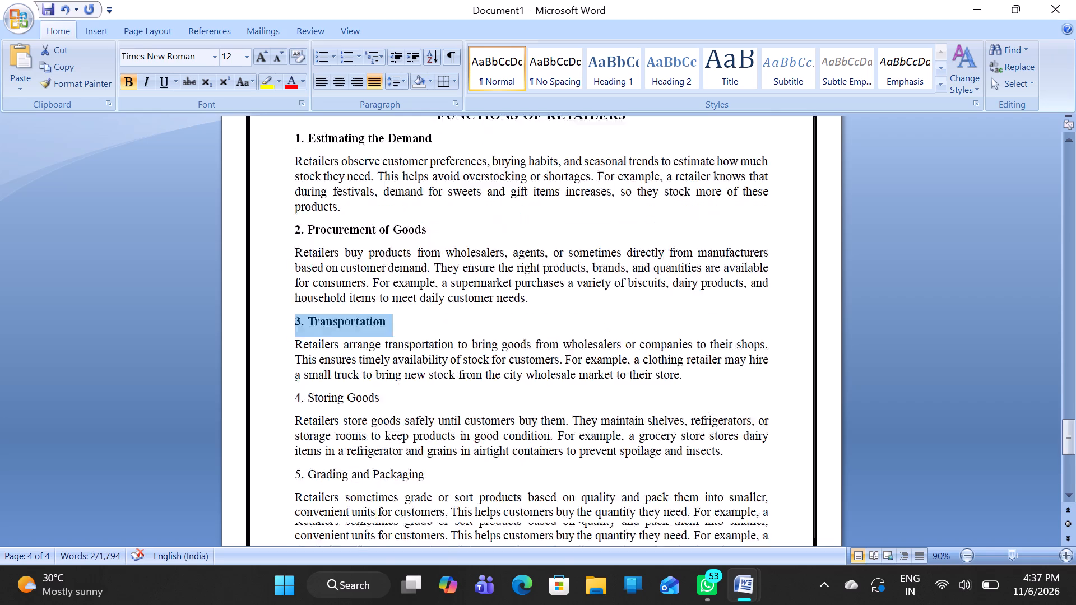
pyautogui.scroll(-2, 586, 457)
pyautogui.scroll(1, 478, 324)
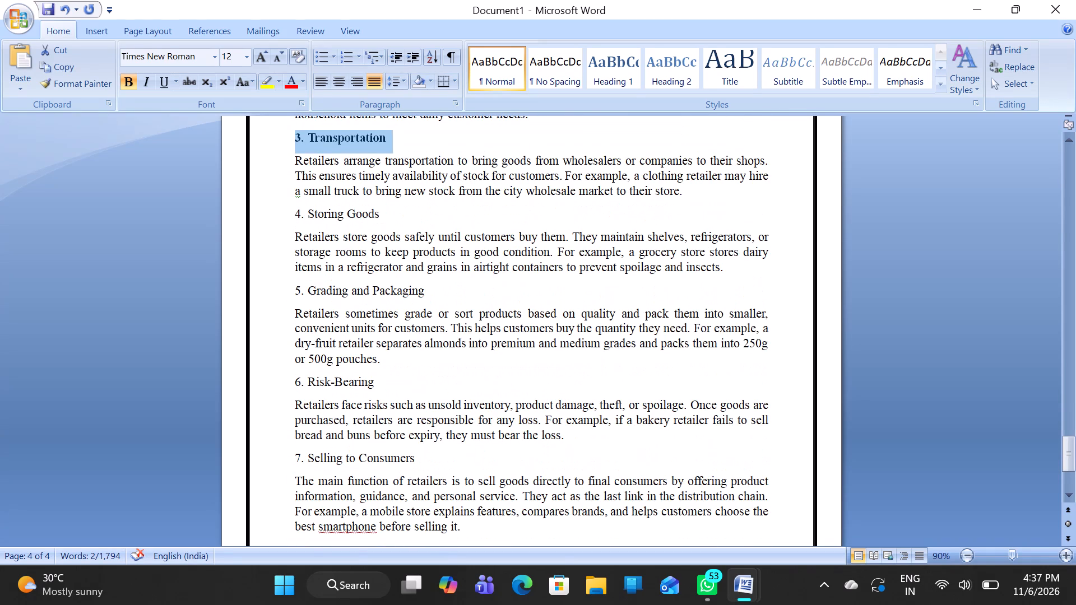
pyautogui.tripleClick(362, 222)
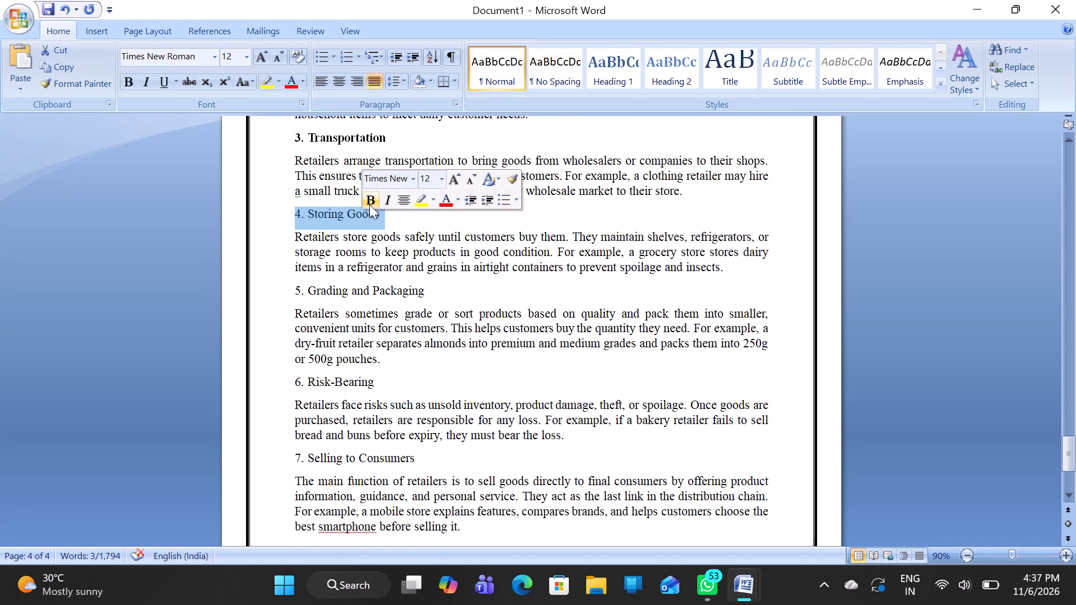
pyautogui.click(369, 202)
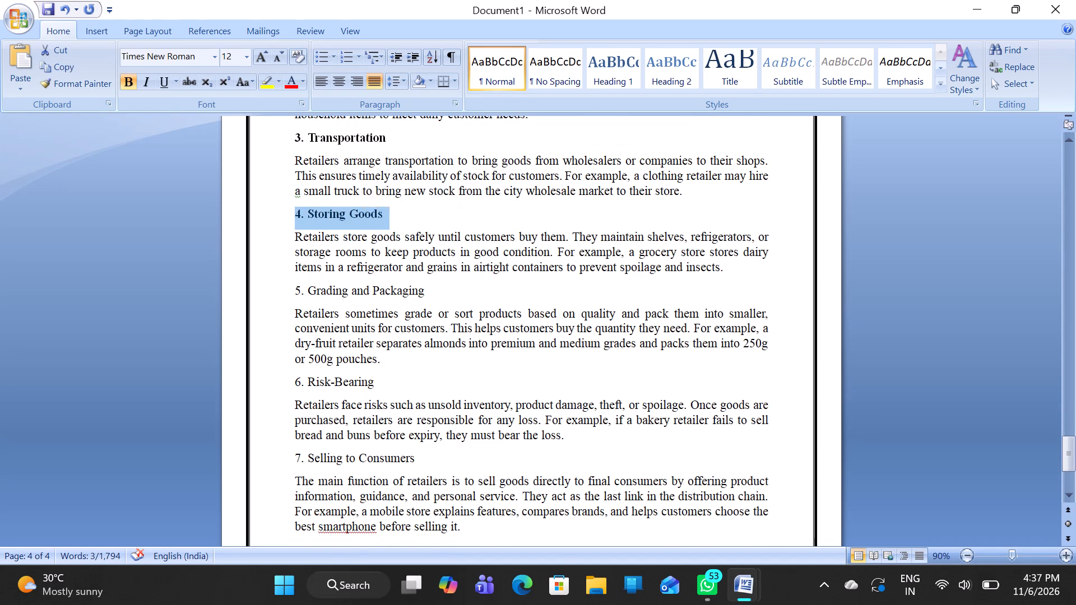
pyautogui.tripleClick(378, 296)
pyautogui.click(384, 276)
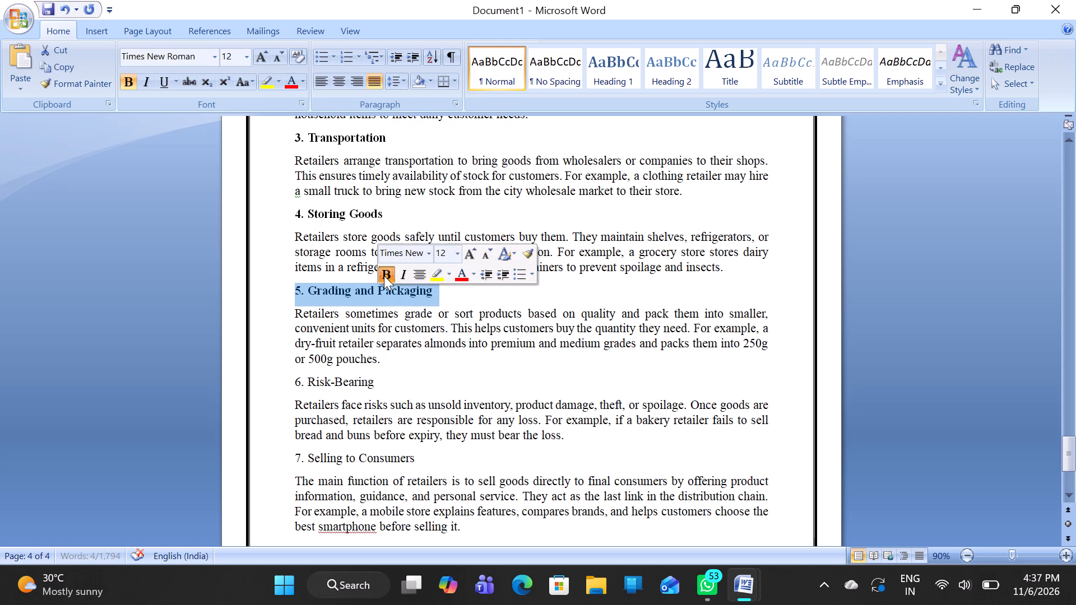
pyautogui.tripleClick(353, 383)
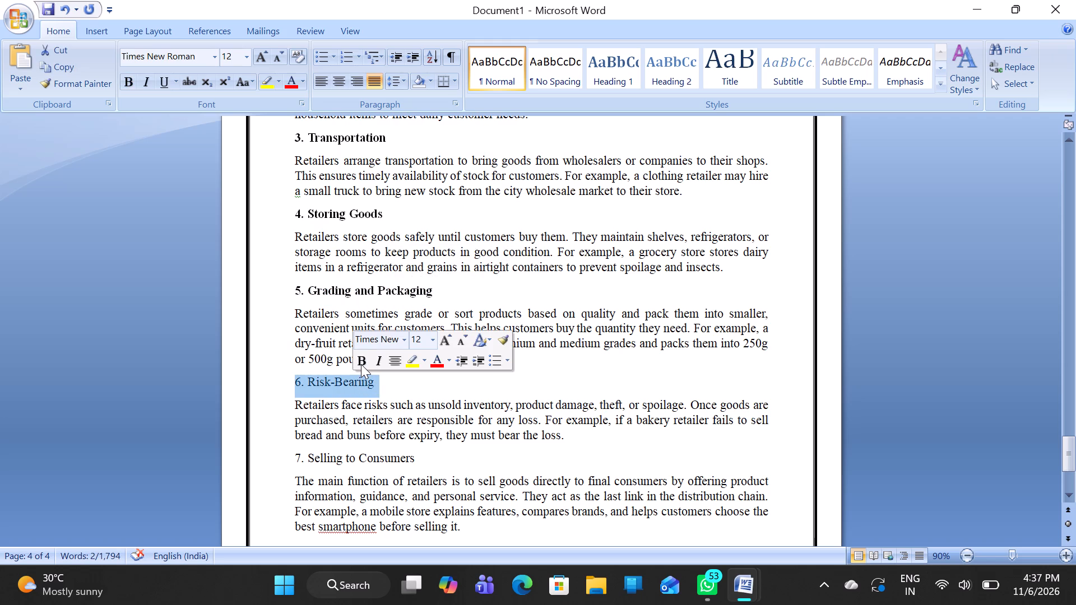
pyautogui.click(361, 364)
pyautogui.tripleClick(388, 457)
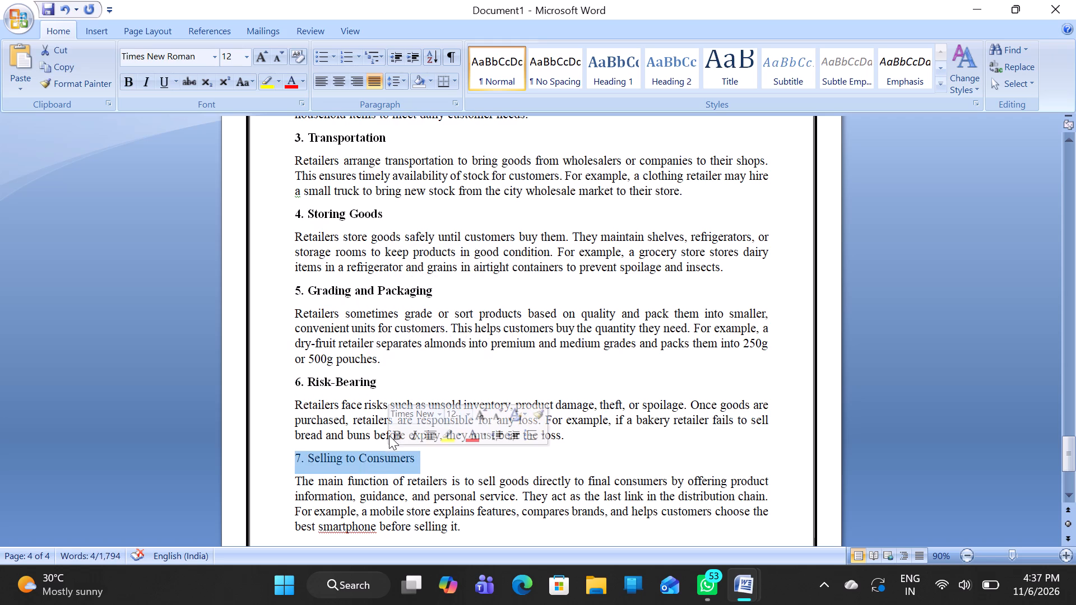
pyautogui.click(388, 433)
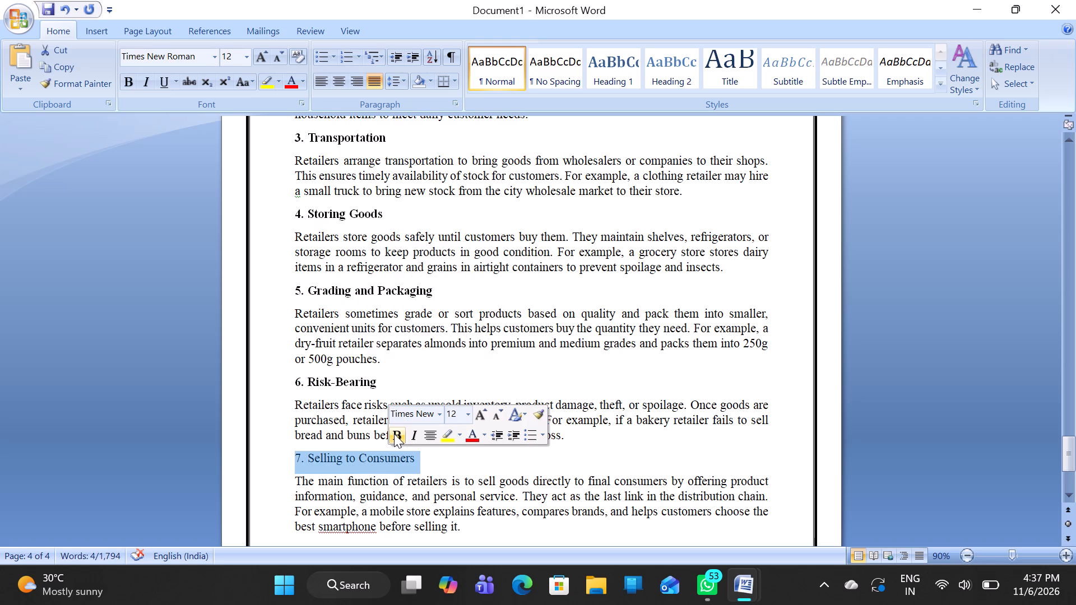
pyautogui.click(400, 441)
pyautogui.click(459, 460)
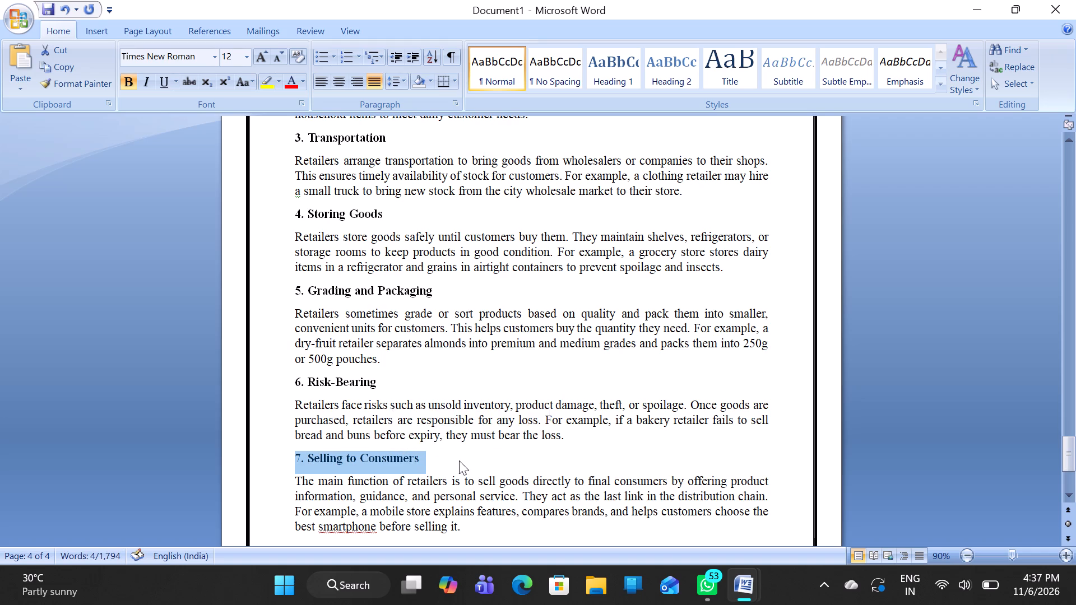
# Place the insertion point on the empty line below the Selling to Consumers text at the end of the document.
pyautogui.scroll(-3, 459, 460)
pyautogui.click(497, 353)
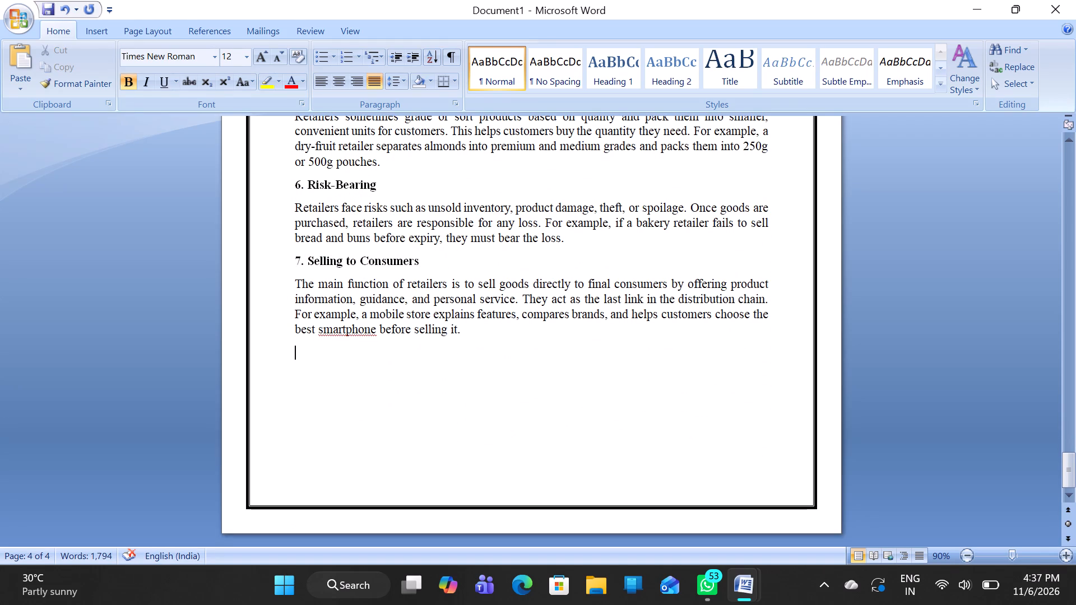
pyautogui.scroll(3, 473, 335)
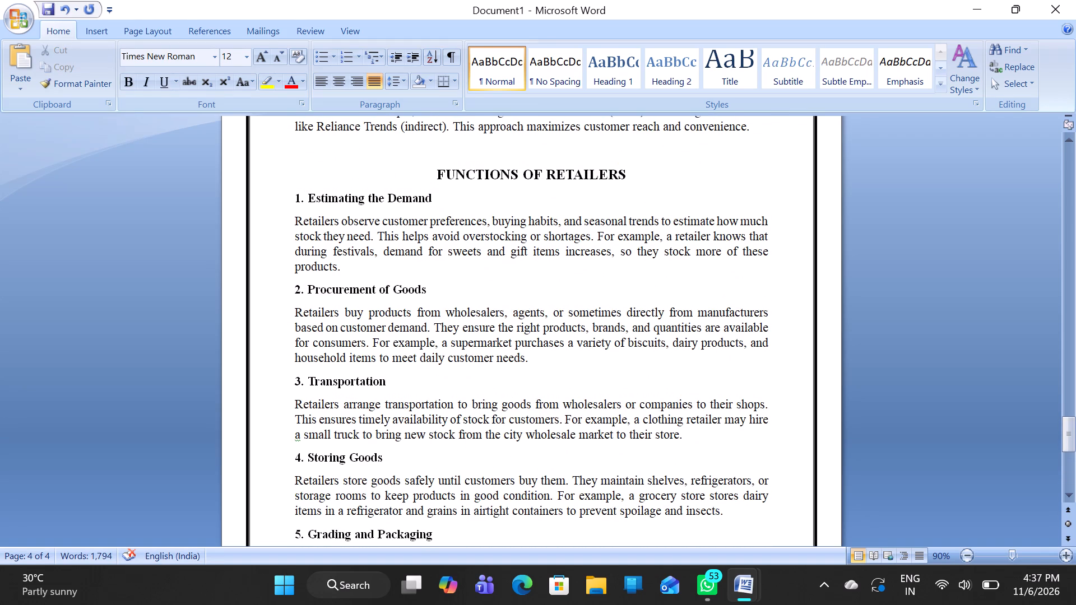
# Copy the quick revision notes from PRICING – MEANING & CONCEPT through Select the Final Price in MM M3 Notes 2026 and paste them at Document1's end.
pyautogui.hotkey('alt', 'Tab')
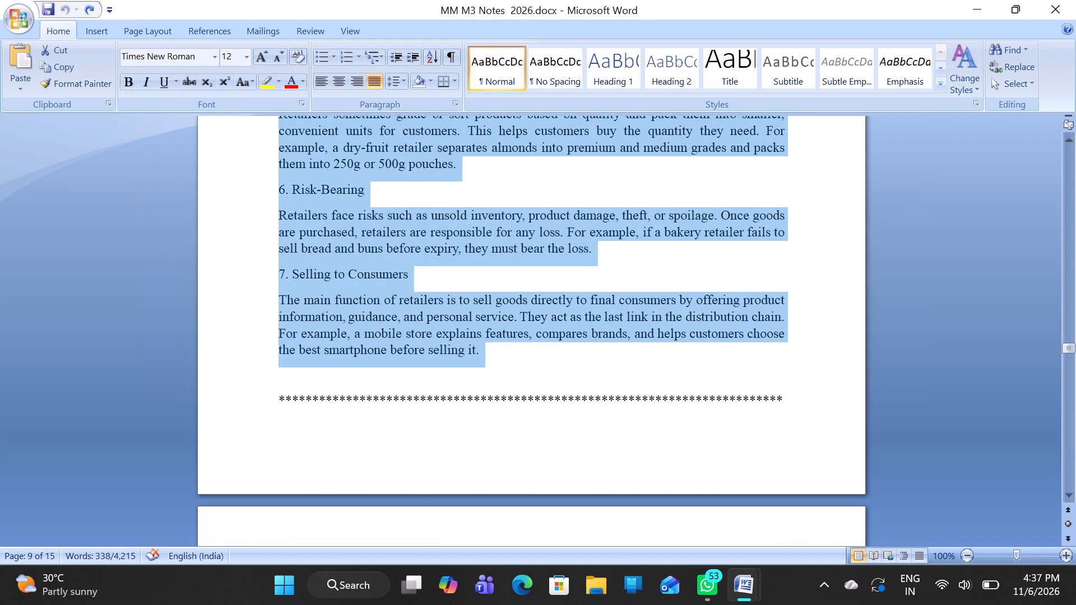
pyautogui.click(536, 411)
pyautogui.scroll(-2, 536, 411)
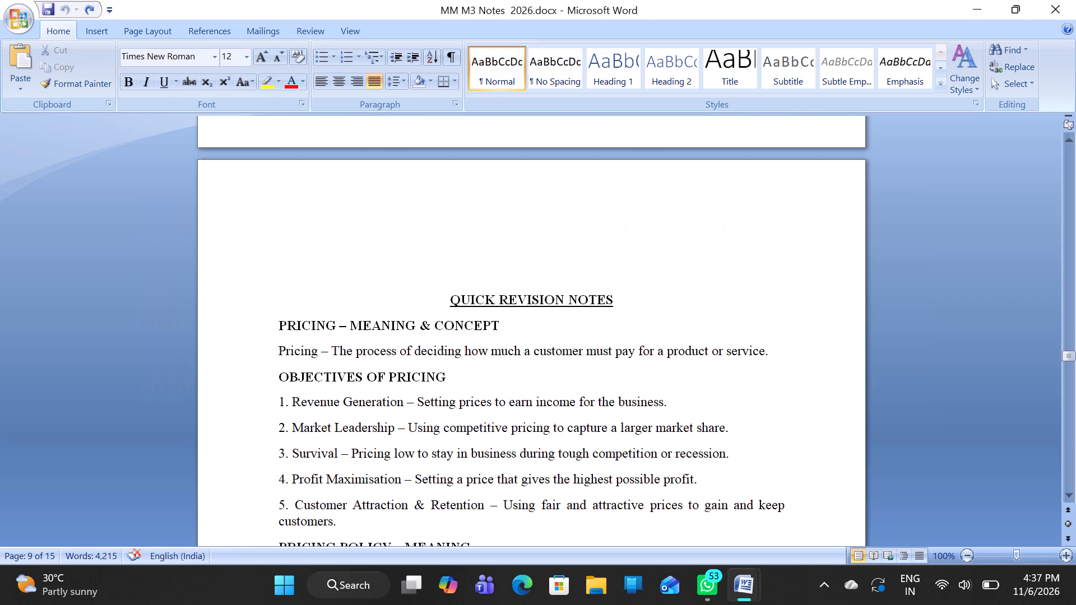
pyautogui.scroll(-1, 536, 411)
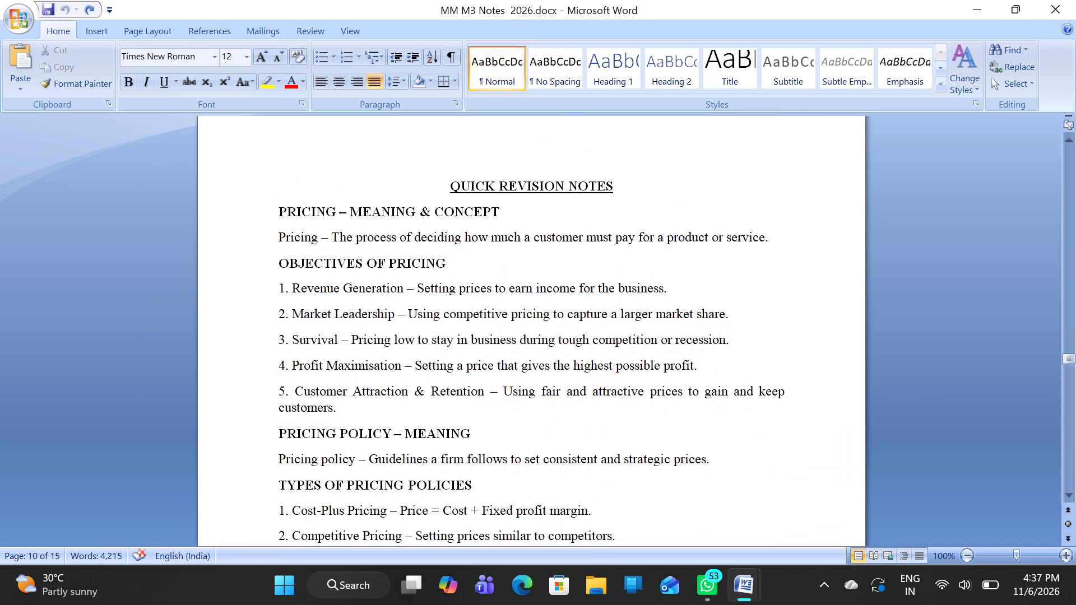
pyautogui.moveTo(278, 211); pyautogui.dragTo(535, 362)
pyautogui.scroll(-7, 535, 362)
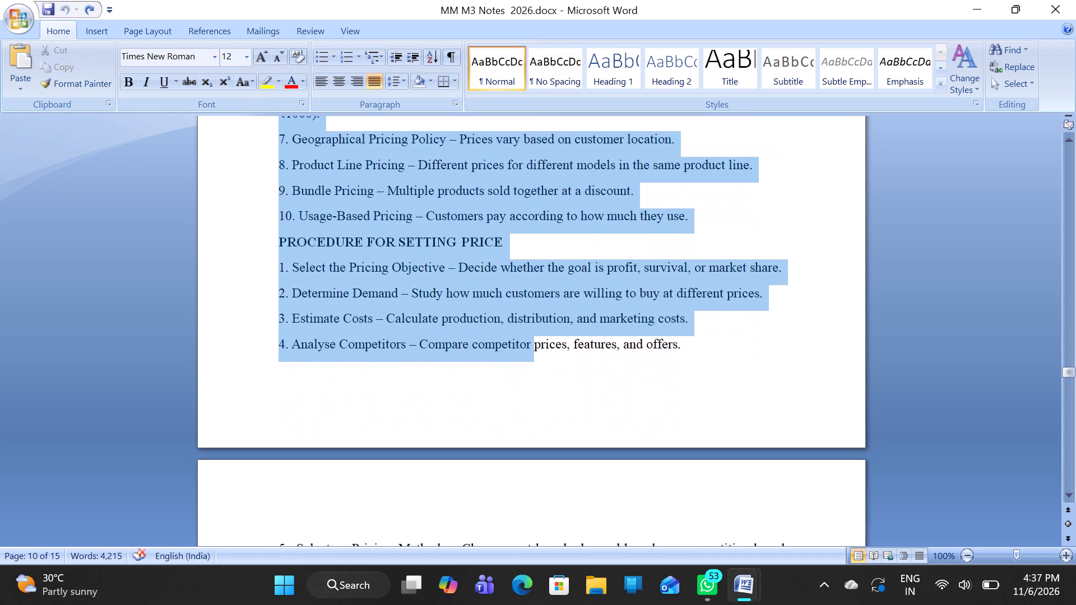
pyautogui.scroll(-1, 535, 362)
pyautogui.moveTo(535, 362); pyautogui.dragTo(655, 377)
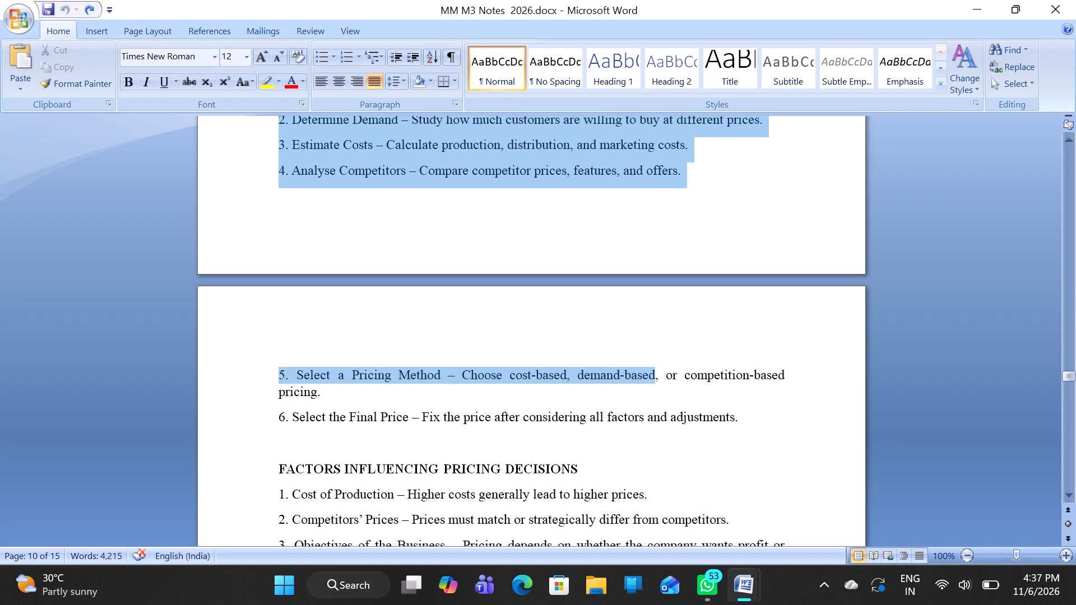
pyautogui.moveTo(655, 377); pyautogui.dragTo(771, 427)
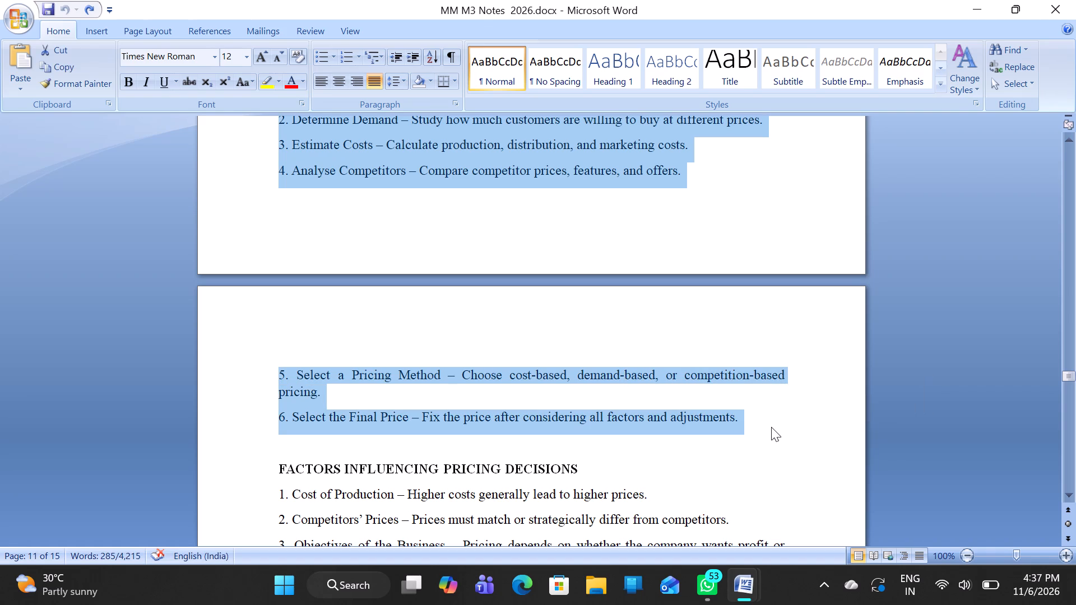
pyautogui.hotkey('ctrl', 'c')
pyautogui.hotkey('alt', 'Tab')
pyautogui.hotkey('ctrl', 'v')
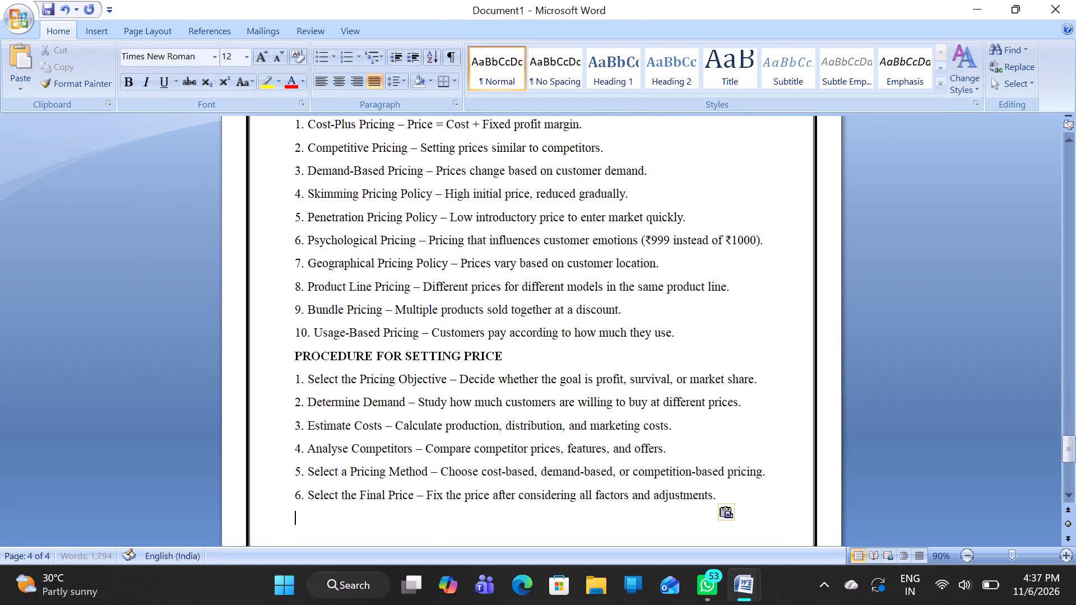
# Insert five blank lines after the Selling to Consumers paragraph to move the pasted PRICING – MEANING & CONCEPT notes onto a new page.
pyautogui.scroll(1, 771, 427)
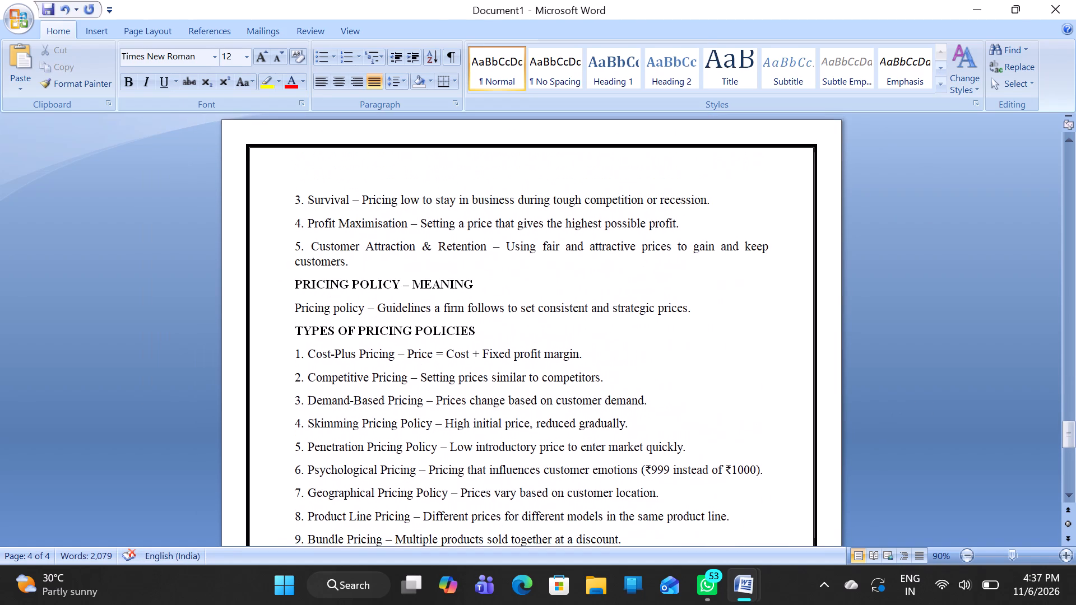
pyautogui.scroll(3, 771, 427)
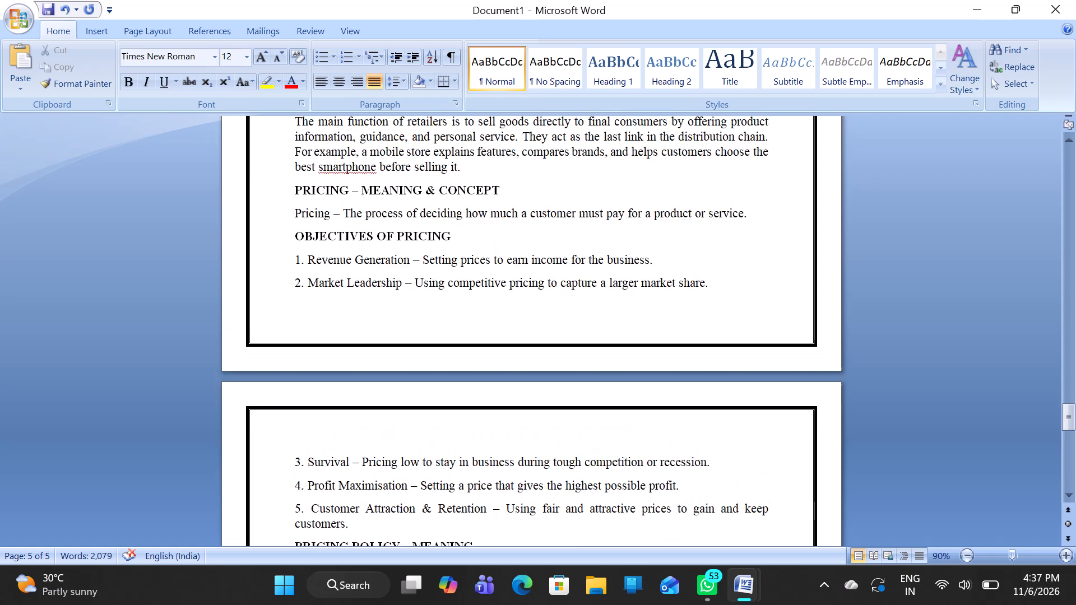
pyautogui.scroll(2, 771, 427)
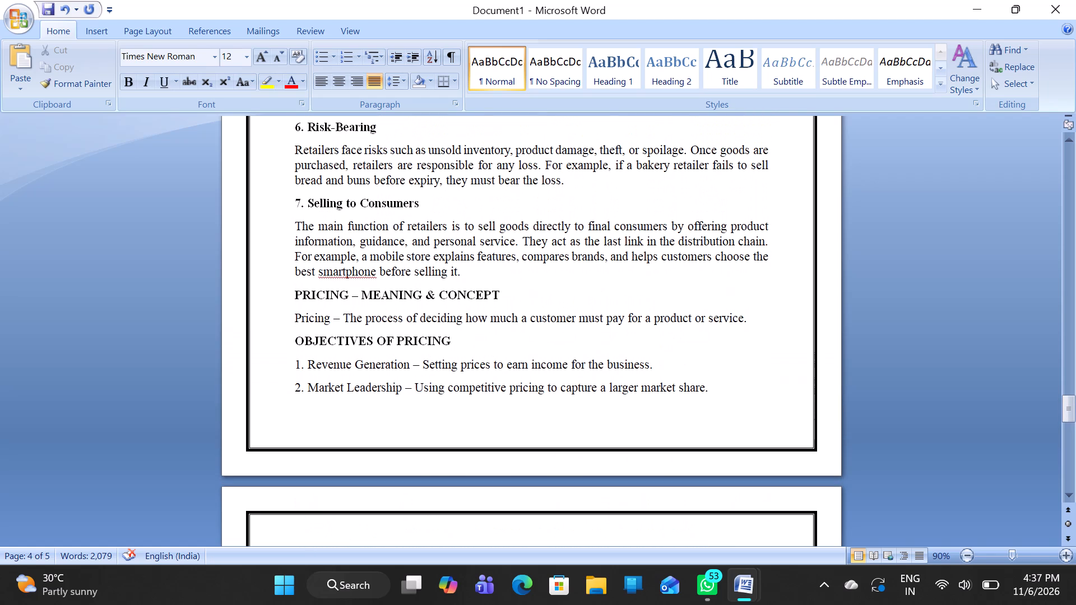
pyautogui.click(462, 271)
pyautogui.press('Return')
pyautogui.press('Return')
pyautogui.press('Return')
pyautogui.press('Return')
pyautogui.press('Return')
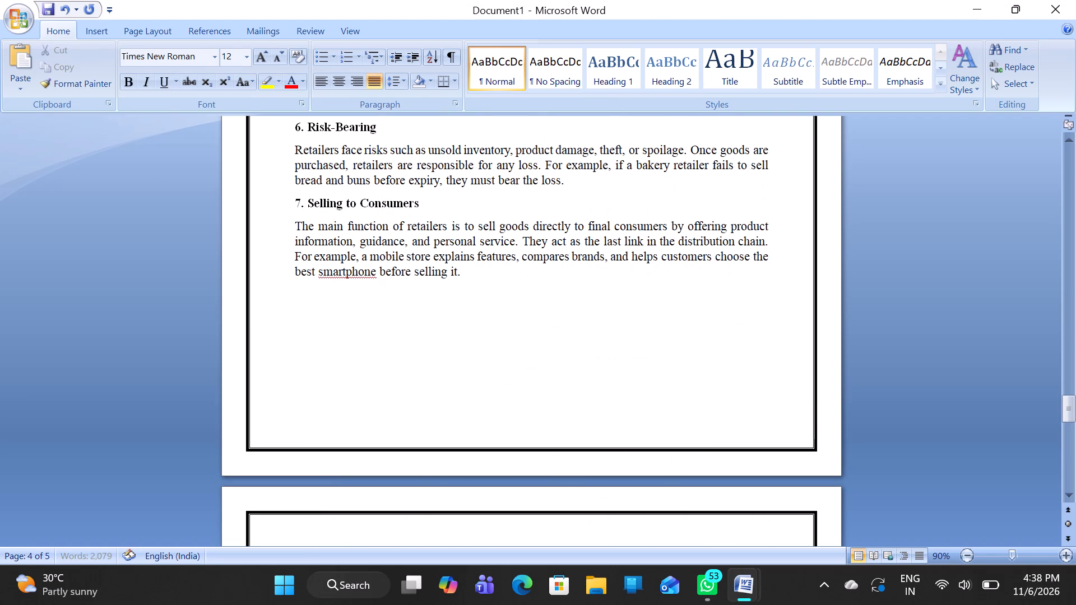
# Add the heading SHORT NOTES on its own line above PRICING – MEANING & CONCEPT.
pyautogui.scroll(-2, 462, 271)
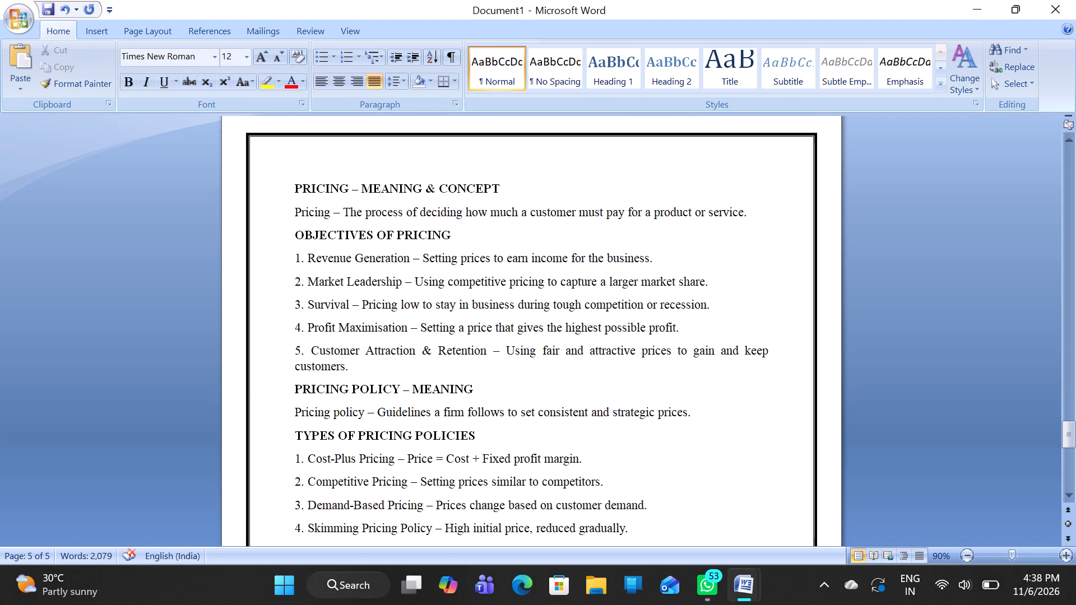
pyautogui.click(297, 185)
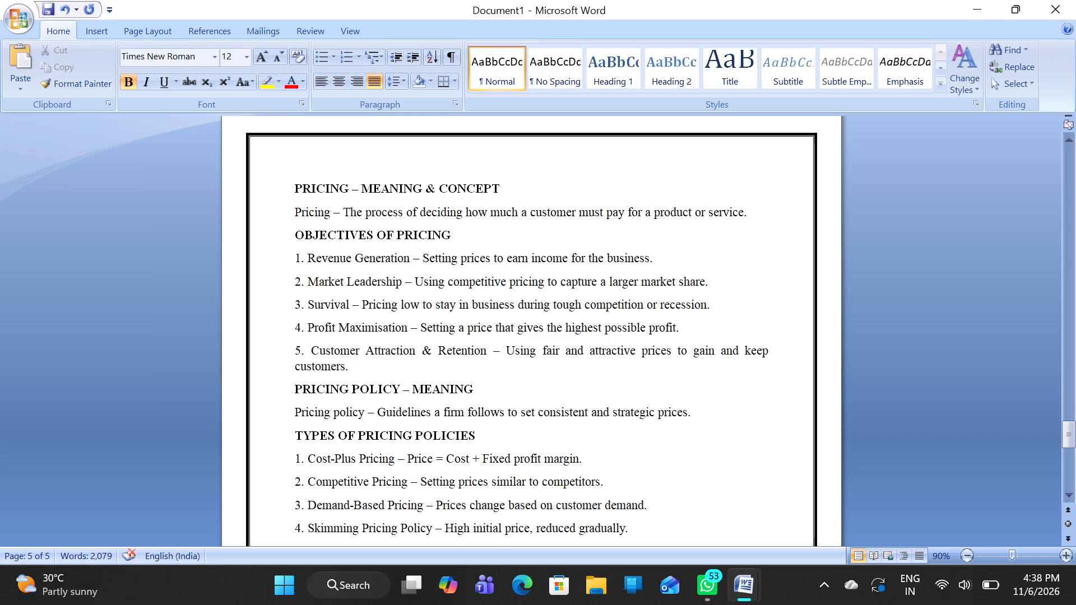
pyautogui.press('Return')
pyautogui.press('BackSpace')
pyautogui.write('SH')
pyautogui.write('ORT')
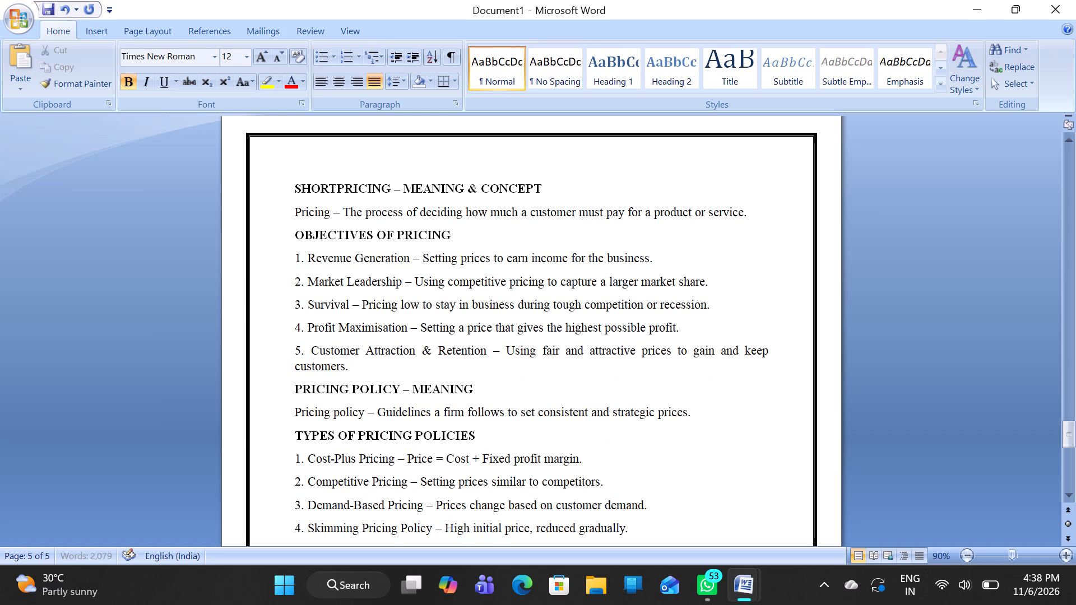
pyautogui.press('space')
pyautogui.hotkey('shift', 's')
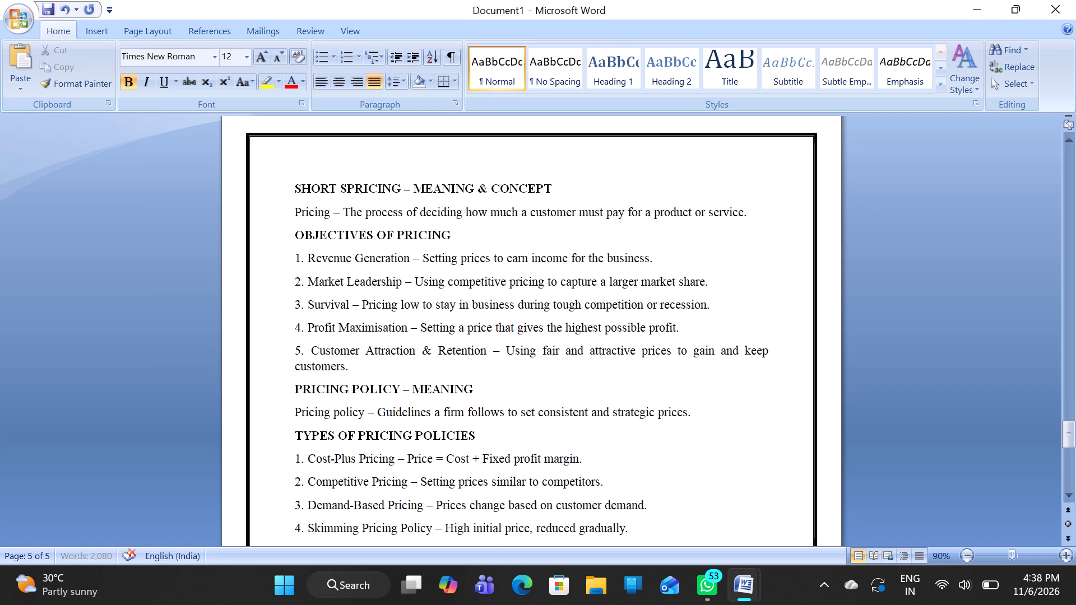
pyautogui.hotkey('shift', 'BackSpace')
pyautogui.hotkey('shift', 'm')
pyautogui.hotkey('shift', 'BackSpace')
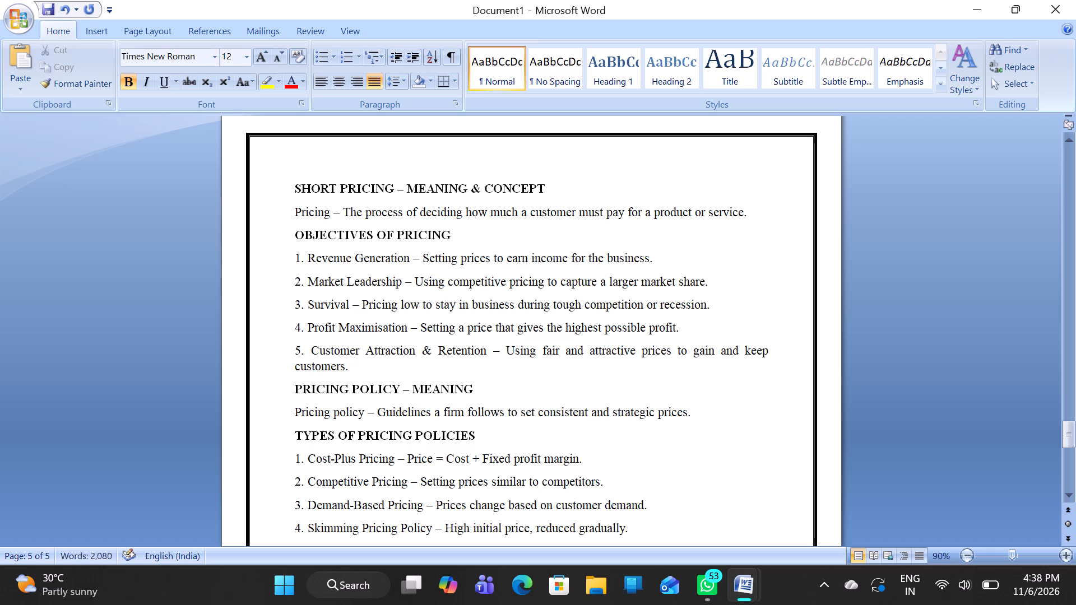
pyautogui.write('NOTES')
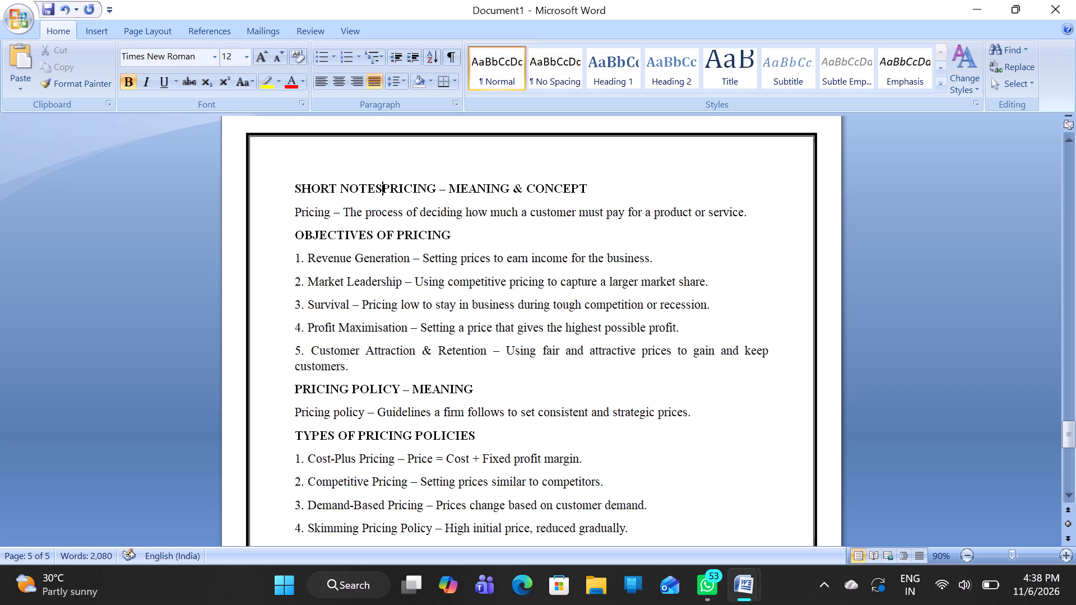
pyautogui.press('Return')
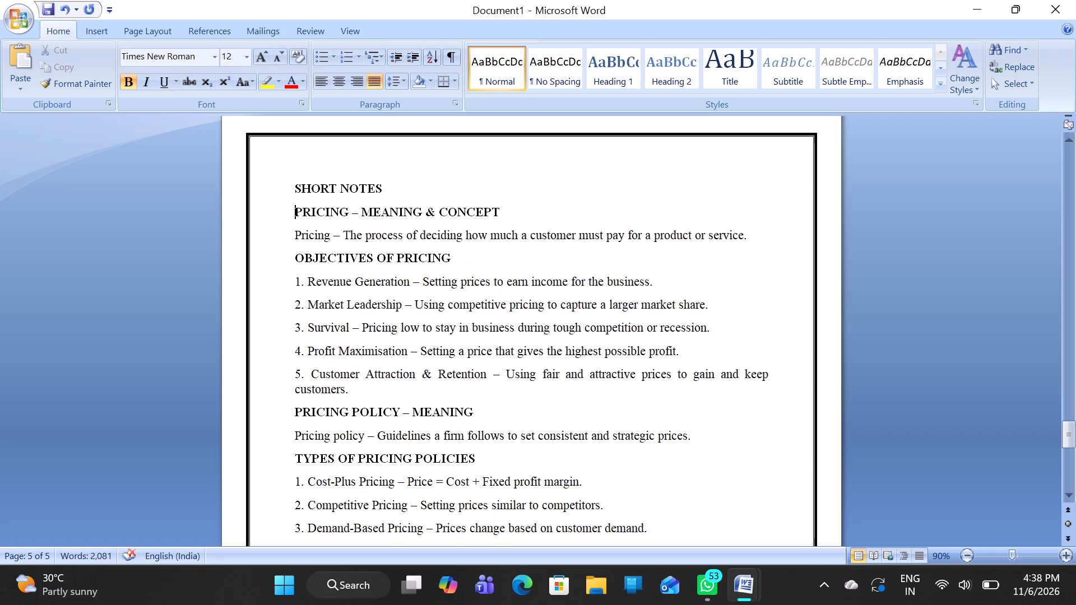
# Centre the SHORT NOTES heading and set its font size to 14.
pyautogui.tripleClick(368, 193)
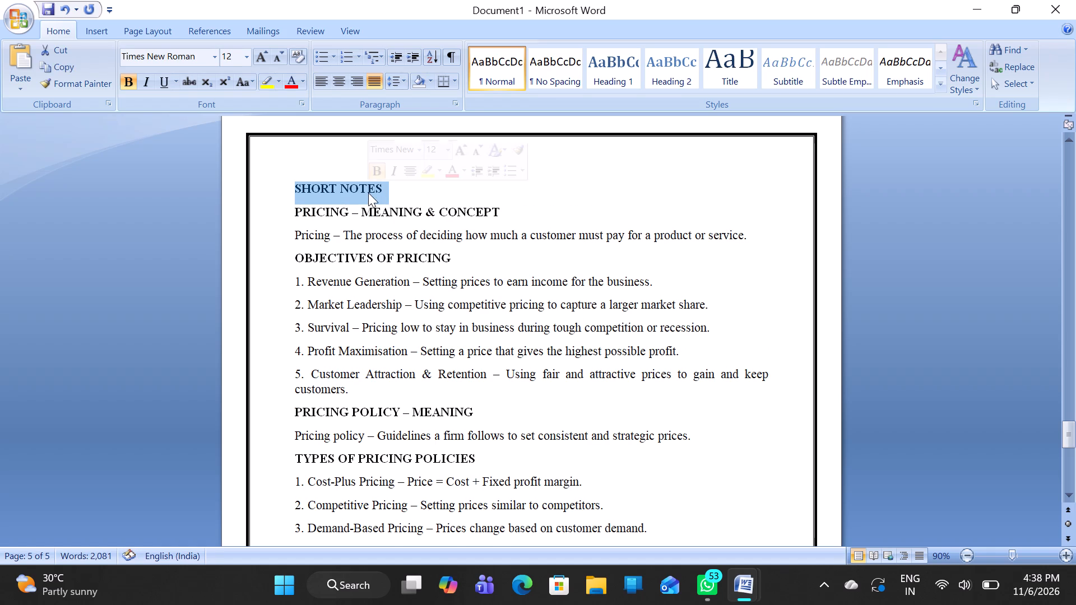
pyautogui.click(418, 166)
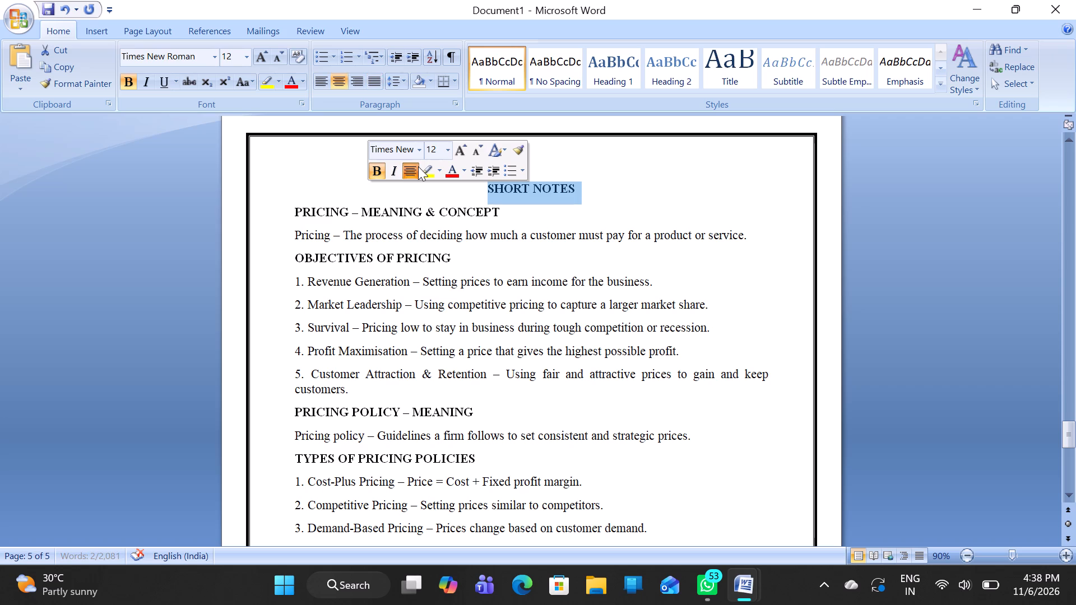
pyautogui.click(451, 148)
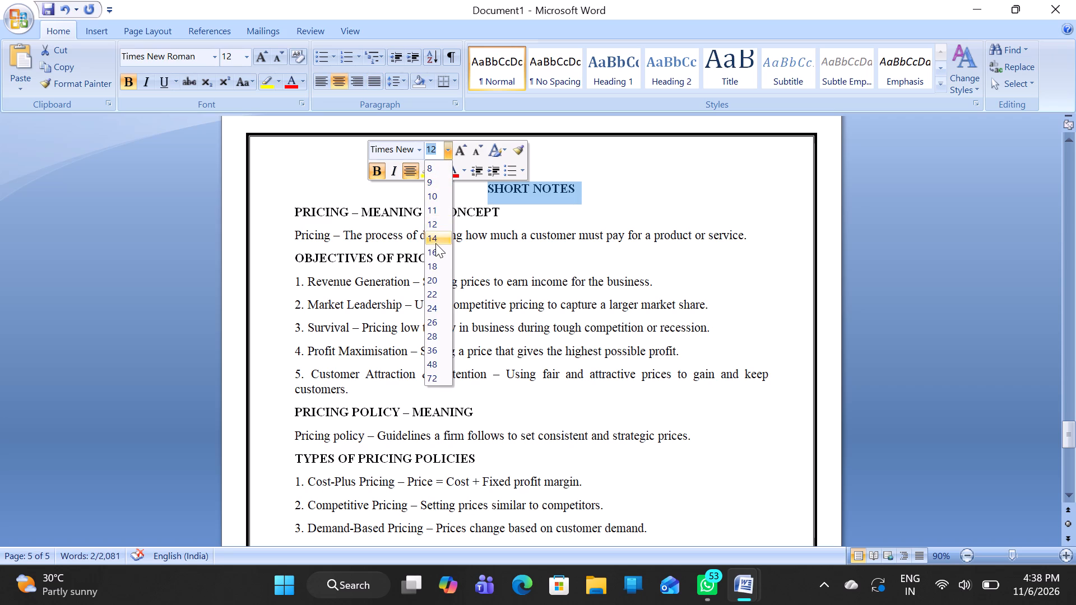
pyautogui.click(435, 243)
pyautogui.click(636, 196)
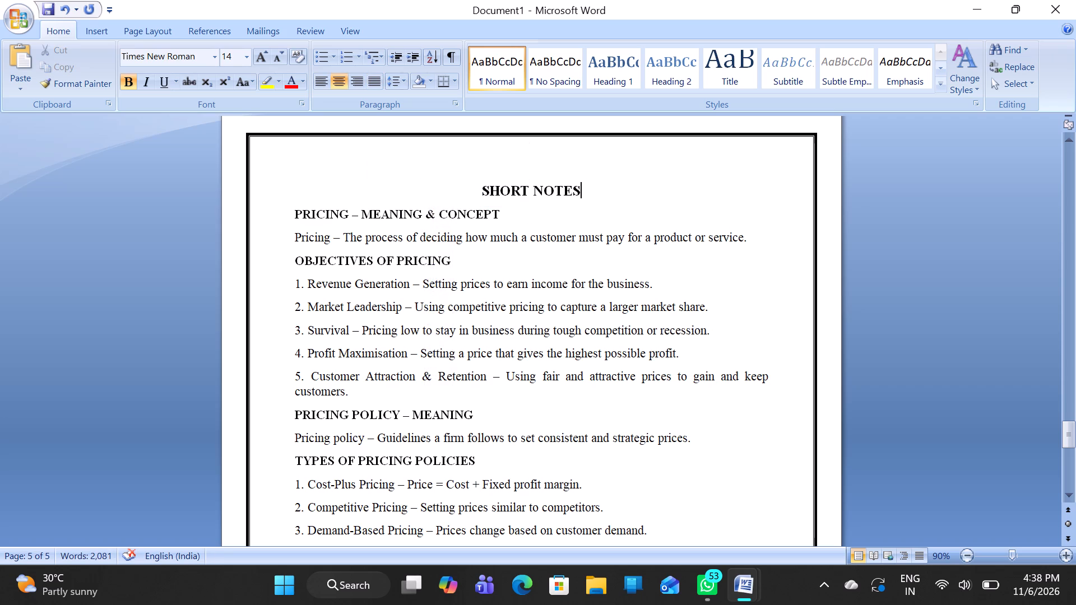
# Insert a blank line before each of the OBJECTIVES OF PRICING, PRICING POLICY – MEANING, TYPES OF PRICING POLICIES and PROCEDURE FOR SETTING PRICE headings.
pyautogui.scroll(-1, 636, 196)
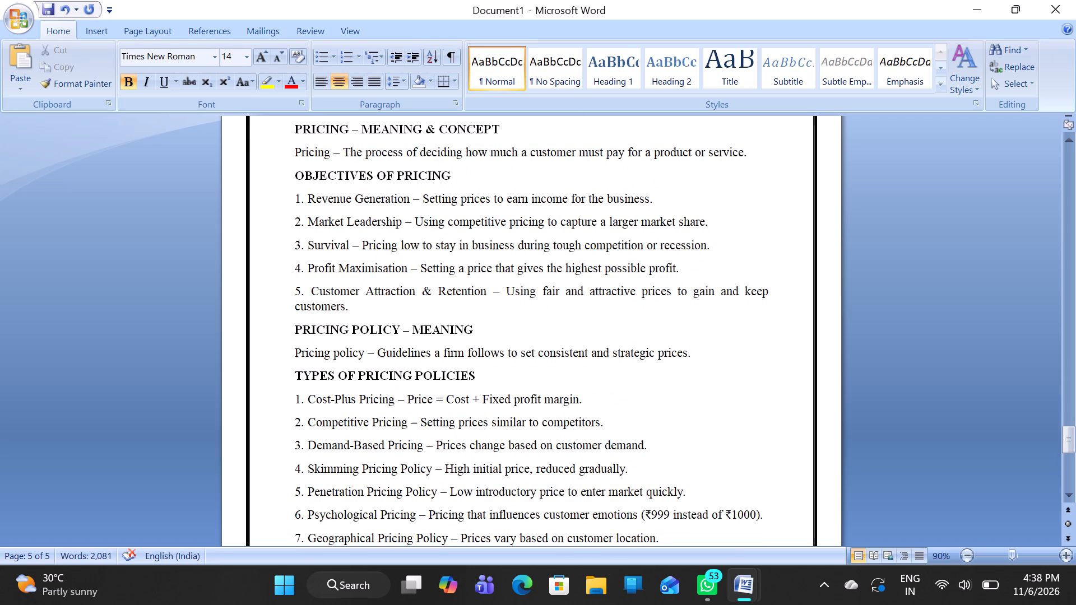
pyautogui.click(759, 146)
pyautogui.press('Return')
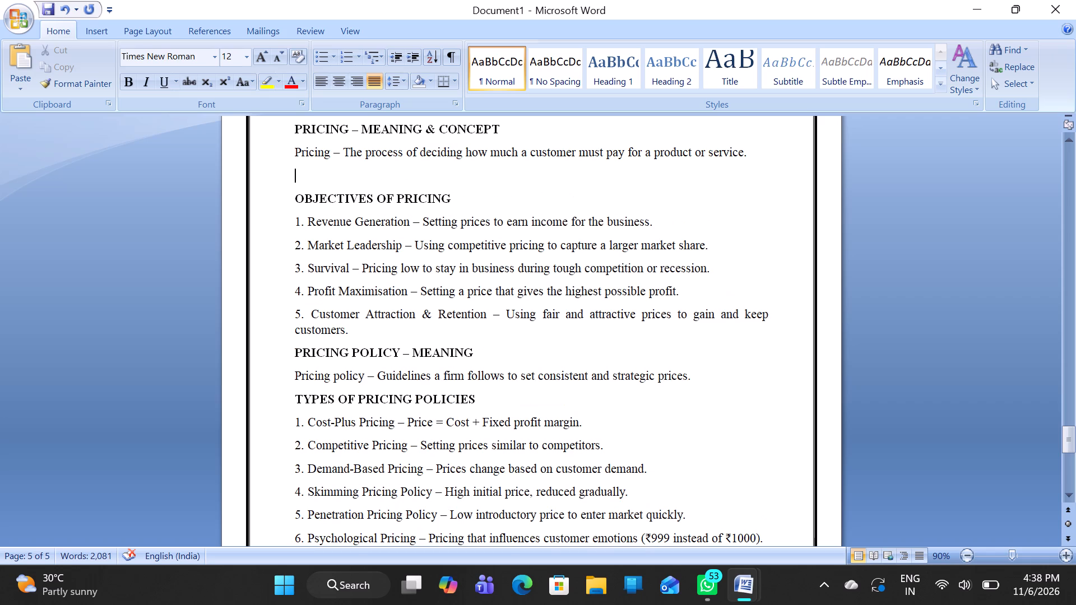
pyautogui.click(362, 332)
pyautogui.press('Return')
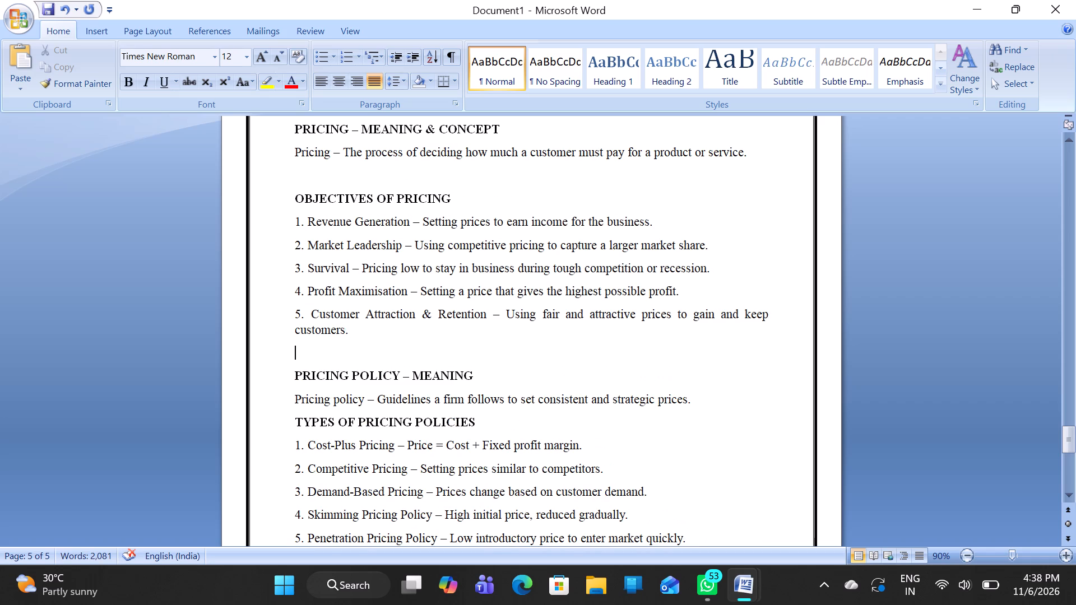
pyautogui.click(694, 402)
pyautogui.press('Return')
pyautogui.scroll(-1, 694, 402)
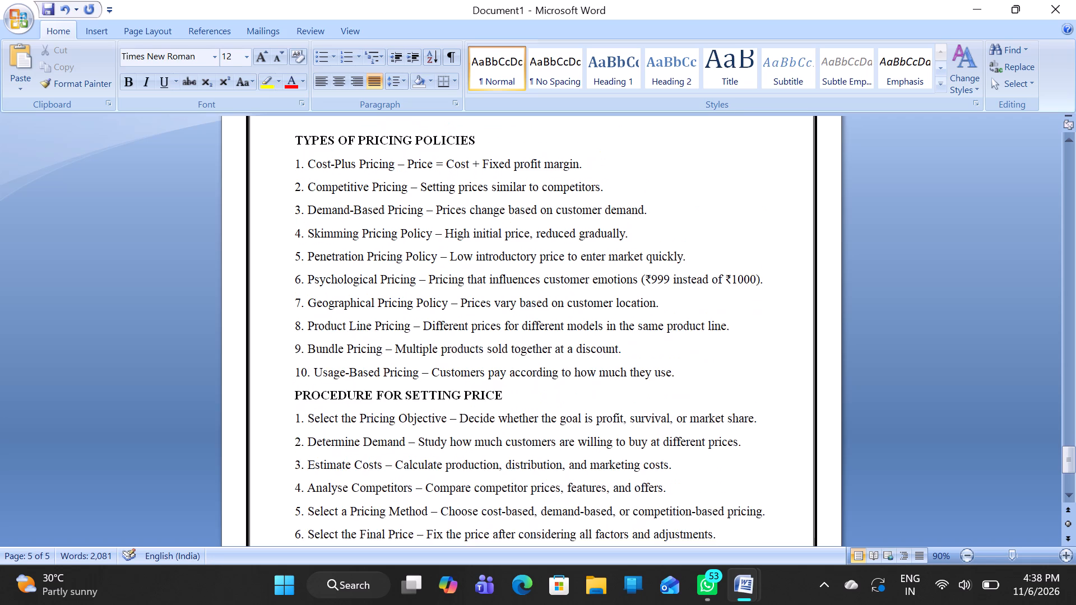
pyautogui.scroll(-1, 694, 402)
pyautogui.click(708, 364)
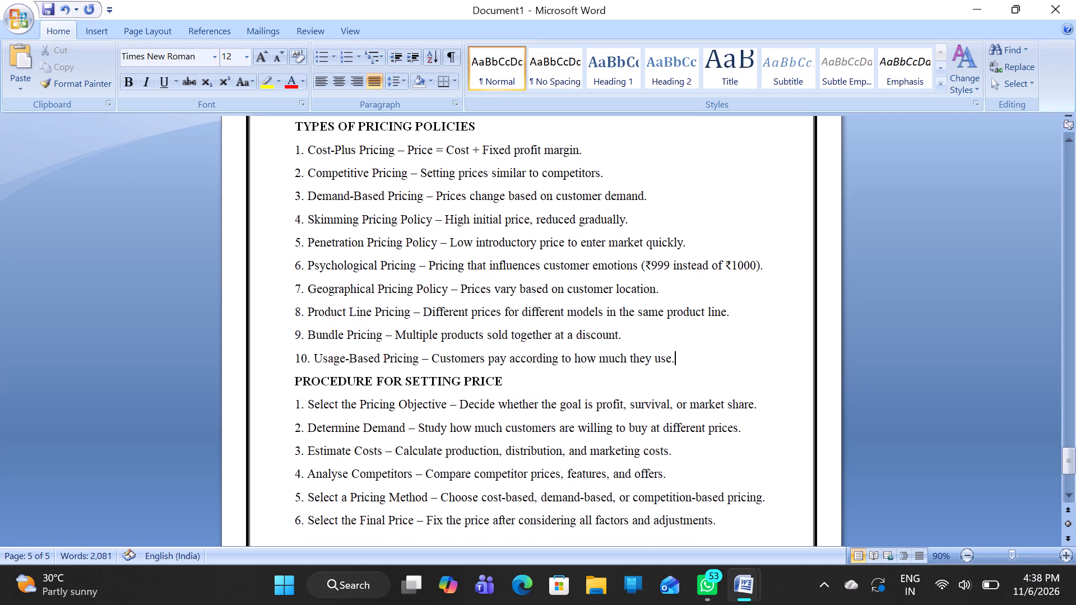
pyautogui.press('Return')
# Review the layout and spacing of the SHORT NOTES page from its heading to the end of the price-setting procedure.
pyautogui.scroll(-2, 708, 364)
pyautogui.scroll(1, 679, 509)
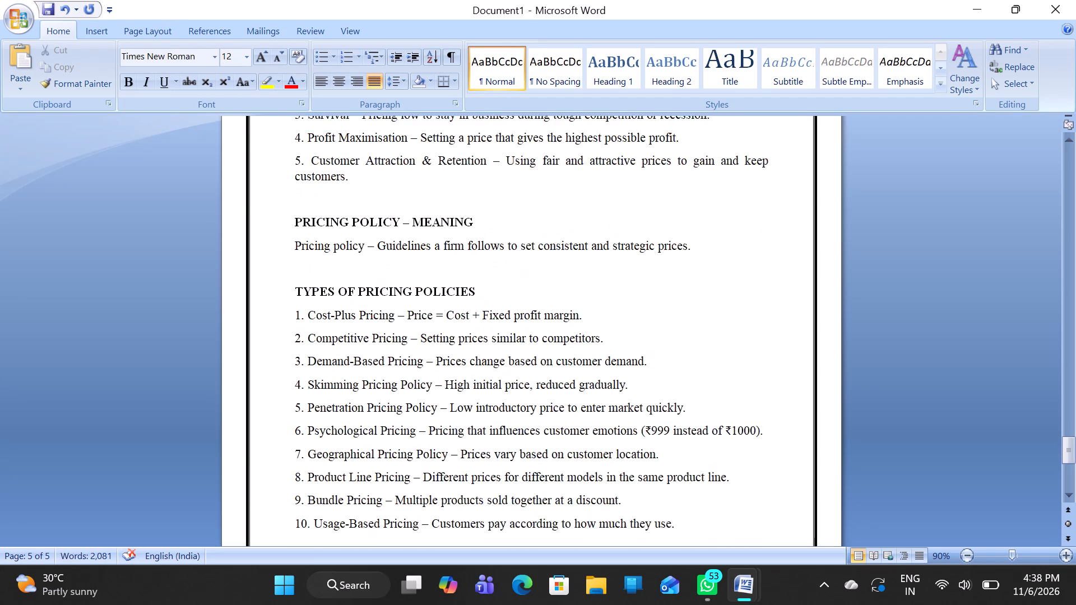
pyautogui.scroll(2, 679, 509)
pyautogui.scroll(-2, 679, 509)
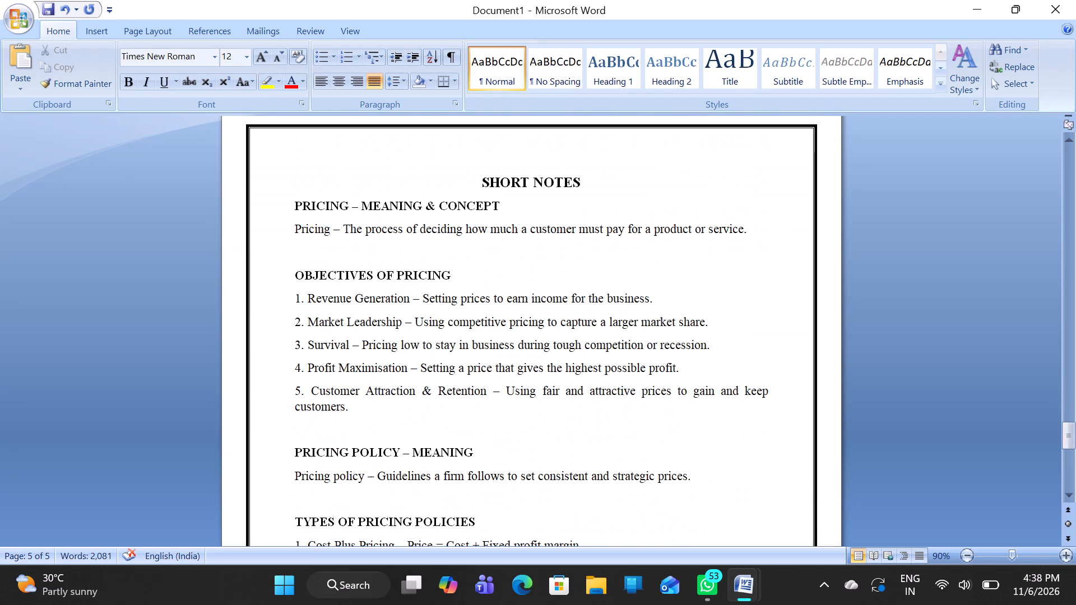
pyautogui.scroll(-1, 679, 509)
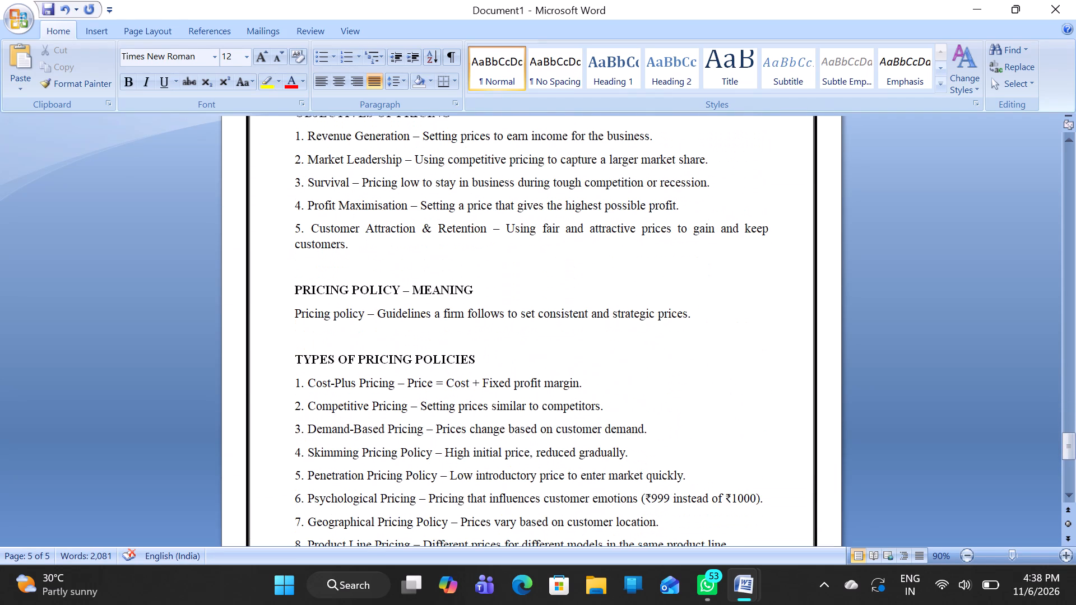
pyautogui.scroll(-3, 679, 509)
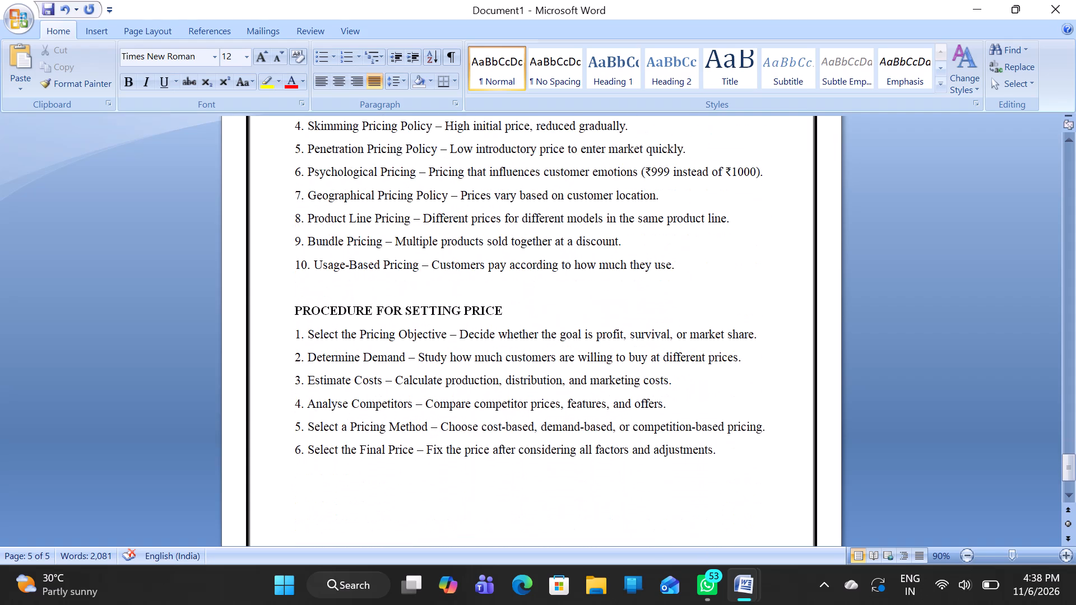
pyautogui.scroll(-1, 679, 509)
pyautogui.scroll(3, 679, 509)
# Copy the short-notes TYPES OF CHANNELS OF DISTRIBUTION section from MM M3 Notes 2026 into Document1, below the PROCEDURE FOR SETTING PRICE list.
pyautogui.click(679, 509)
pyautogui.scroll(1, 679, 509)
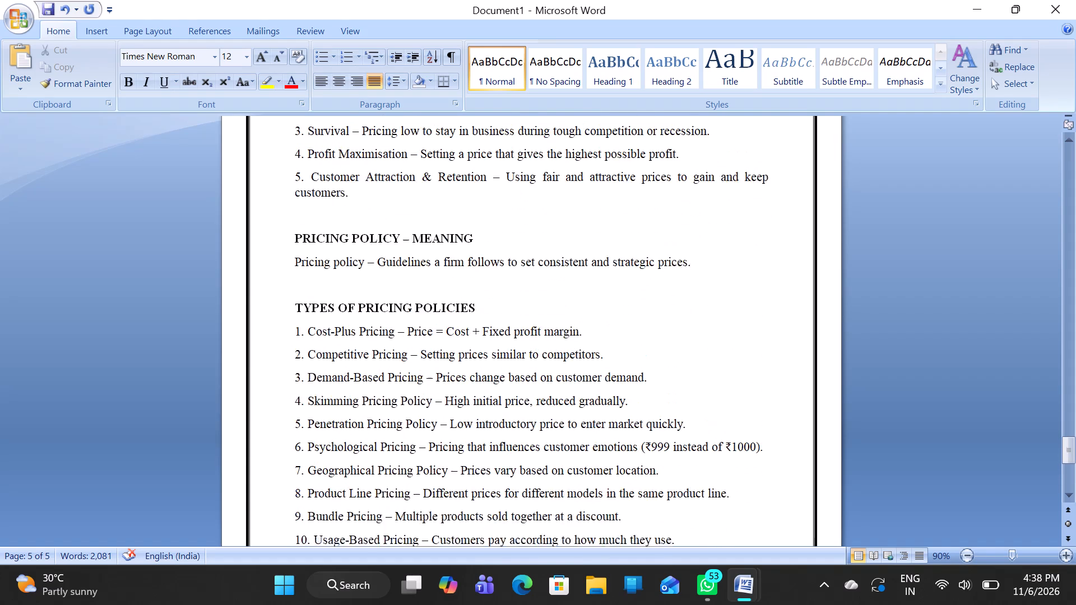
pyautogui.scroll(1, 679, 509)
pyautogui.hotkey('alt', 'Tab')
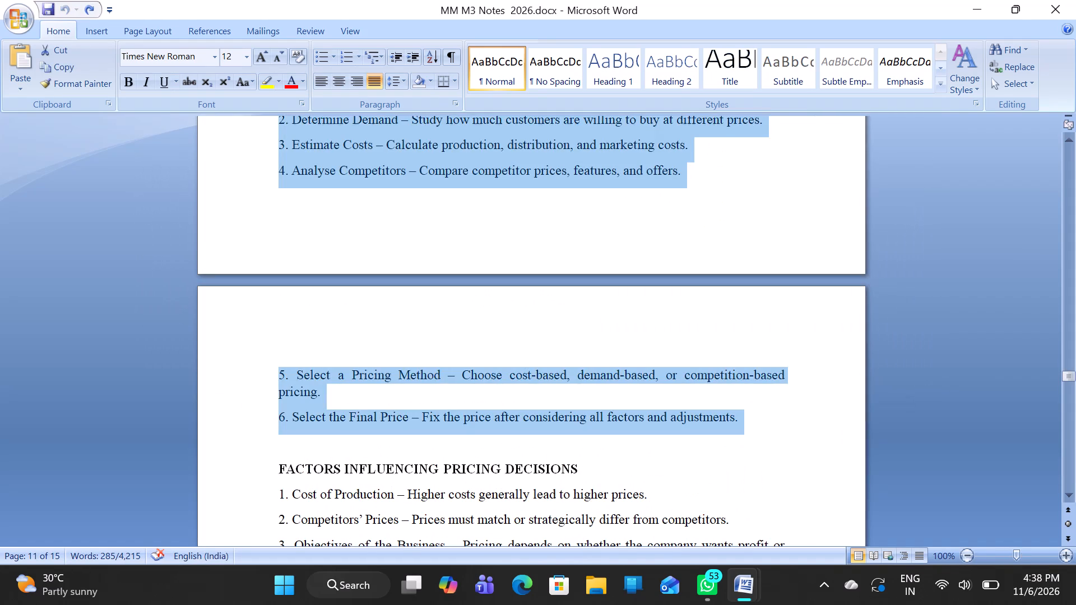
pyautogui.click(722, 454)
pyautogui.scroll(-2, 722, 454)
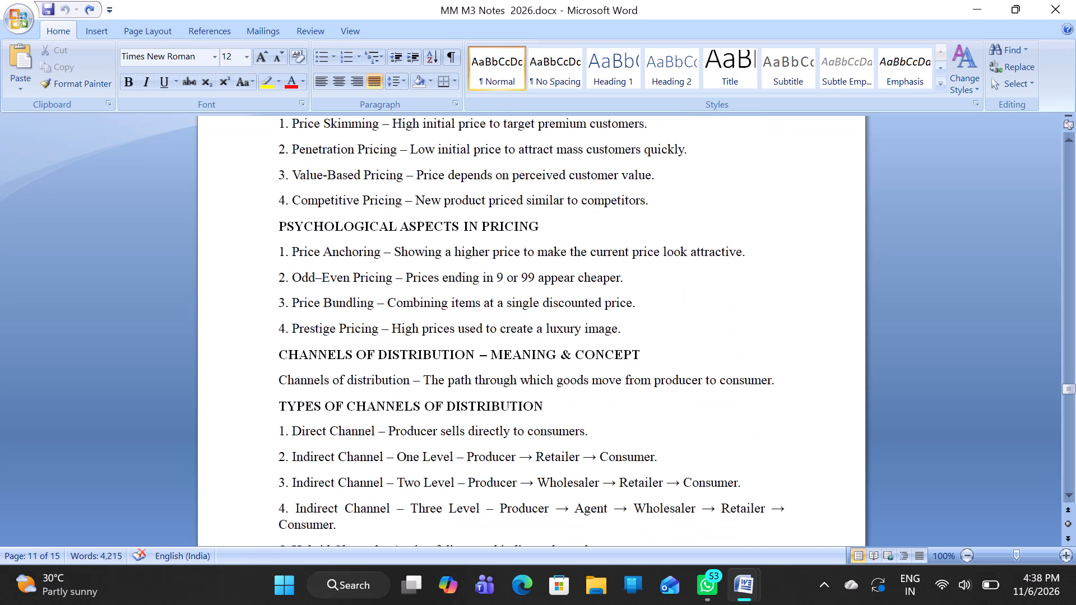
pyautogui.scroll(-1, 722, 454)
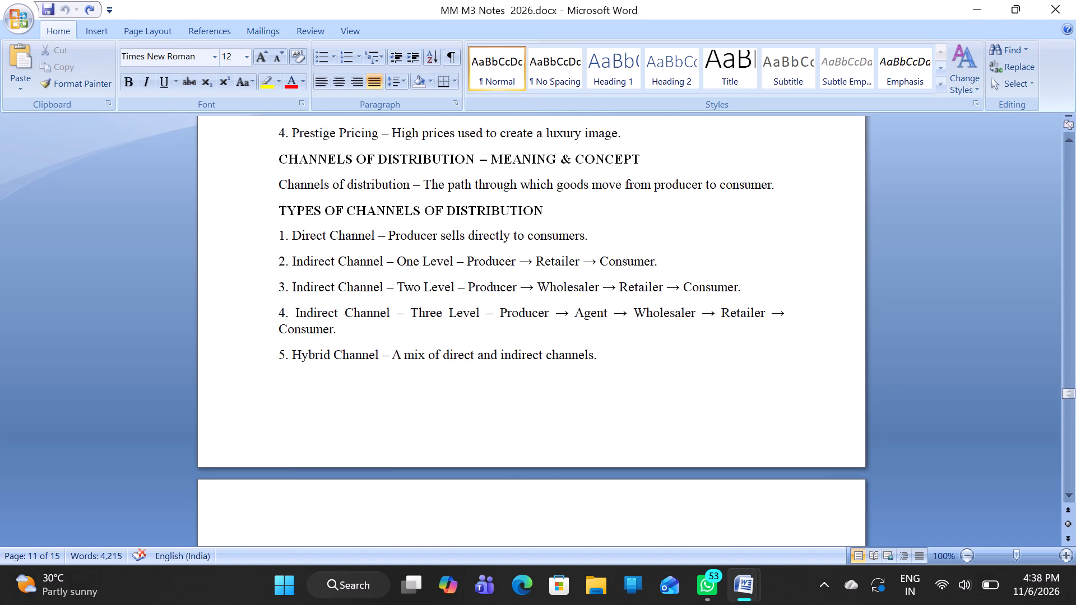
pyautogui.moveTo(278, 207); pyautogui.dragTo(625, 386)
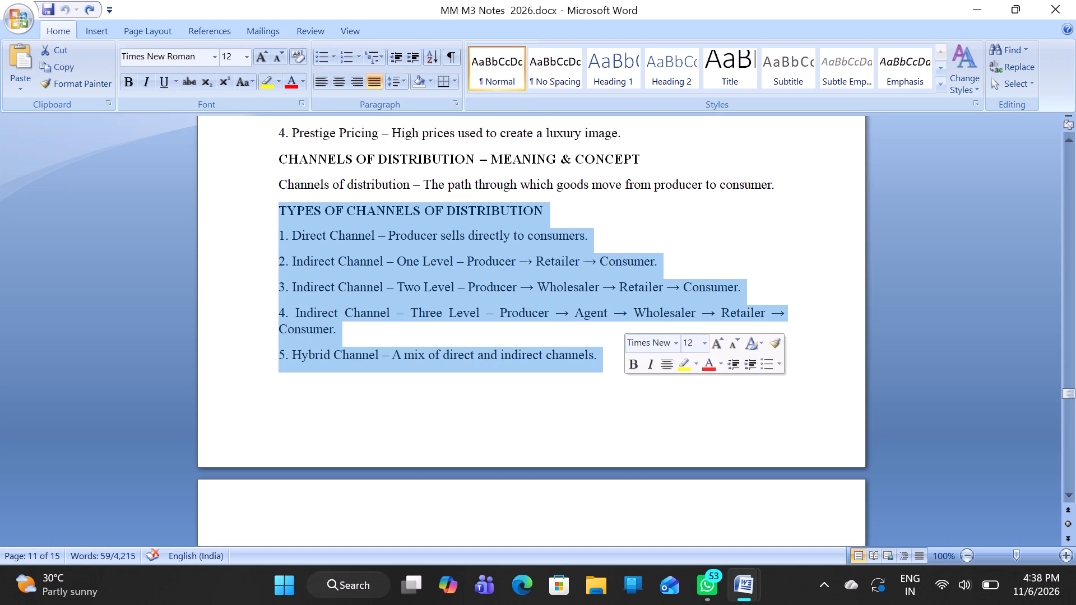
pyautogui.hotkey('ctrl', 'c')
pyautogui.hotkey('alt', 'Tab')
pyautogui.scroll(-2, 624, 376)
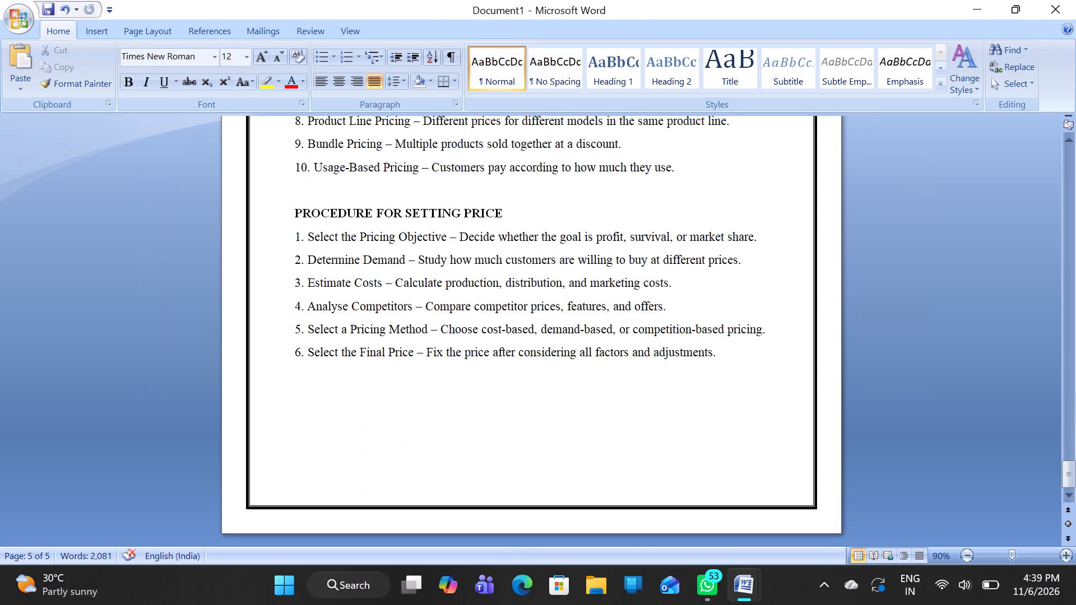
pyautogui.click(721, 374)
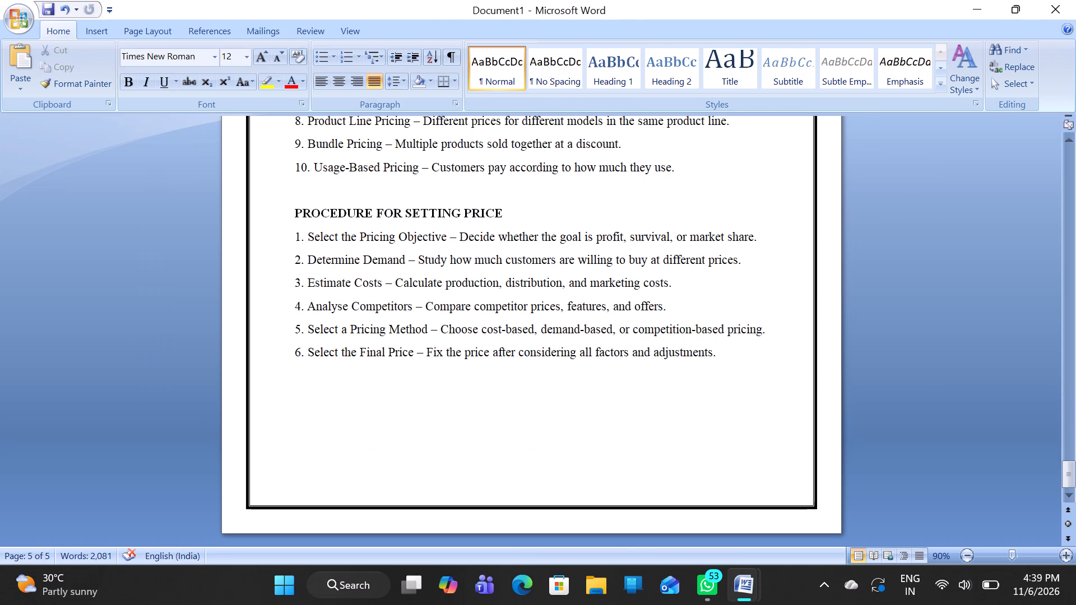
pyautogui.hotkey('ctrl', 'v')
pyautogui.click(721, 374)
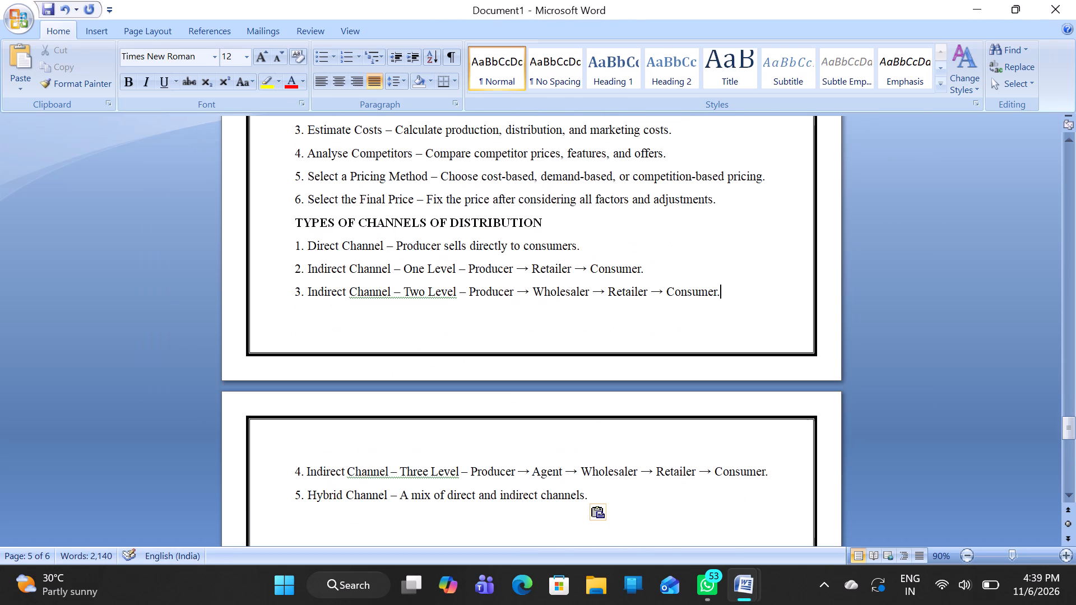
# Copy the short-notes FUNCTIONS OF RETAILERS section with its seven points from MM M3 Notes 2026 into Document1, below the Hybrid Channel line.
pyautogui.hotkey('alt', 'Tab')
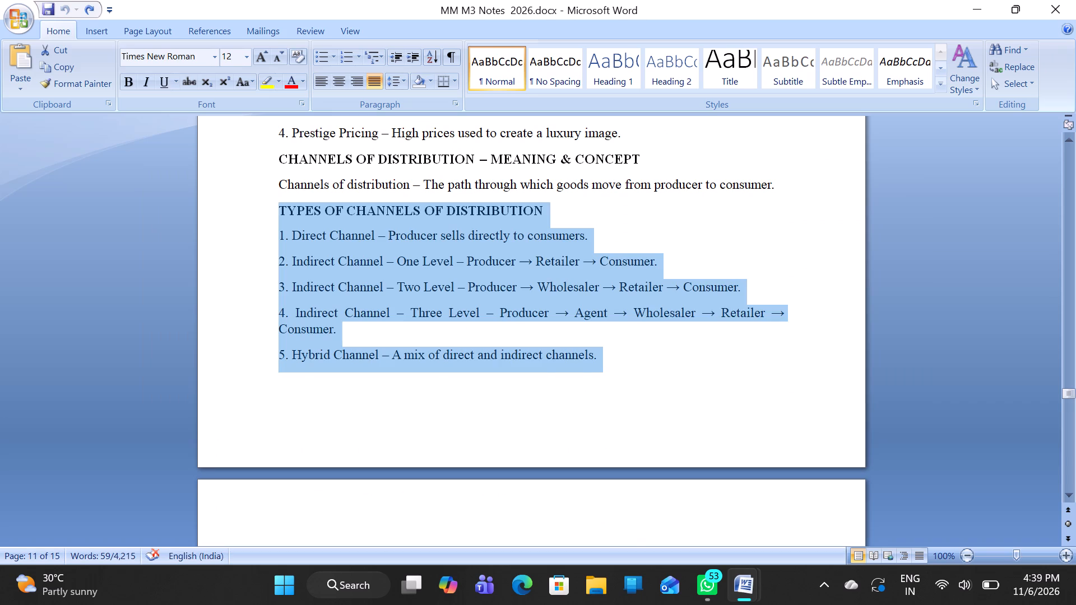
pyautogui.click(721, 374)
pyautogui.scroll(-3, 721, 374)
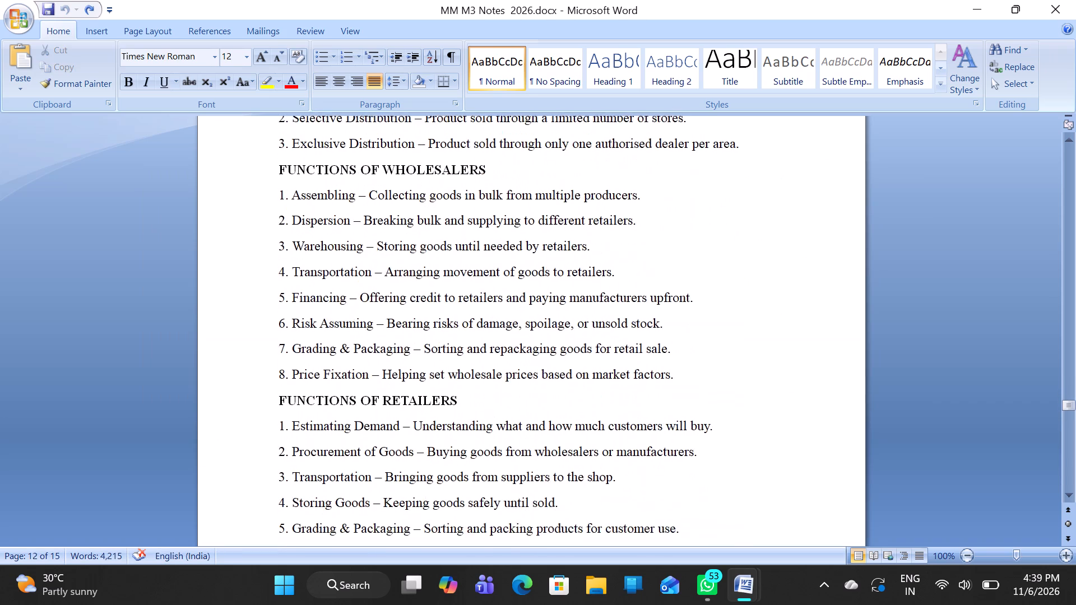
pyautogui.scroll(-1, 721, 374)
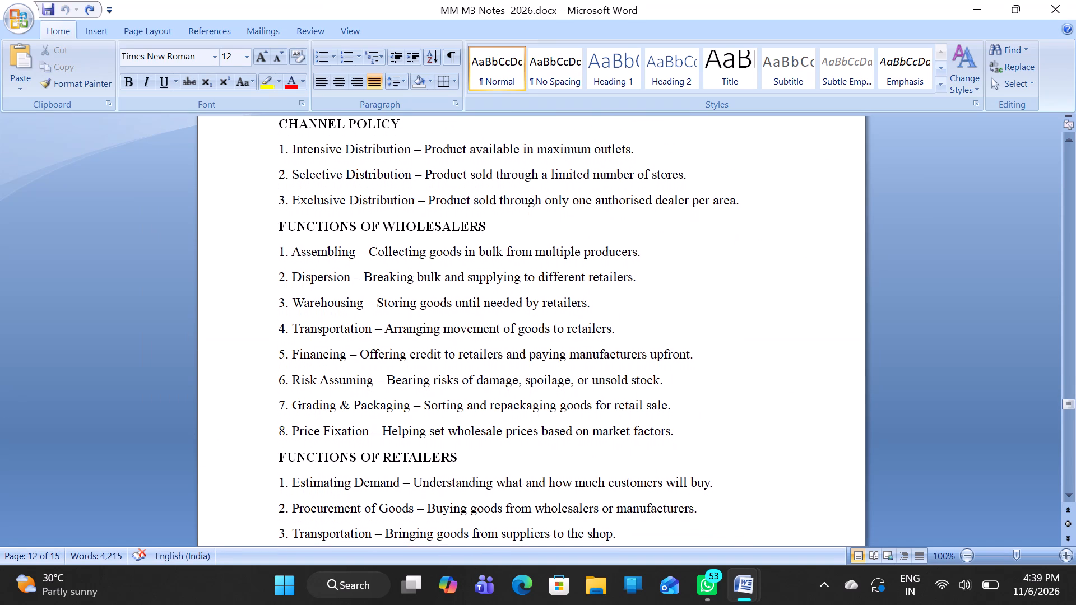
pyautogui.scroll(-2, 721, 374)
pyautogui.moveTo(289, 248); pyautogui.dragTo(548, 359)
pyautogui.hscroll(1, 346, 284)
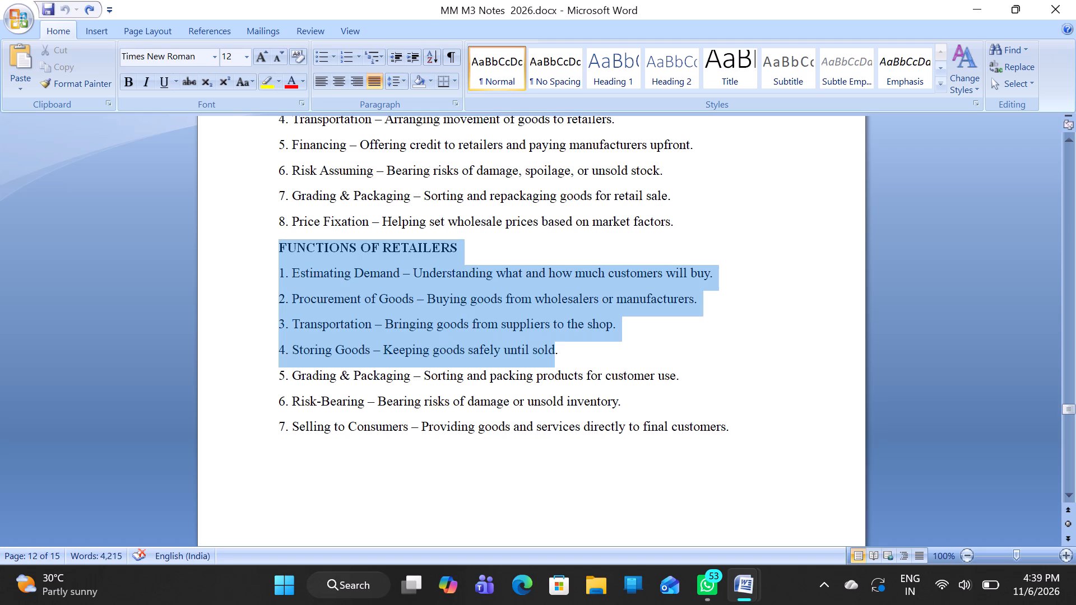
pyautogui.hscroll(1, 548, 359)
pyautogui.moveTo(548, 359); pyautogui.dragTo(776, 453)
pyautogui.hotkey('ctrl', 'c')
pyautogui.hotkey('alt', 'Tab')
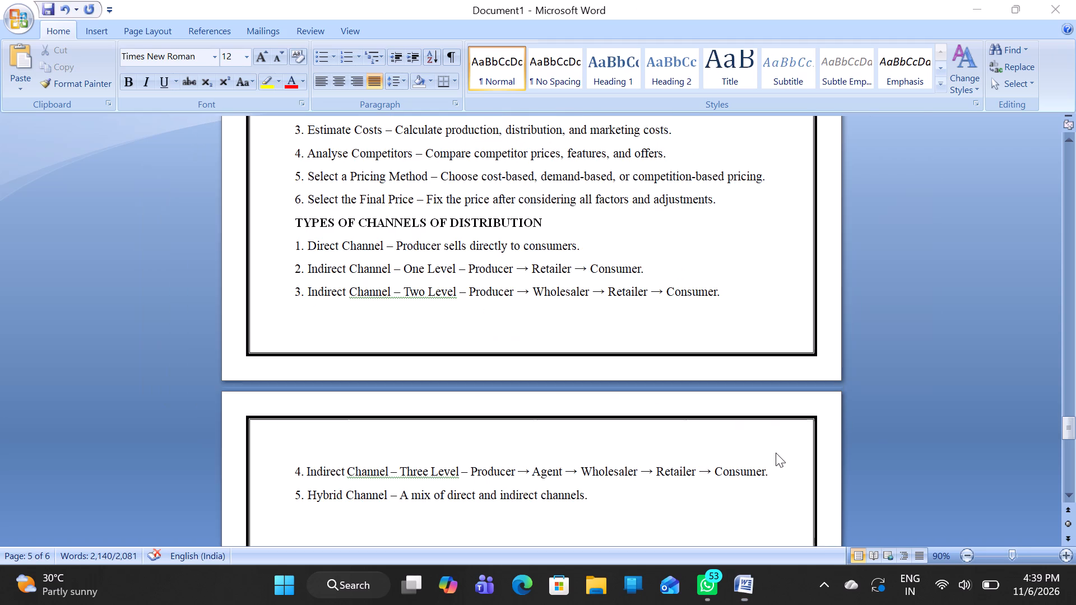
pyautogui.keyDown('ctrl'); pyautogui.scroll(-1, 776, 453); pyautogui.keyUp('ctrl')
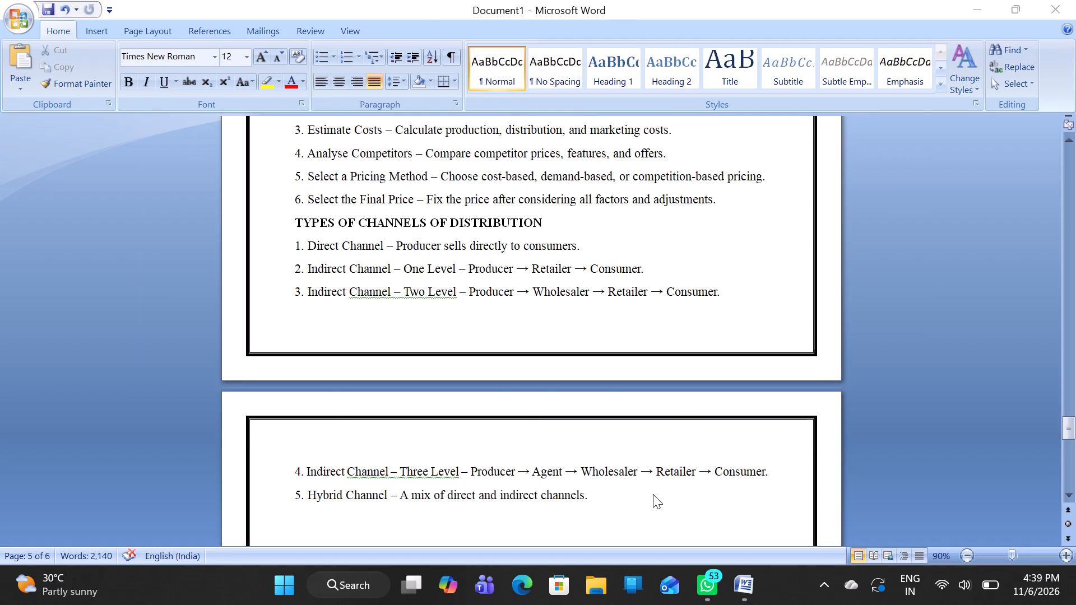
pyautogui.click(653, 494)
pyautogui.scroll(-1, 653, 494)
pyautogui.click(602, 271)
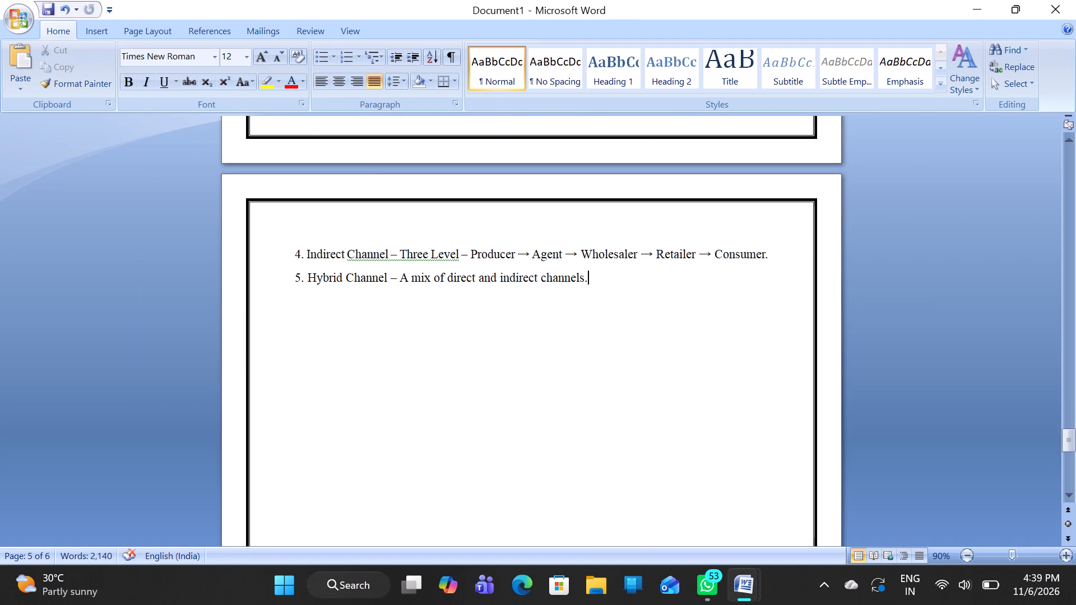
pyautogui.press('Return')
pyautogui.hotkey('ctrl', 'v')
# Check the pasted distribution channel and retailer short notes at the end of Document1.
pyautogui.hotkey('alt', 'Tab')
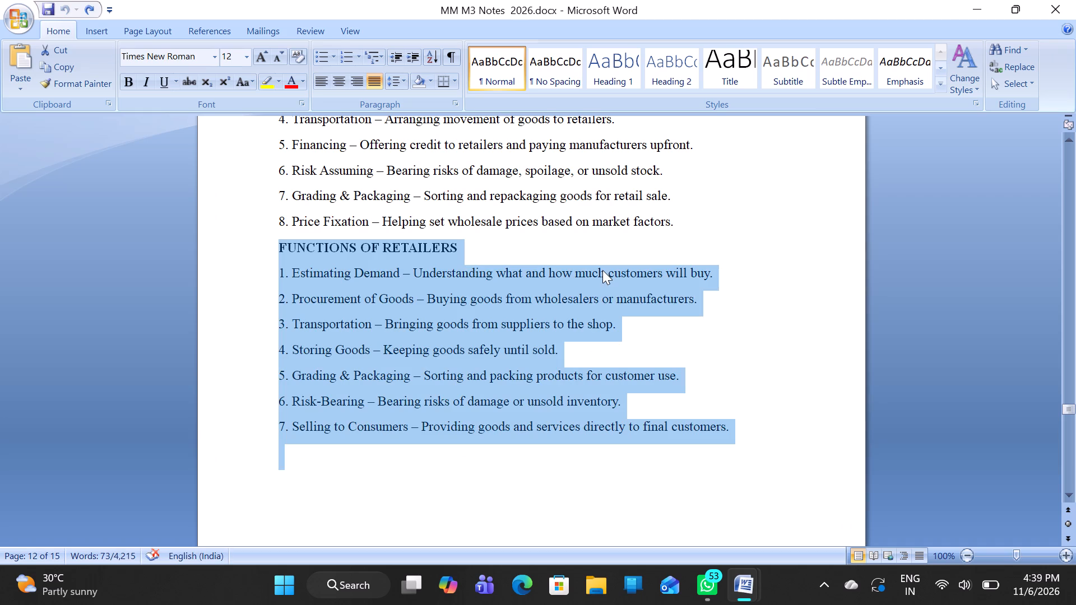
pyautogui.click(749, 396)
pyautogui.hotkey('alt', 'Tab')
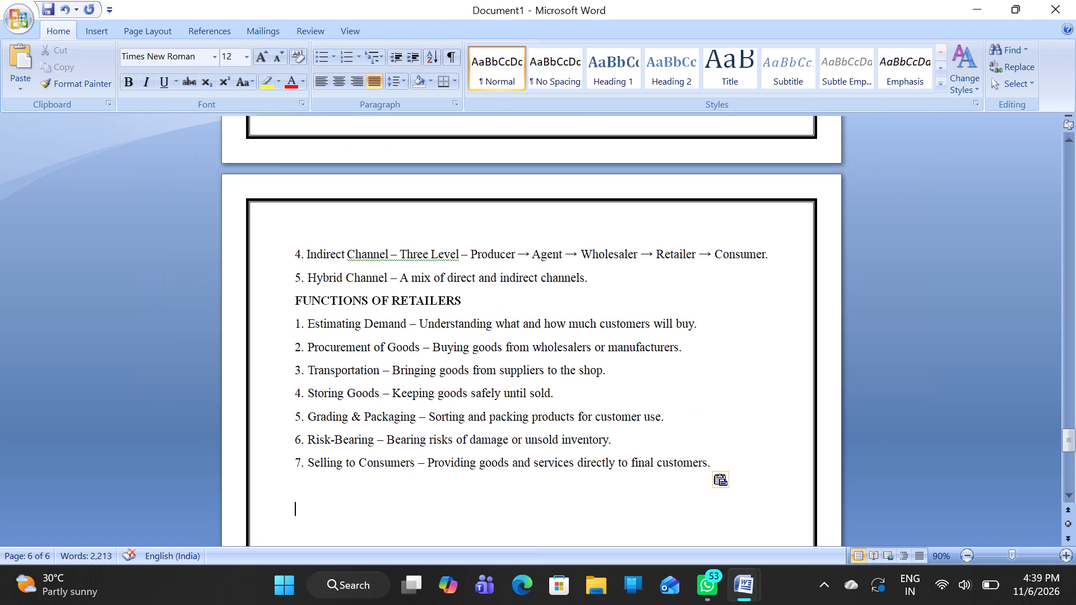
pyautogui.scroll(-4, 749, 396)
pyautogui.scroll(6, 749, 396)
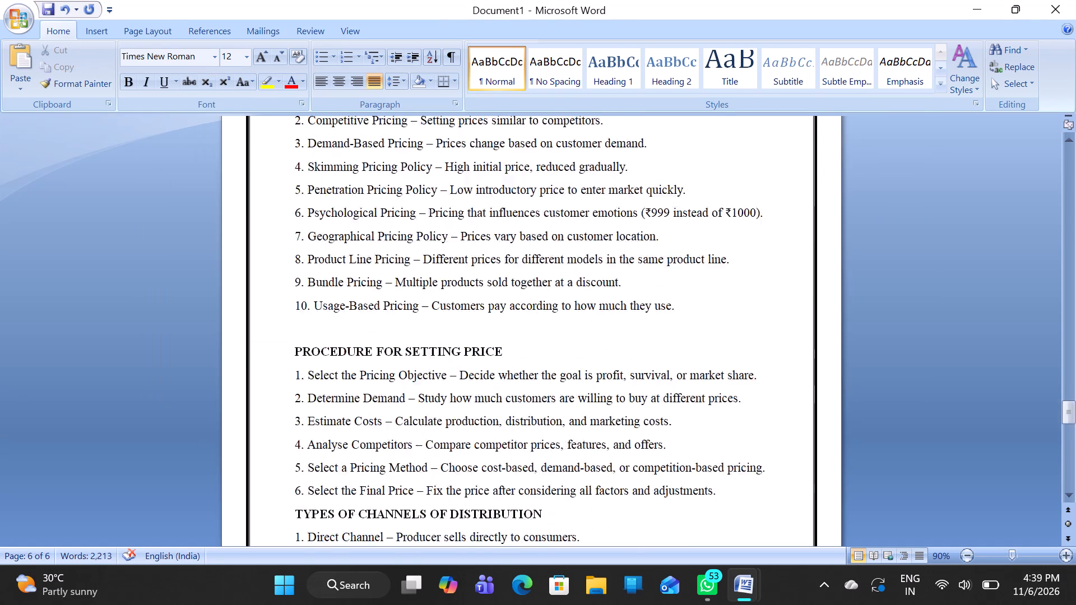
pyautogui.scroll(-5, 749, 396)
# Look through MM M3 Notes 2026, from the module text to the quick revision infographic and the numbered definitions, for remaining content.
pyautogui.hotkey('alt', 'Tab')
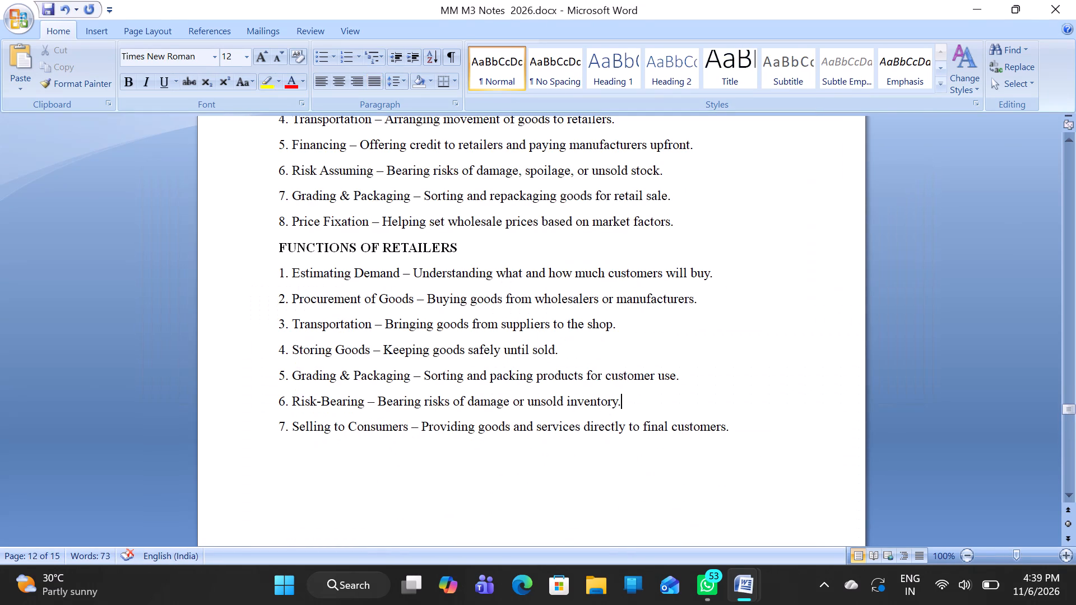
pyautogui.scroll(-7, 783, 394)
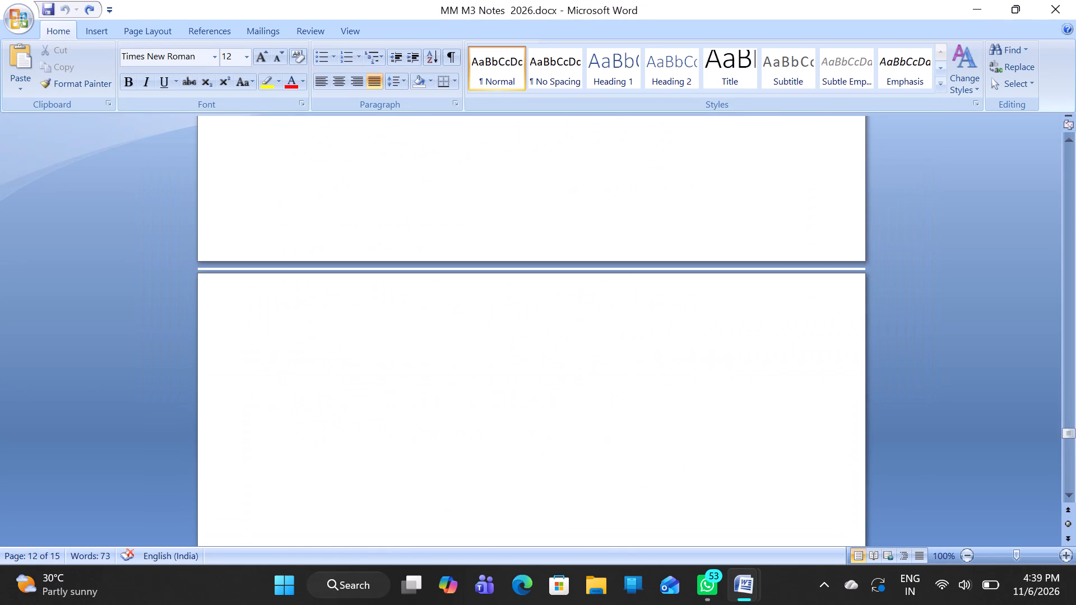
pyautogui.scroll(-20, 783, 394)
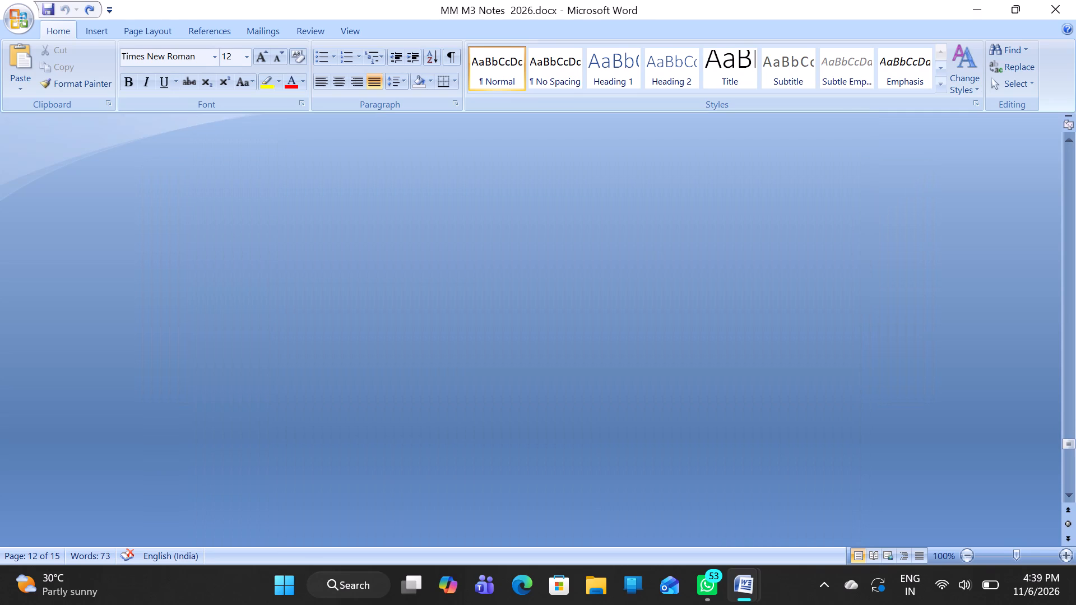
pyautogui.scroll(17, 783, 394)
pyautogui.scroll(-1, 783, 394)
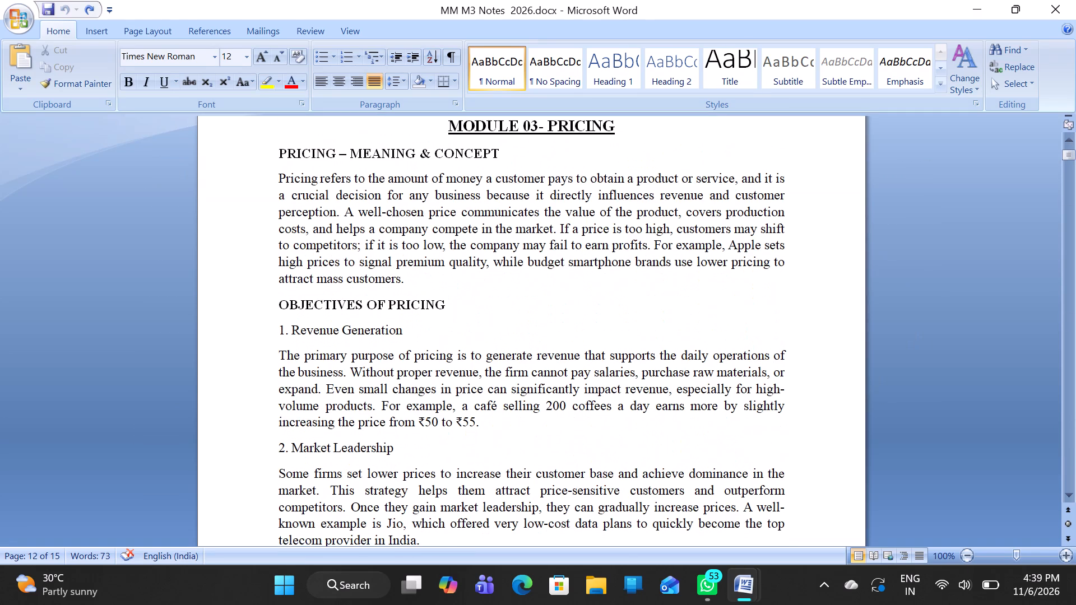
pyautogui.scroll(-6, 480, 438)
pyautogui.scroll(-20, 480, 438)
pyautogui.scroll(-20, 480, 438)
pyautogui.scroll(-20, 480, 438)
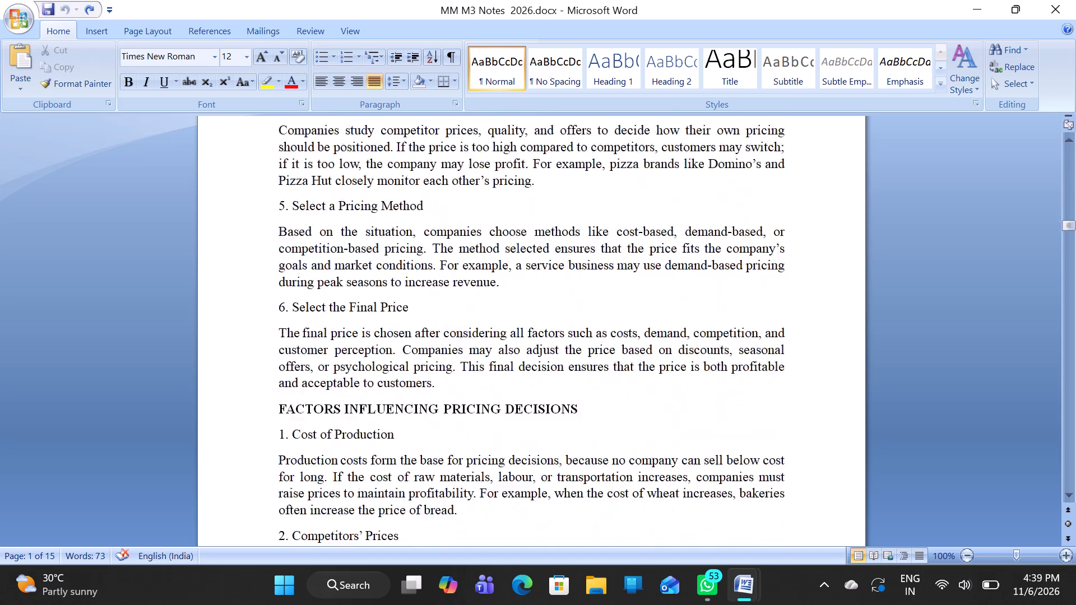
pyautogui.scroll(-20, 480, 438)
pyautogui.scroll(-20, 480, 438)
pyautogui.scroll(-20, 480, 438)
pyautogui.scroll(11, 480, 438)
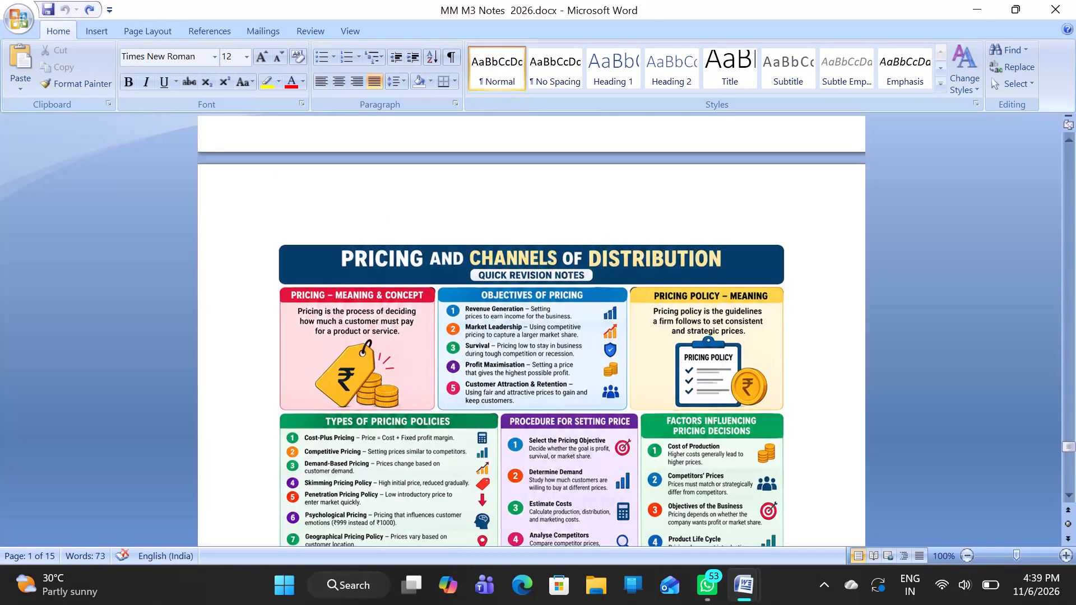
pyautogui.scroll(19, 480, 438)
pyautogui.scroll(-4, 480, 438)
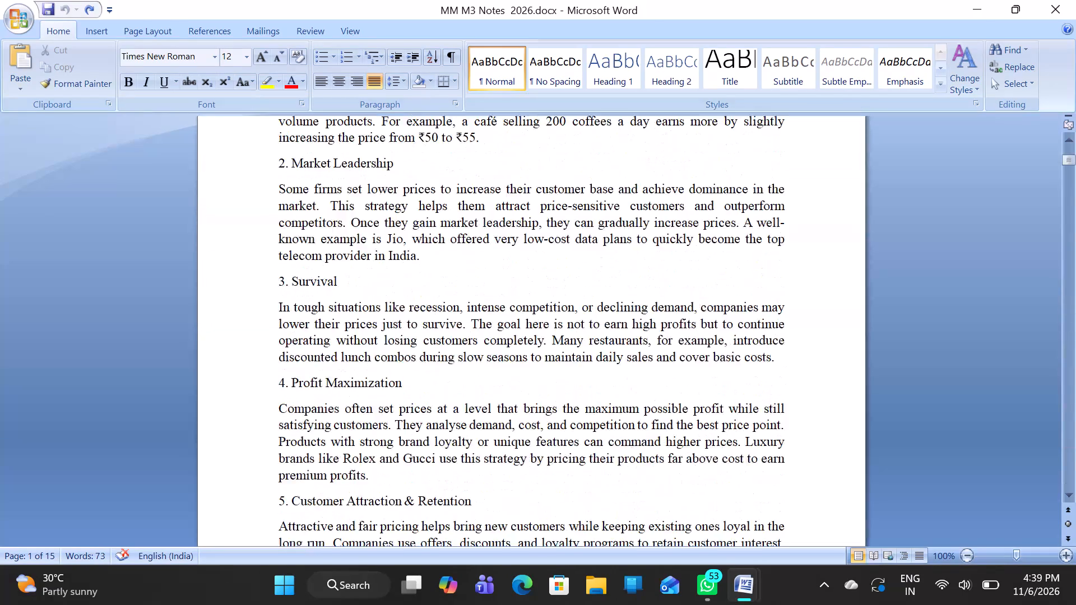
pyautogui.scroll(-6, 480, 438)
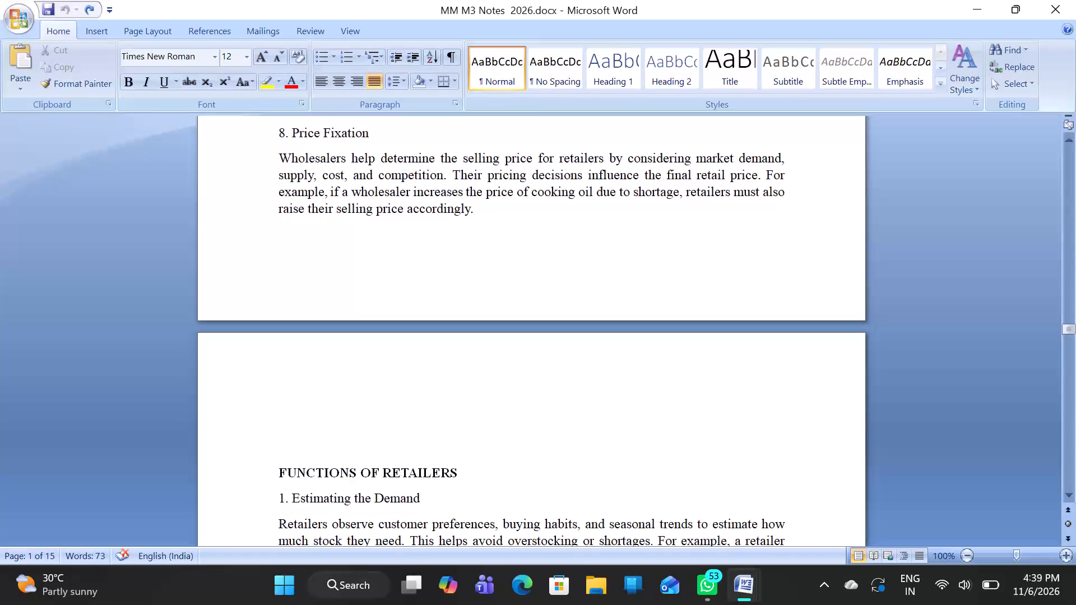
pyautogui.press('Down')
pyautogui.press('Down')
pyautogui.press('Down')
pyautogui.press('Down')
pyautogui.press('Down')
pyautogui.press('Down')
pyautogui.press('Down')
pyautogui.press('Down')
pyautogui.press('Down')
pyautogui.press('Down')
pyautogui.press('Down')
pyautogui.press('Down')
pyautogui.press('Down')
pyautogui.press('Down')
pyautogui.press('Down')
pyautogui.press('Down')
pyautogui.press('Down')
pyautogui.press('Down')
pyautogui.press('Down')
pyautogui.press('Down')
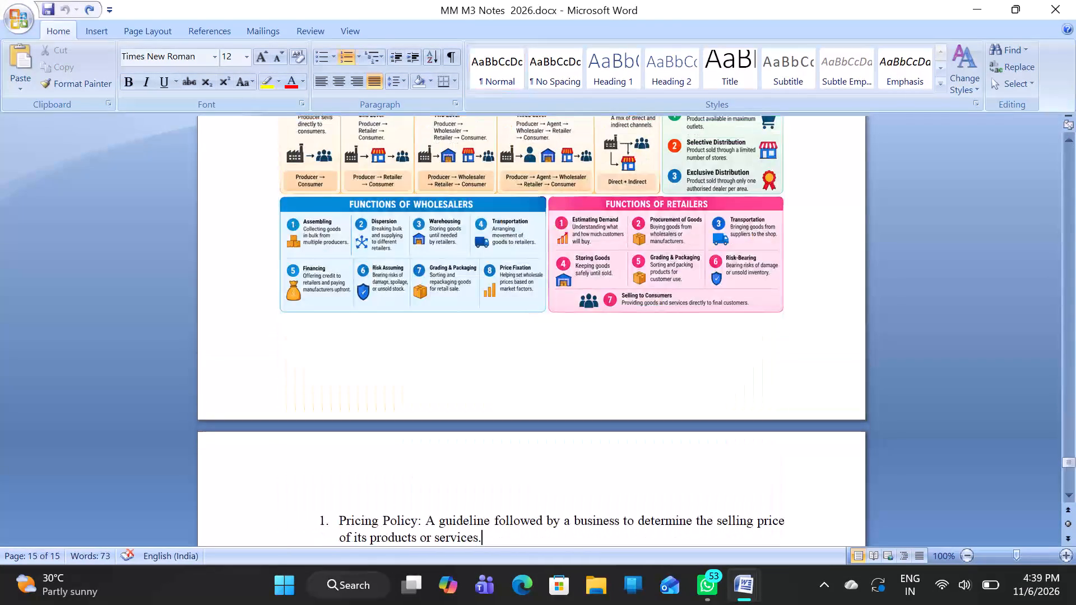
pyautogui.press('Up')
pyautogui.press('Up')
pyautogui.press('Up')
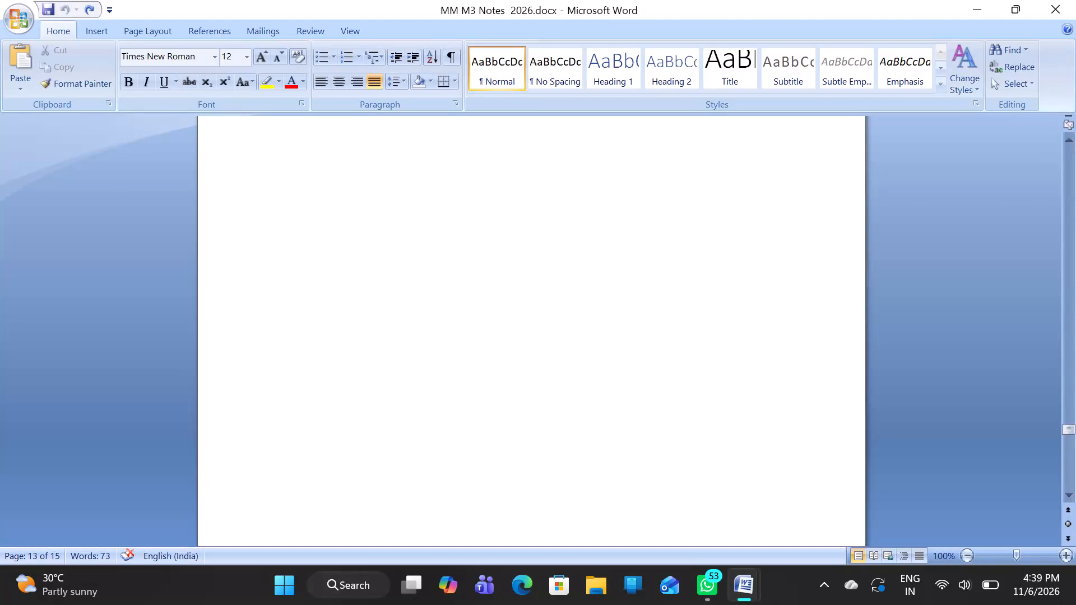
pyautogui.press('Down')
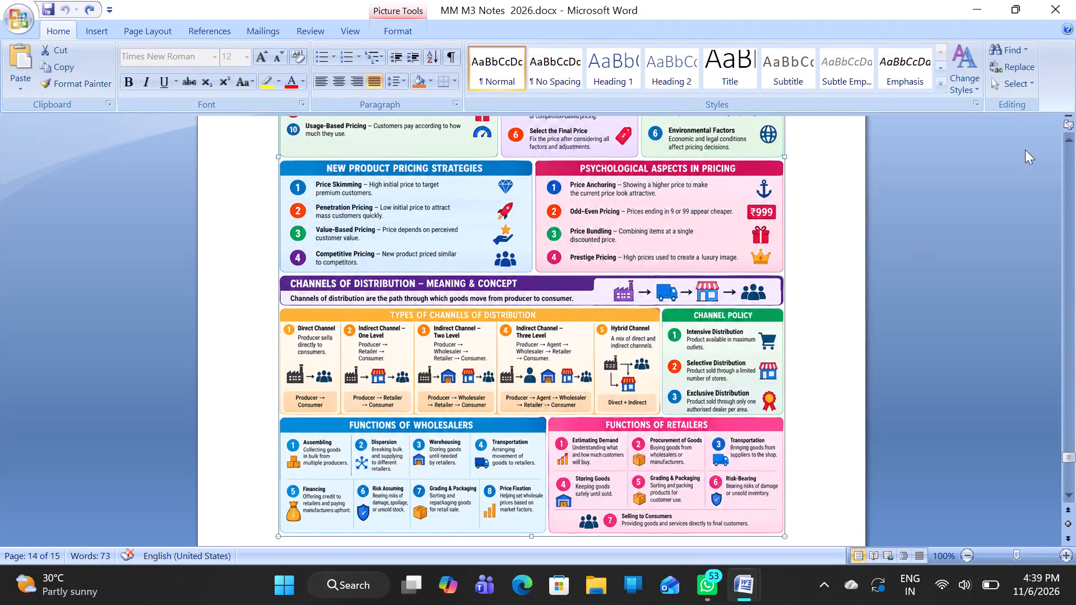
# Close the MM M3 Notes 2026 source document.
pyautogui.click(1075, 0)
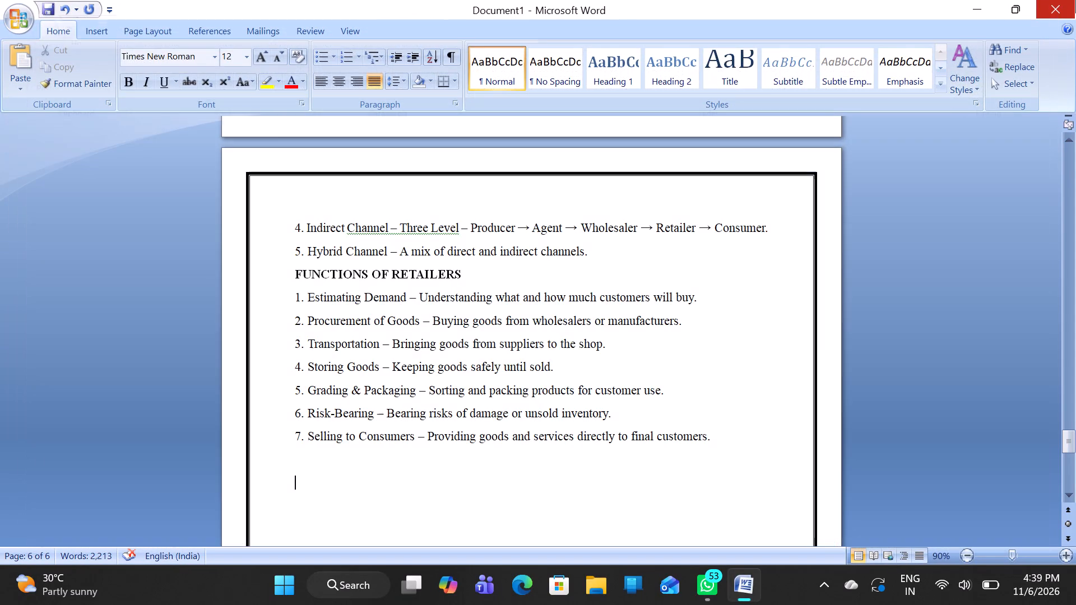
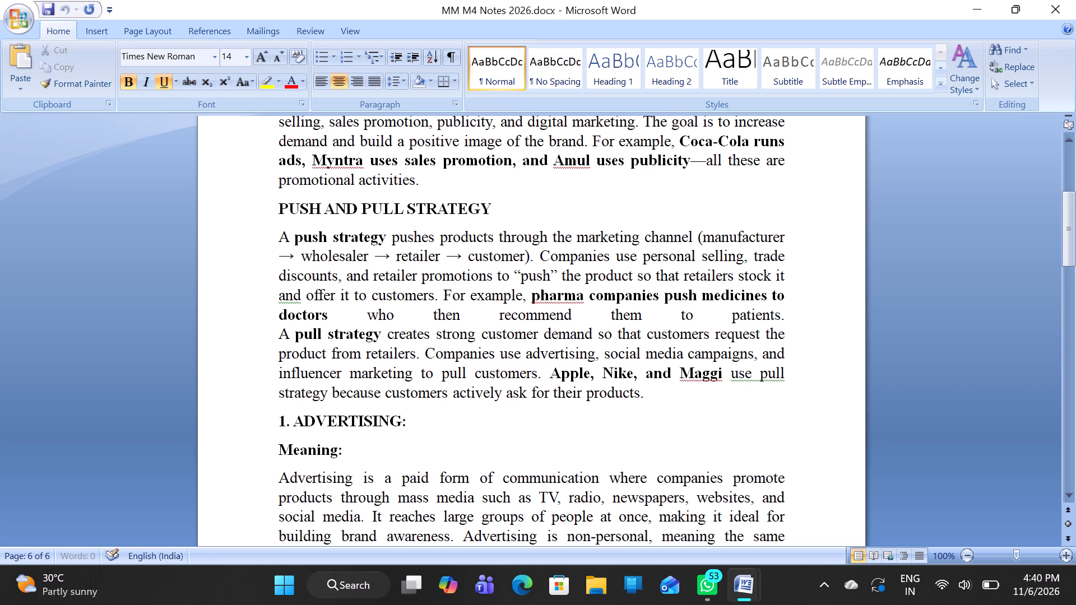
# Copy the Types of Advertising section through the end of 3. Guerrilla Marketing from MM M4 Notes 2026 into Document1, after the retailer functions.
pyautogui.scroll(-1, 669, 421)
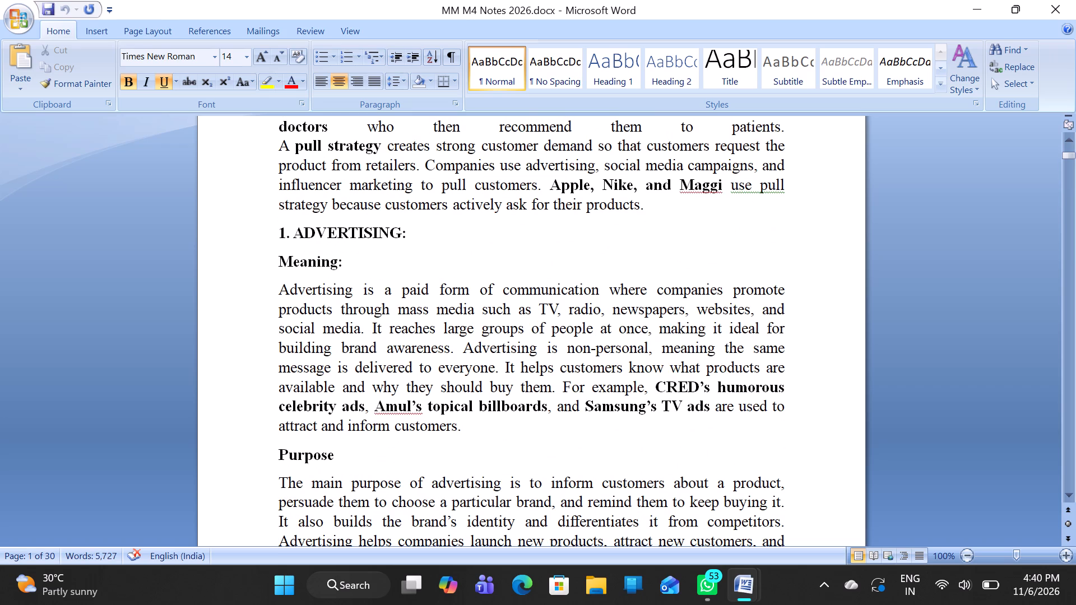
pyautogui.scroll(-1, 346, 334)
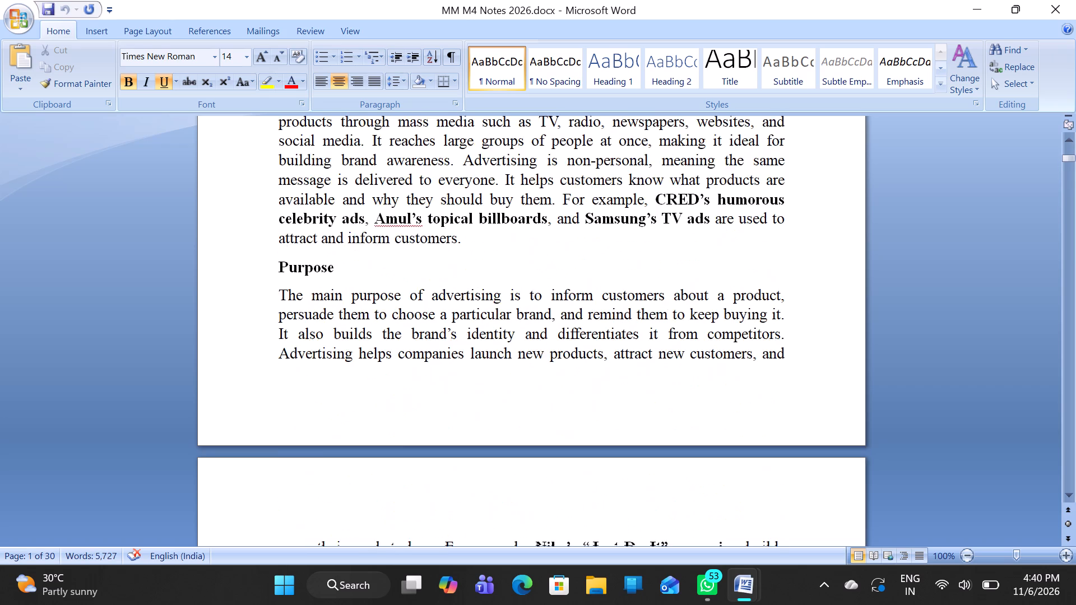
pyautogui.scroll(-2, 346, 334)
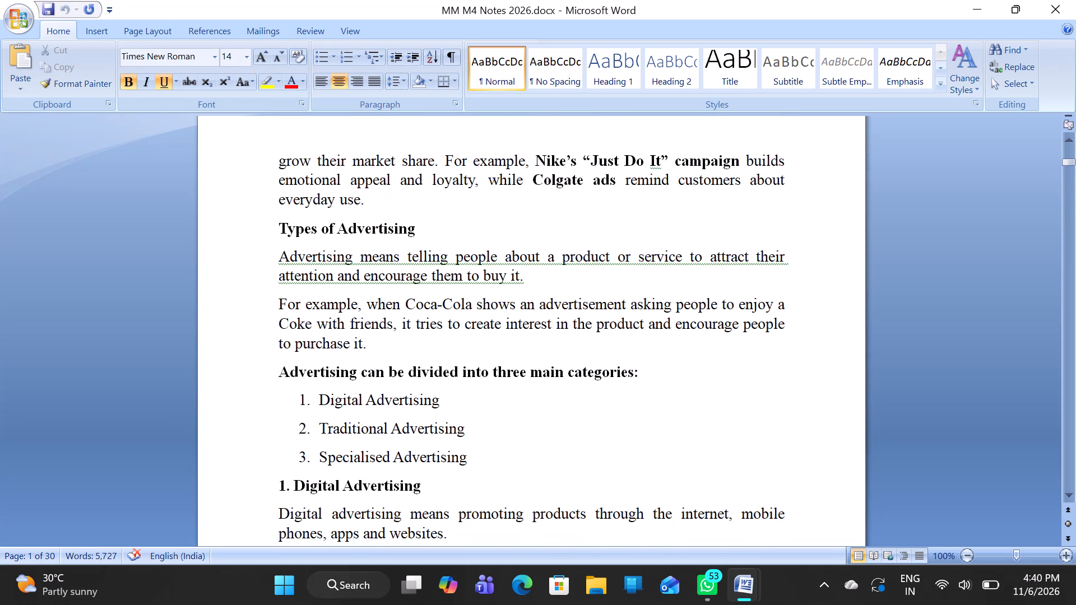
pyautogui.moveTo(276, 225); pyautogui.dragTo(424, 316)
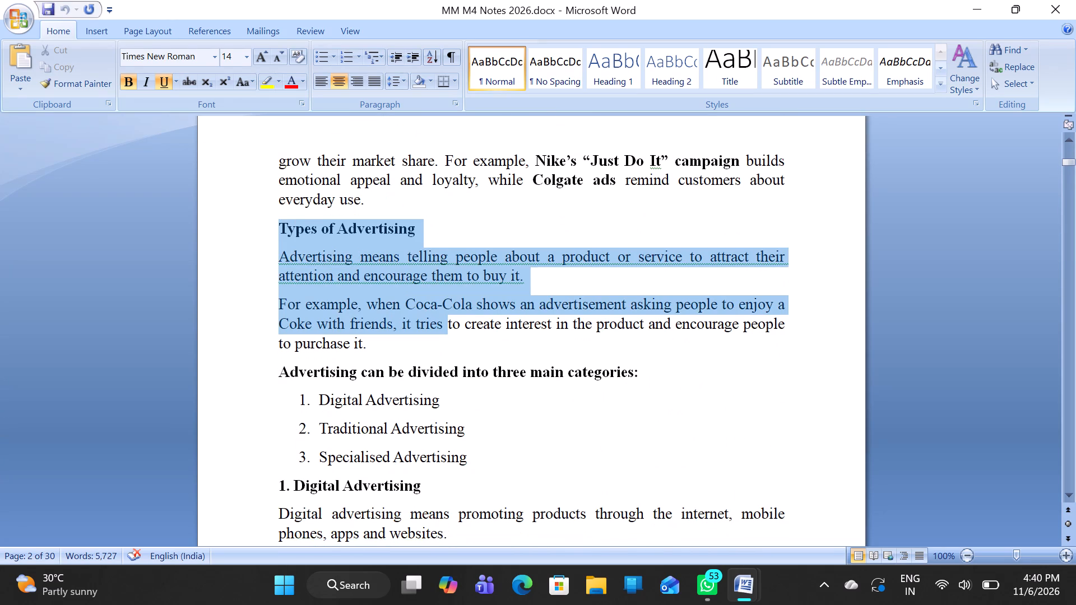
pyautogui.moveTo(424, 316); pyautogui.dragTo(426, 318)
pyautogui.scroll(-18, 426, 318)
pyautogui.scroll(-20, 426, 318)
pyautogui.scroll(-4, 426, 318)
pyautogui.scroll(9, 426, 318)
pyautogui.scroll(-1, 426, 318)
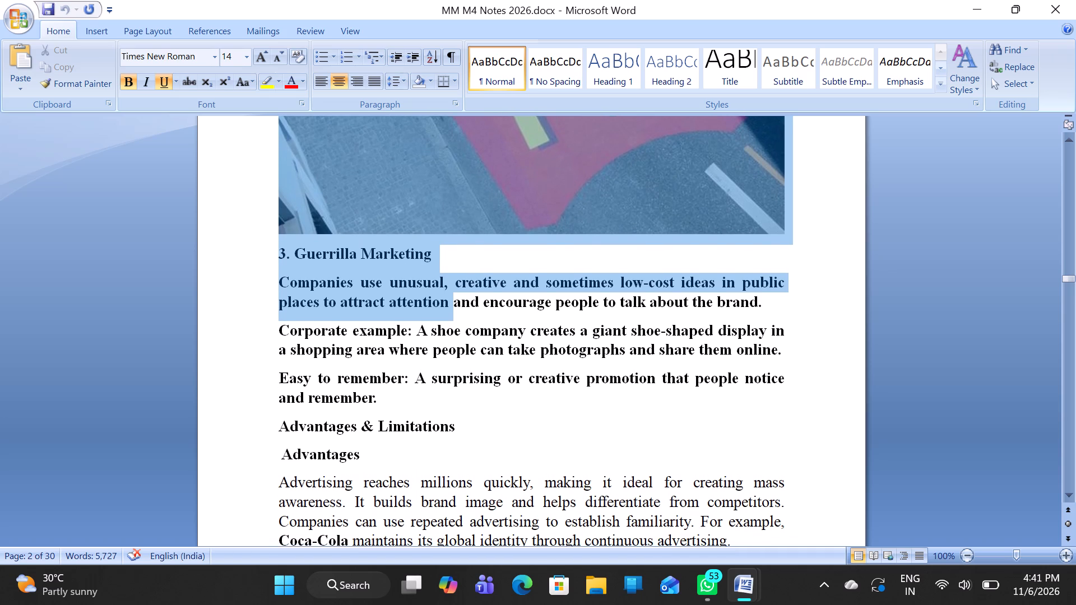
pyautogui.moveTo(426, 318); pyautogui.dragTo(442, 330)
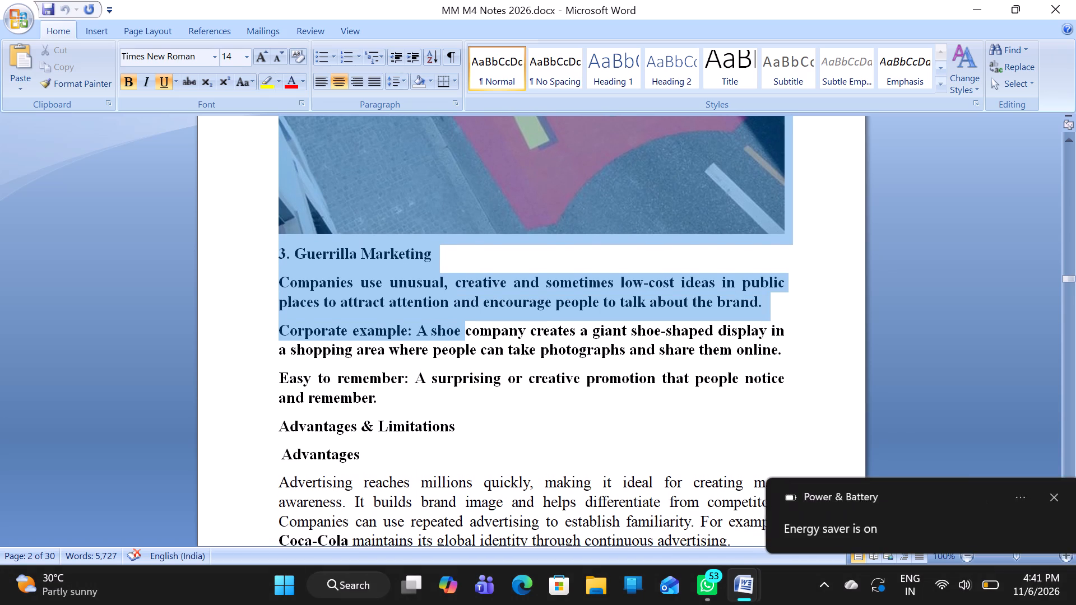
pyautogui.moveTo(442, 330); pyautogui.dragTo(515, 332)
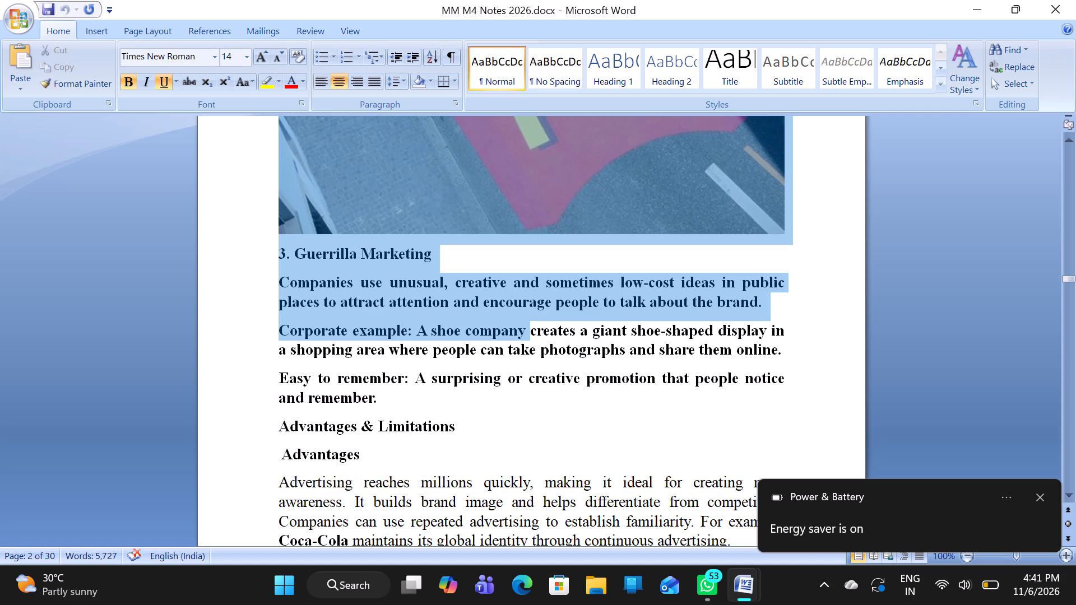
pyautogui.moveTo(515, 332); pyautogui.dragTo(748, 364)
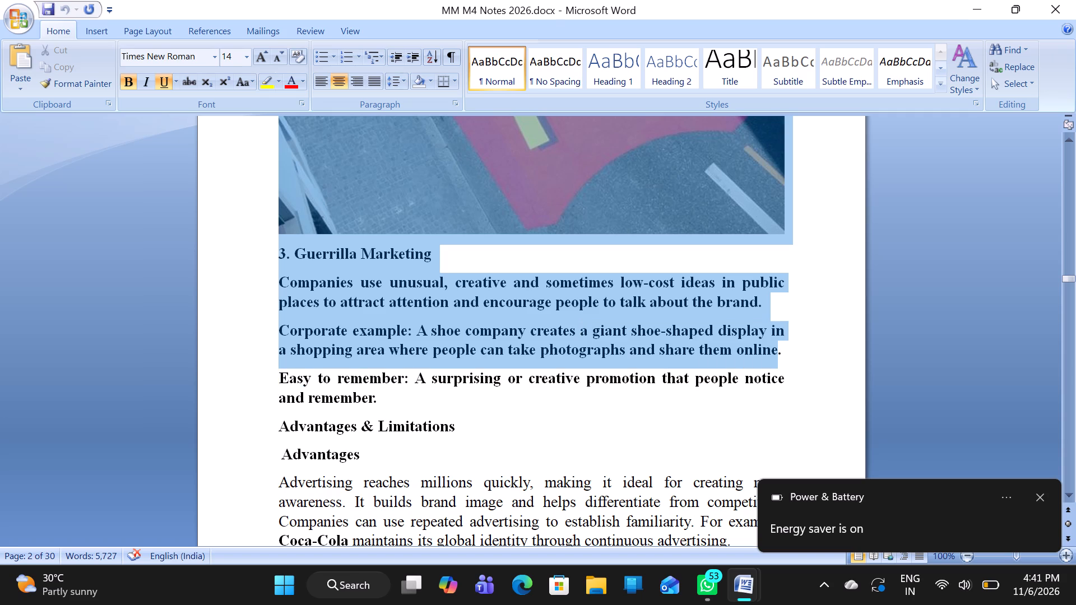
pyautogui.moveTo(748, 364); pyautogui.dragTo(759, 393)
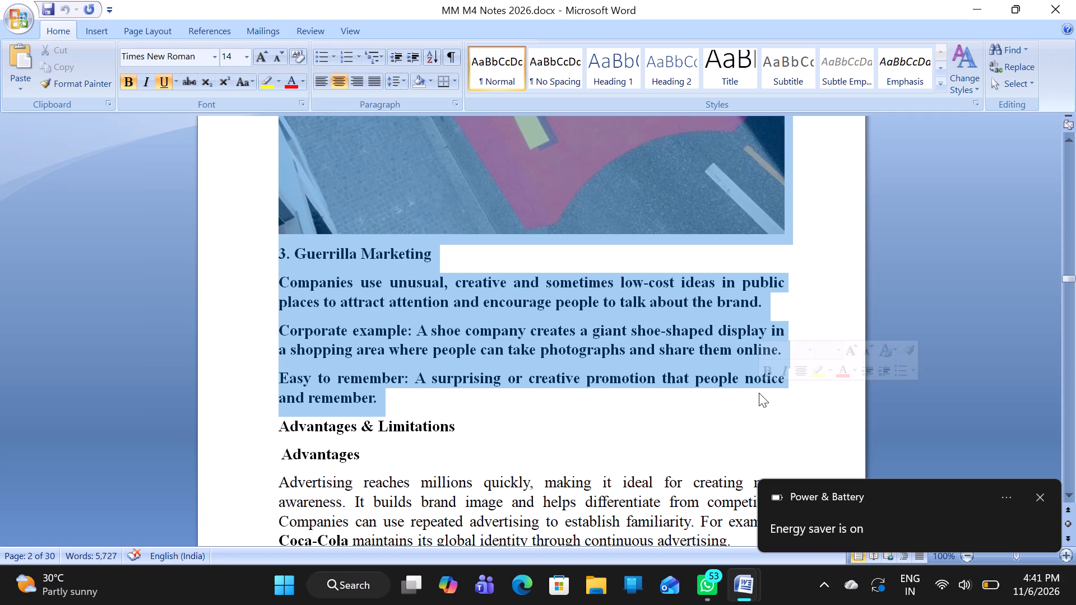
pyautogui.hotkey('ctrl', 'c')
pyautogui.click(759, 393)
pyautogui.hotkey('alt', 'Tab')
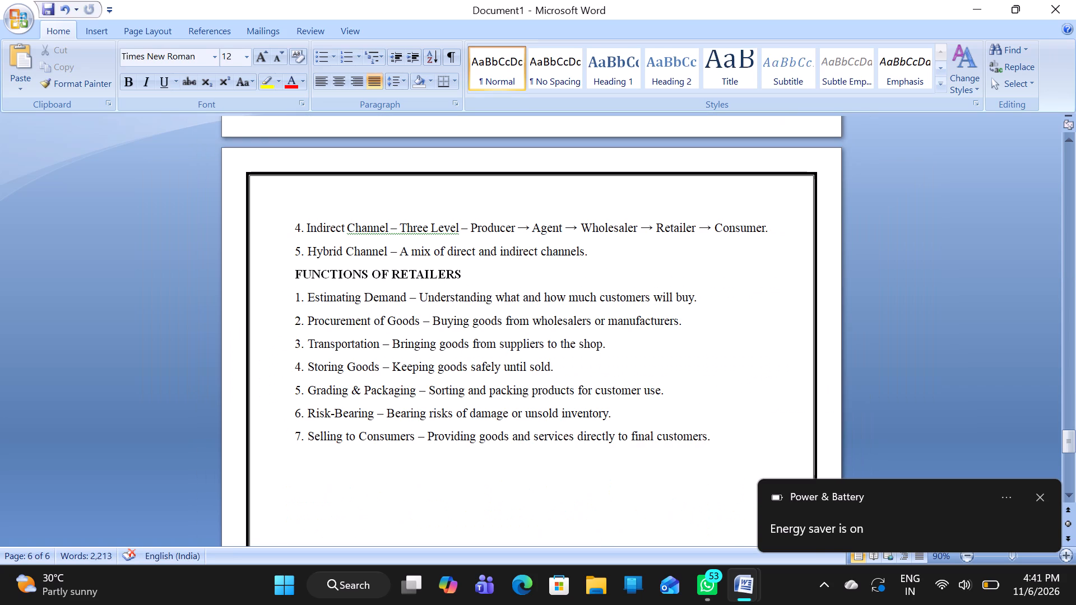
pyautogui.hotkey('ctrl', 'v')
# Copy the MODULE 04: PROMOTION heading from MM M4 Notes 2026 into the blank line above Types of Advertising in Document1.
pyautogui.scroll(5, 759, 393)
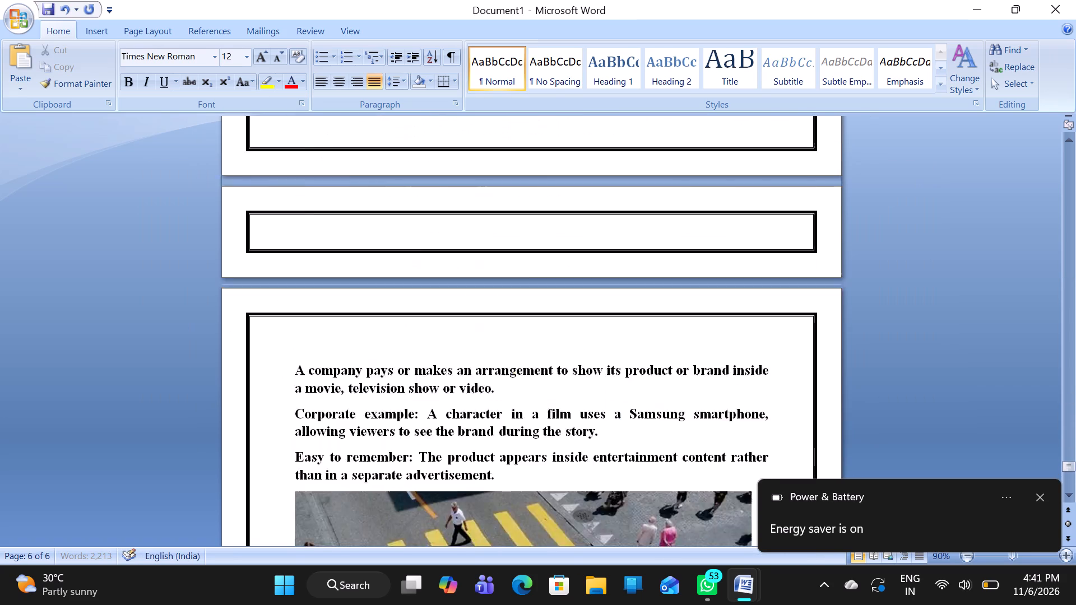
pyautogui.scroll(16, 759, 393)
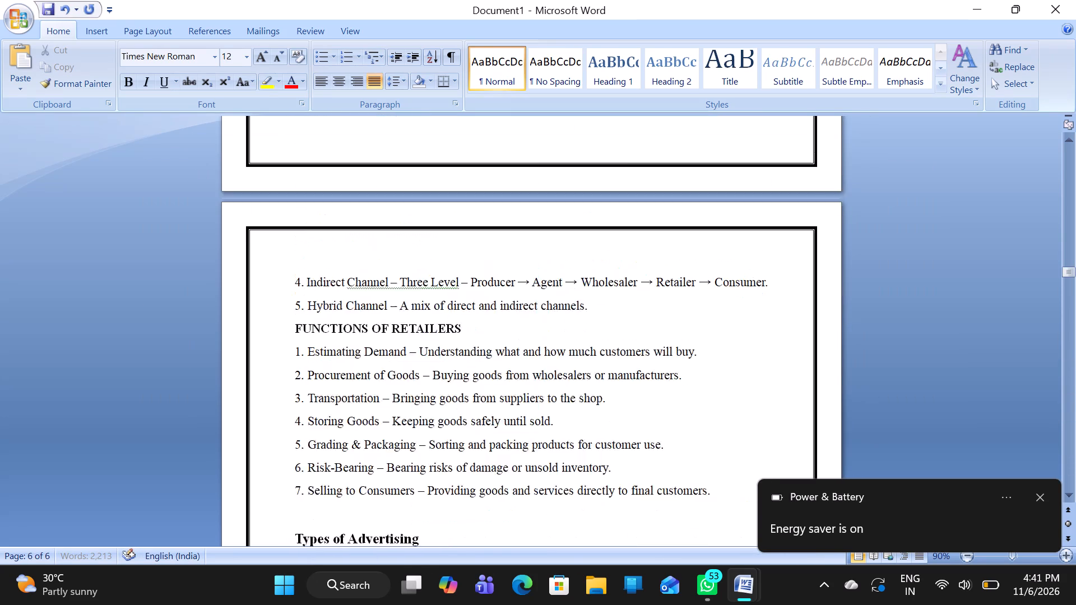
pyautogui.scroll(-1, 759, 393)
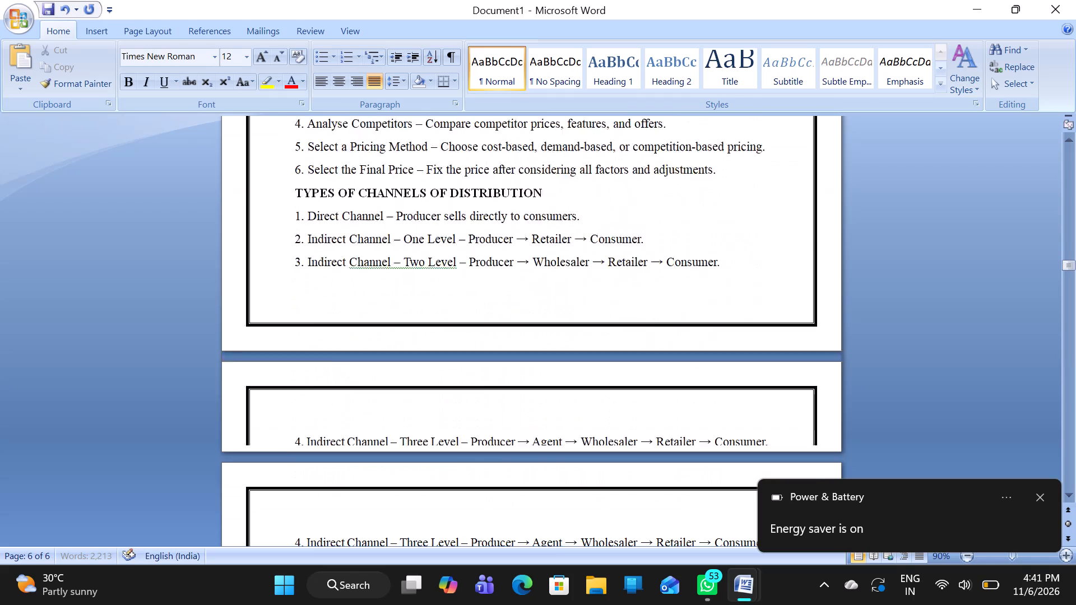
pyautogui.scroll(-2, 759, 393)
pyautogui.scroll(1, 759, 393)
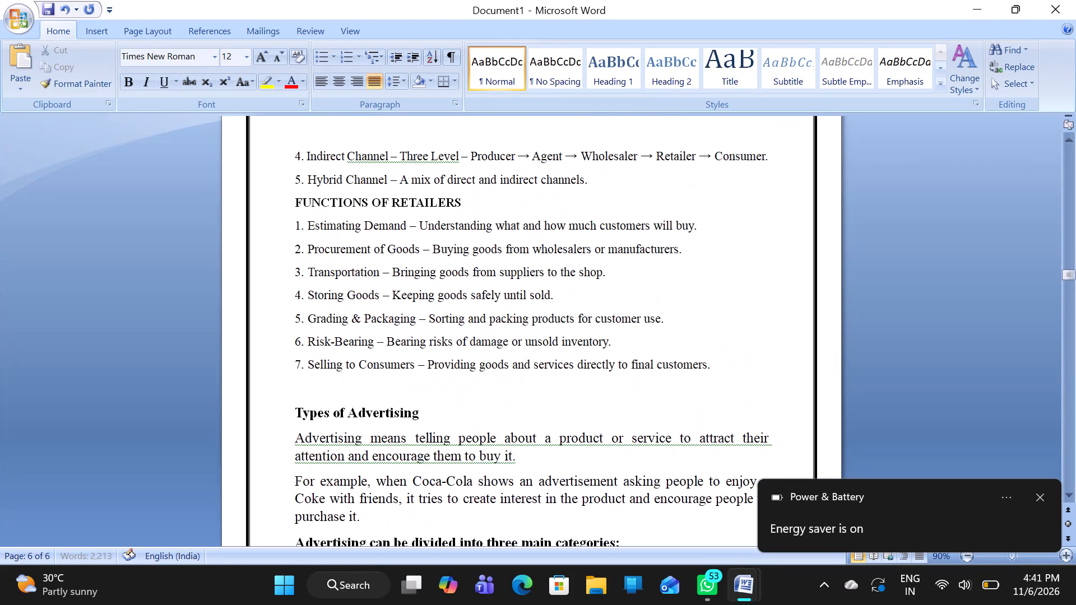
pyautogui.click(437, 402)
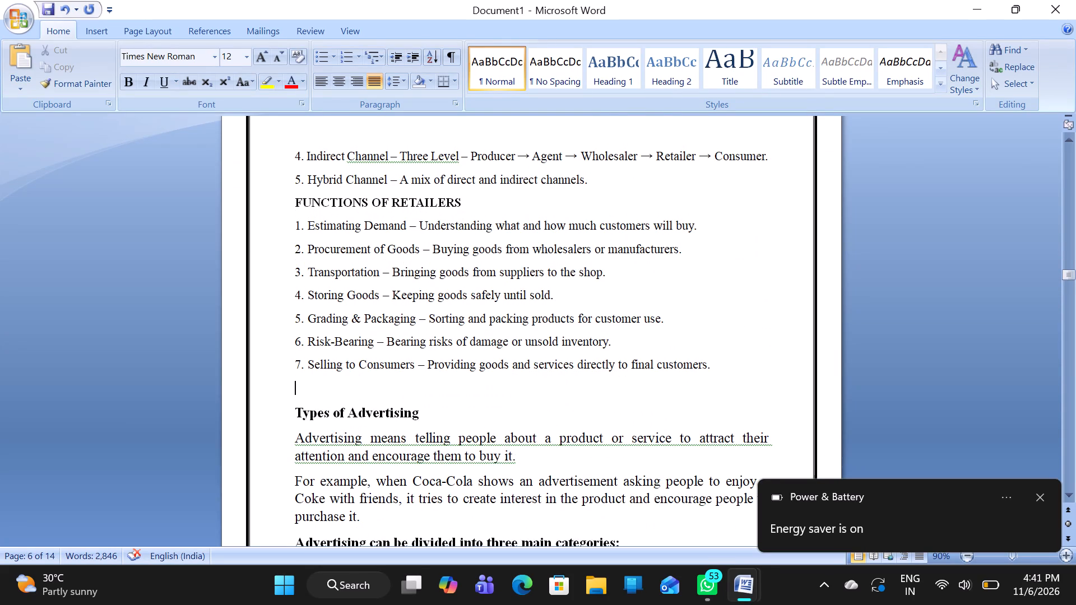
pyautogui.hotkey('alt', 'Tab')
pyautogui.scroll(20, 437, 402)
pyautogui.scroll(20, 437, 402)
pyautogui.scroll(20, 437, 402)
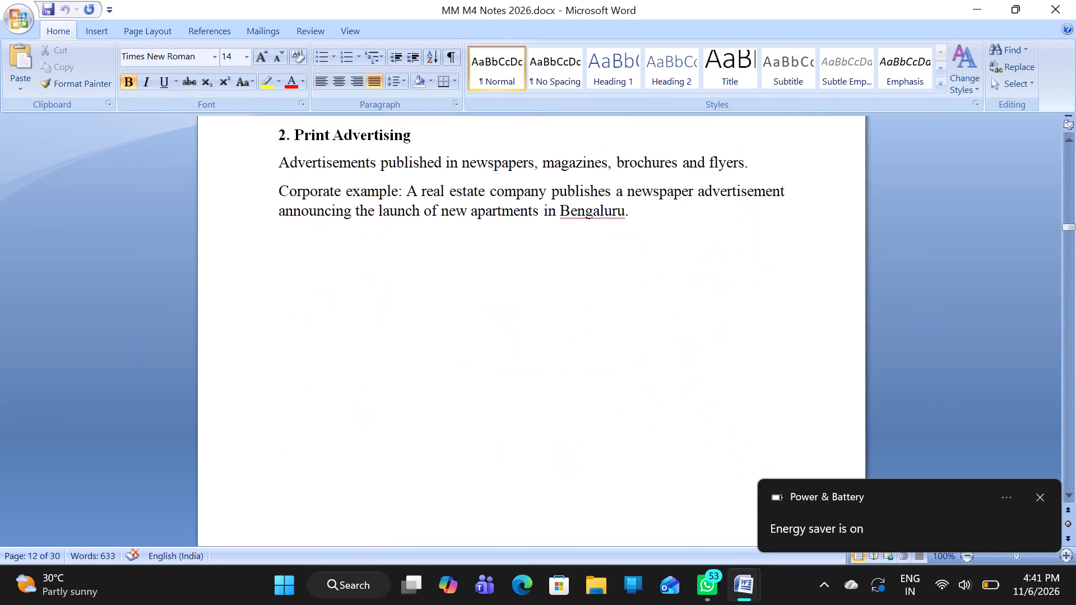
pyautogui.scroll(20, 437, 402)
pyautogui.scroll(20, 437, 402)
pyautogui.scroll(20, 437, 402)
pyautogui.tripleClick(590, 216)
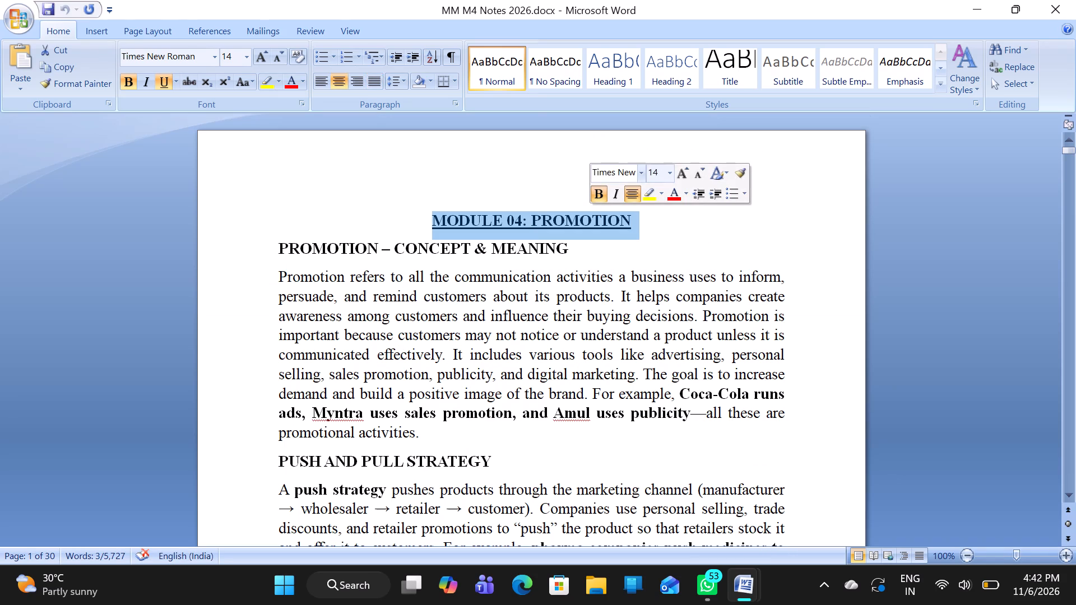
pyautogui.hotkey('ctrl', 'c')
pyautogui.hotkey('alt', 'Tab')
pyautogui.hotkey('ctrl', 'v')
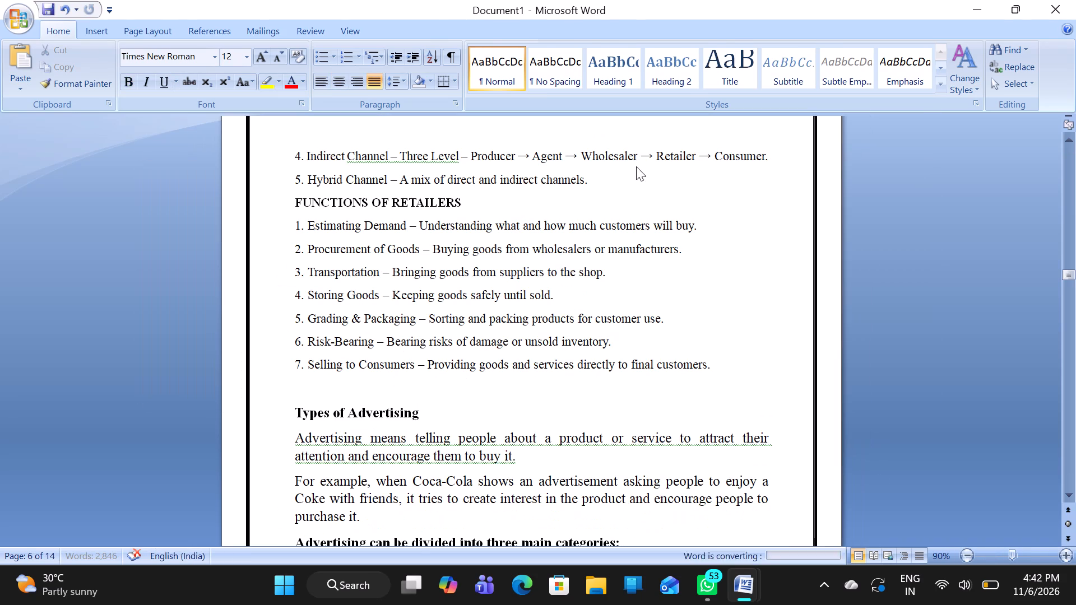
# Insert a blank line between the Selling to Consumers point and the MODULE 04: PROMOTION heading.
pyautogui.click(738, 359)
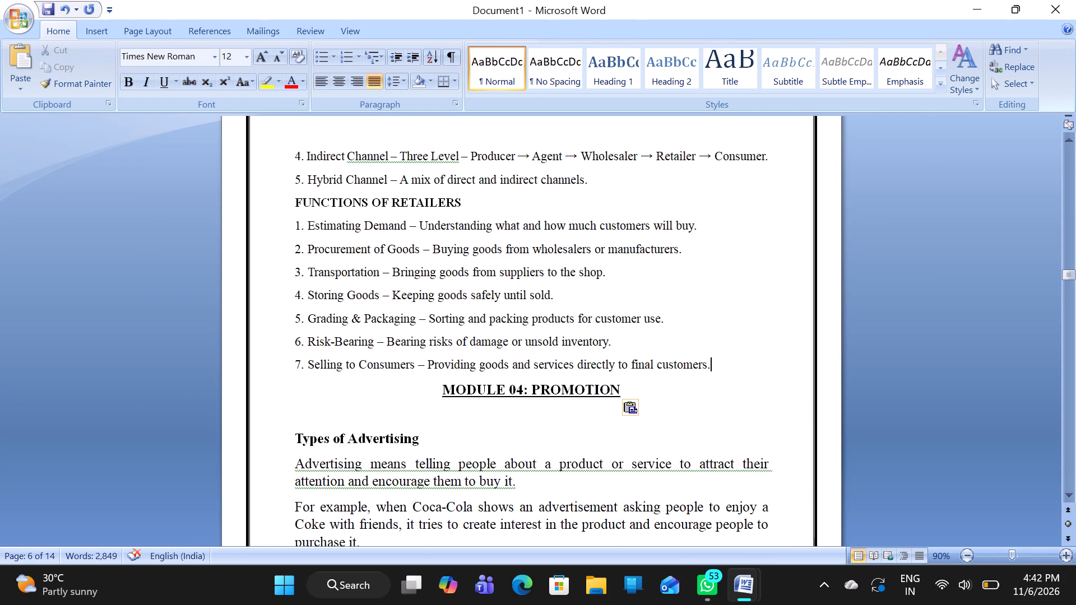
pyautogui.press('Return')
# Remove the bold formatting from the three paragraphs under the 3. Guerrilla Marketing heading at the end of Document1.
pyautogui.scroll(-5, 738, 359)
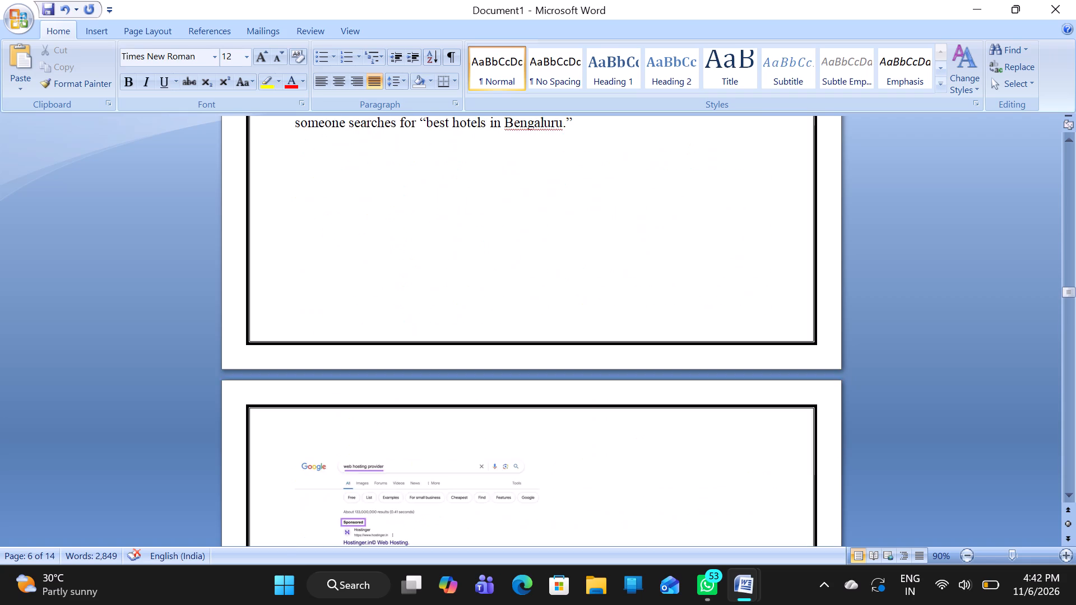
pyautogui.scroll(-2, 738, 359)
pyautogui.scroll(4, 738, 359)
pyautogui.scroll(-20, 738, 359)
pyautogui.scroll(-20, 738, 359)
pyautogui.scroll(-9, 738, 359)
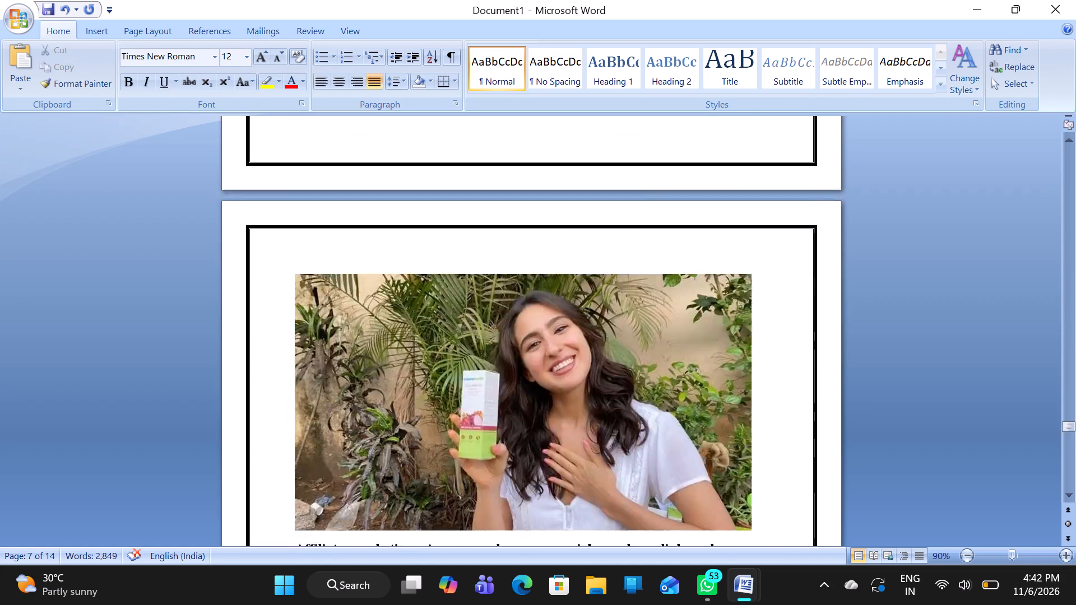
pyautogui.scroll(-20, 738, 359)
pyautogui.scroll(-7, 738, 359)
pyautogui.scroll(1, 738, 359)
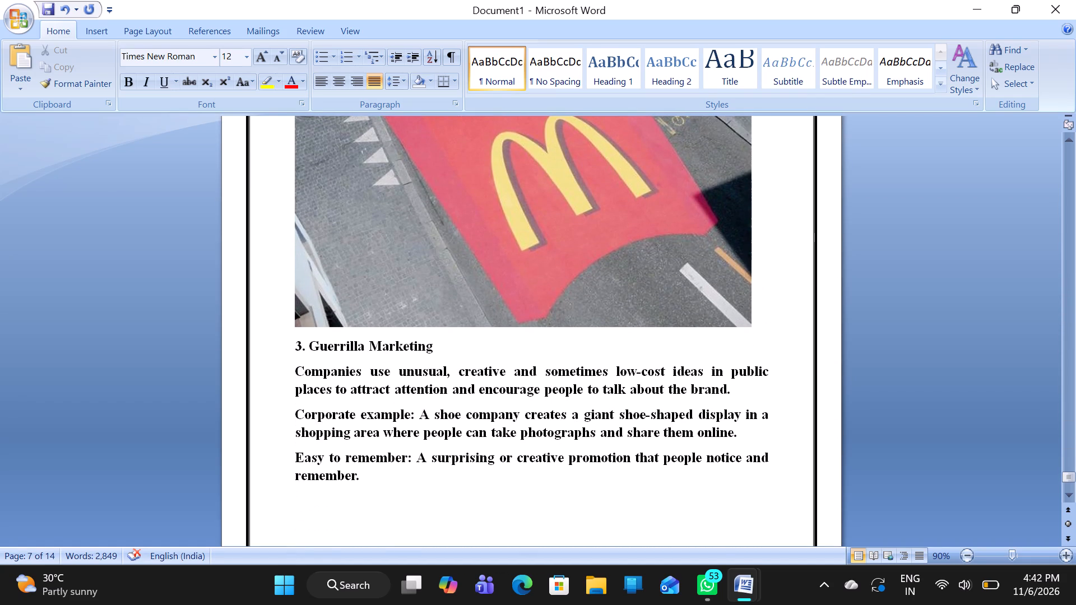
pyautogui.tripleClick(555, 394)
pyautogui.click(555, 394)
pyautogui.moveTo(291, 369); pyautogui.dragTo(339, 387)
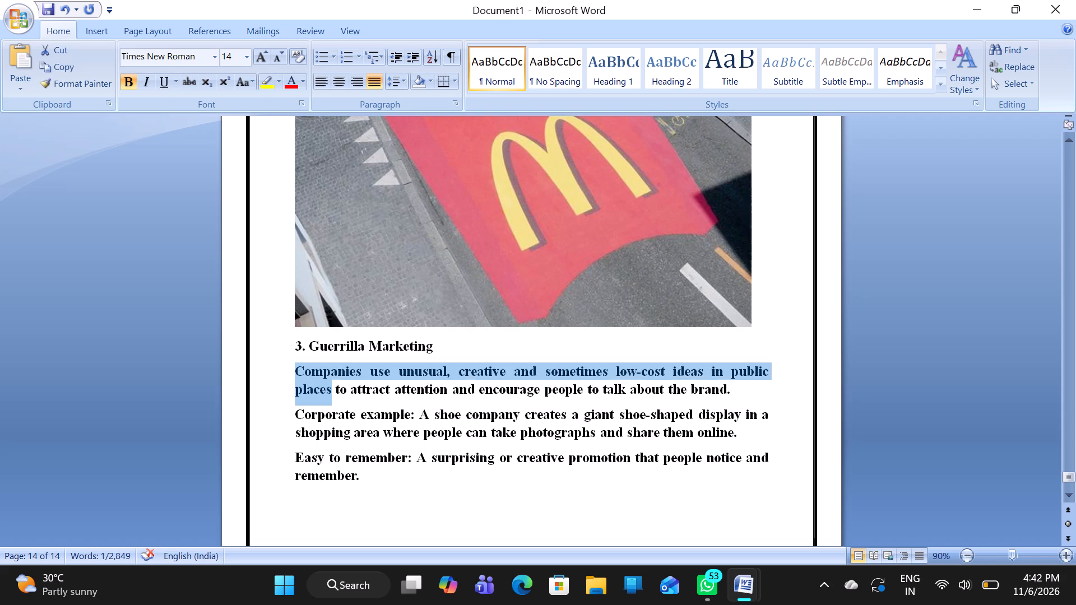
pyautogui.moveTo(339, 387); pyautogui.dragTo(487, 485)
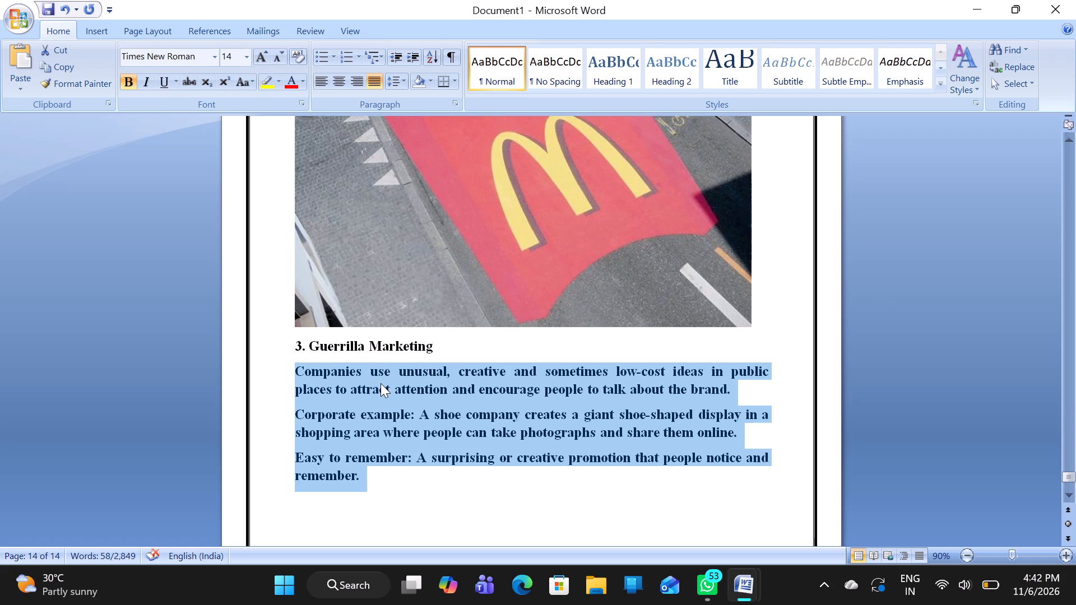
pyautogui.click(124, 78)
pyautogui.click(487, 502)
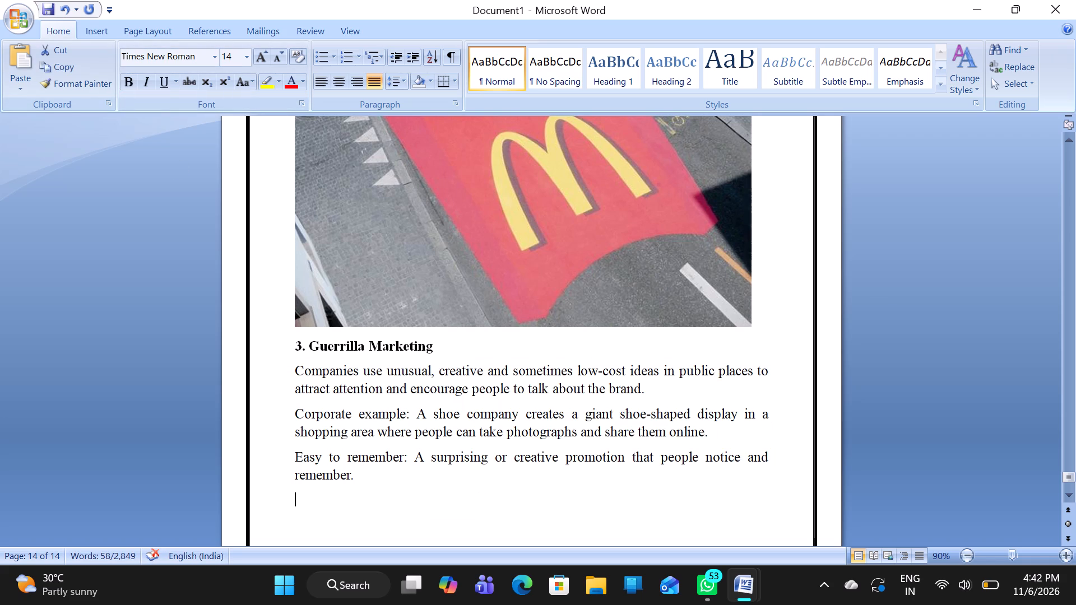
# Copy the 2. PERSONAL SELLING section through its Disadvantages paragraph from MM M4 Notes 2026 to the end of Document1.
pyautogui.hotkey('alt', 'Tab')
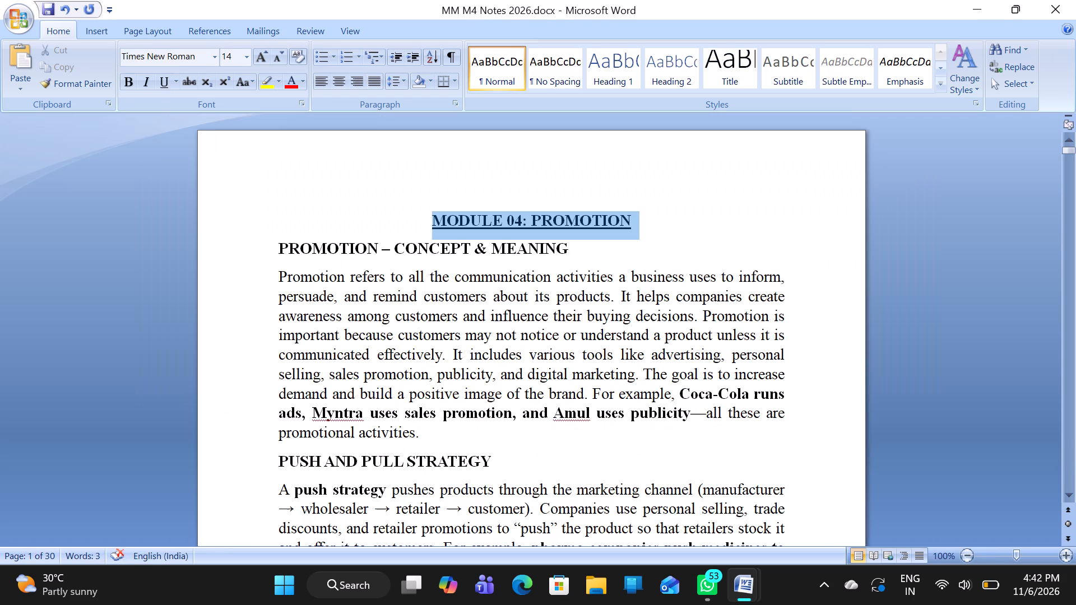
pyautogui.scroll(-3, 1061, 341)
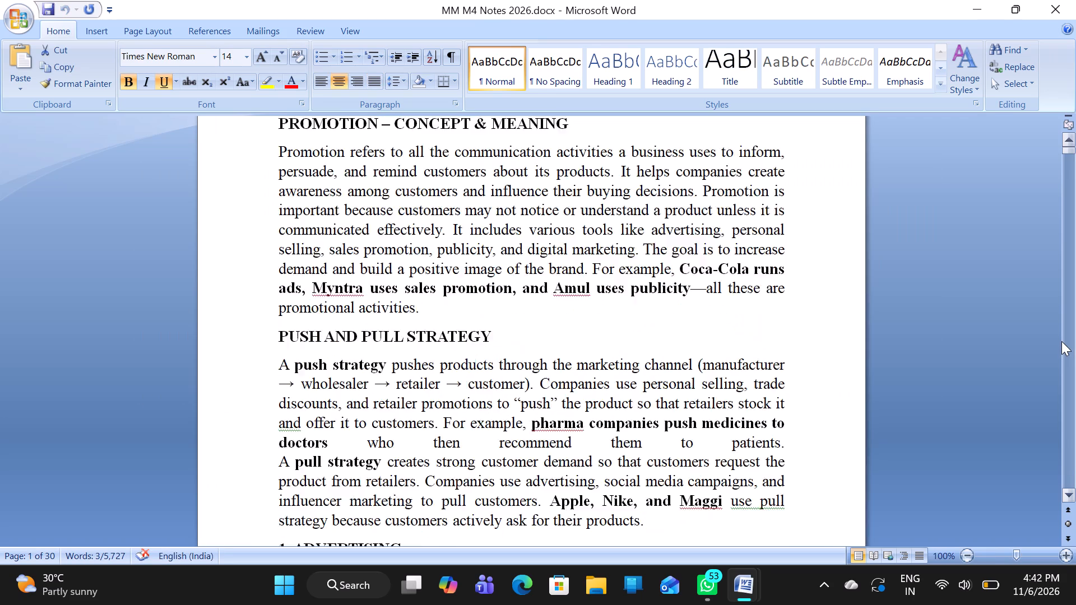
pyautogui.scroll(-20, 1061, 341)
pyautogui.scroll(-20, 1061, 341)
pyautogui.scroll(-20, 1061, 341)
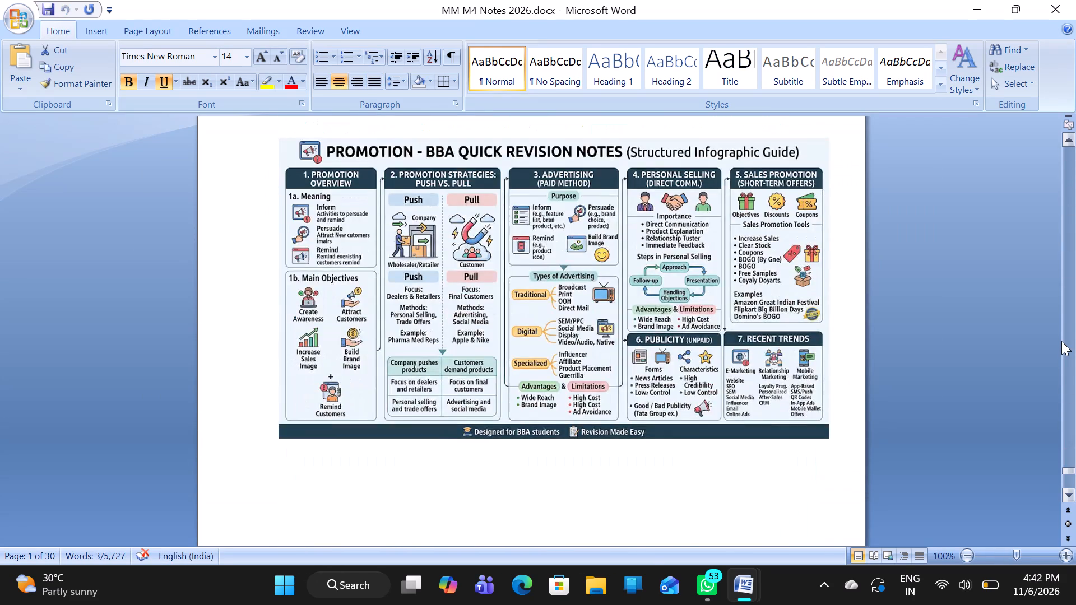
pyautogui.scroll(3, 1061, 341)
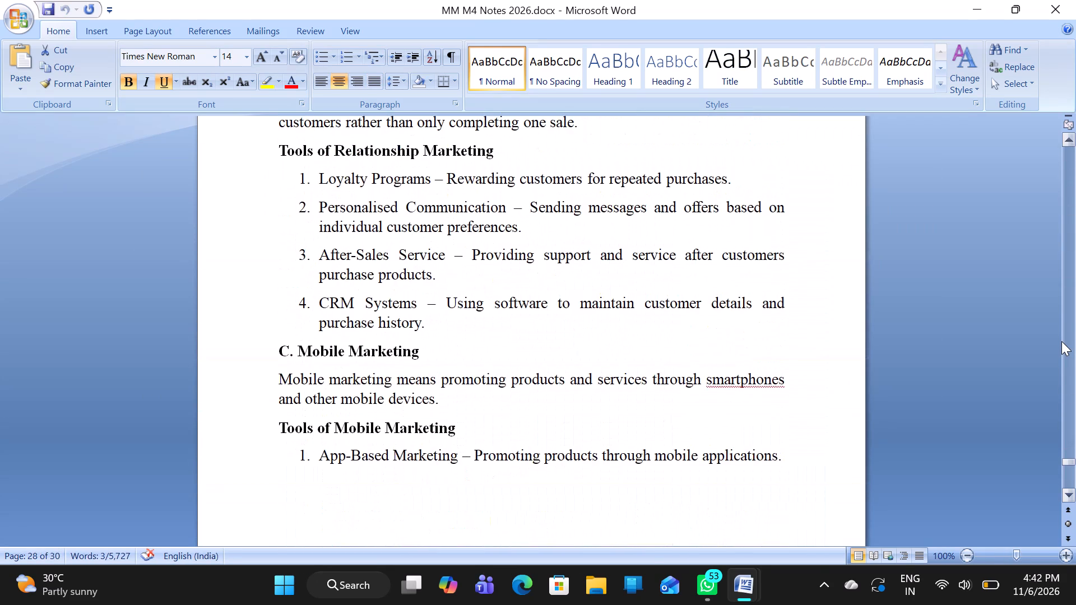
pyautogui.scroll(5, 1061, 341)
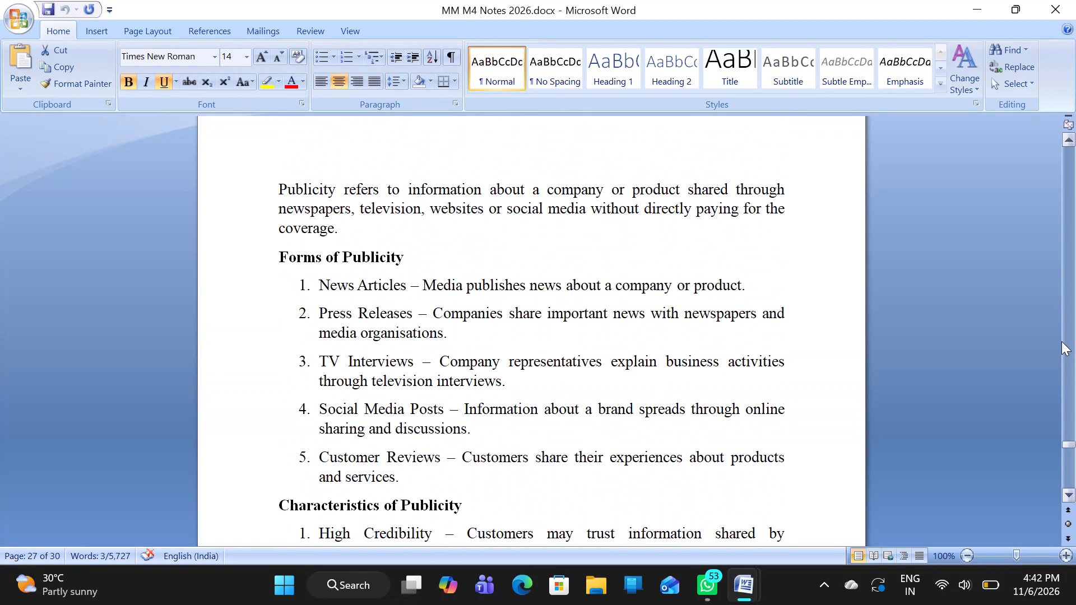
pyautogui.scroll(9, 1061, 341)
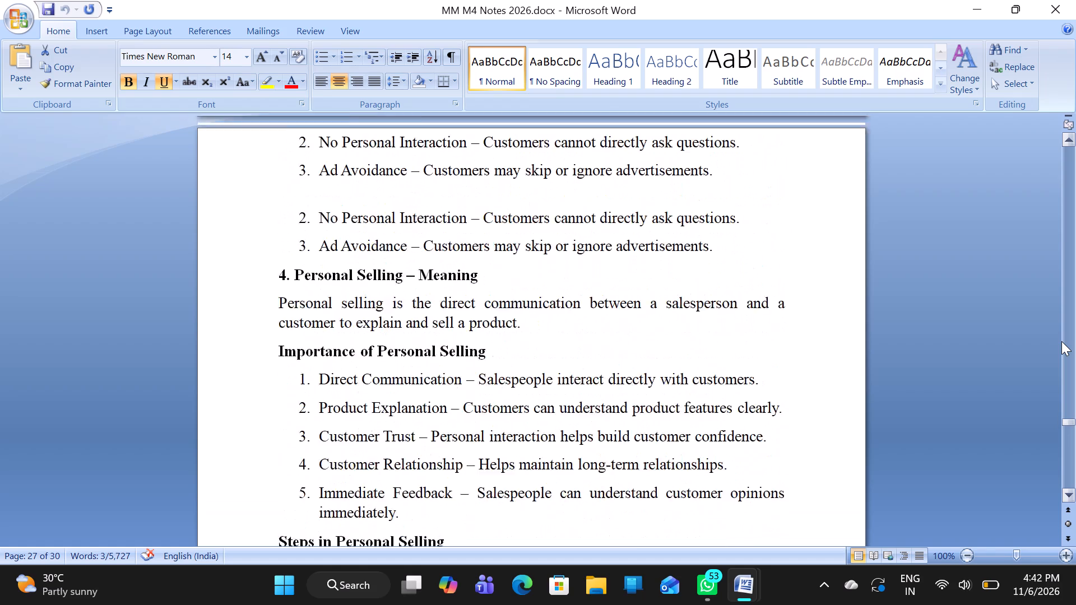
pyautogui.scroll(8, 1061, 341)
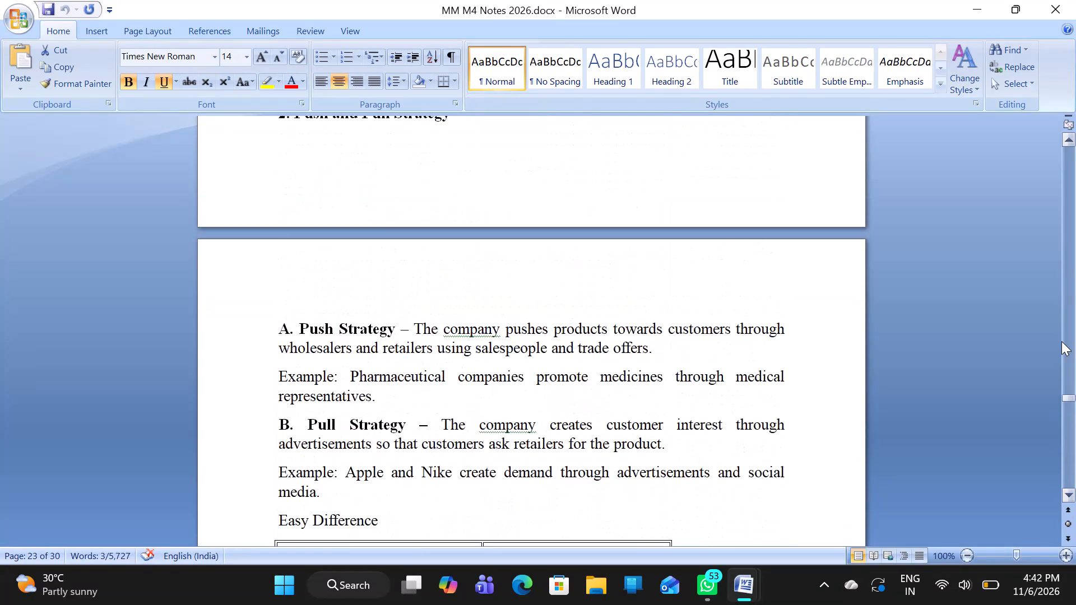
pyautogui.scroll(18, 1061, 341)
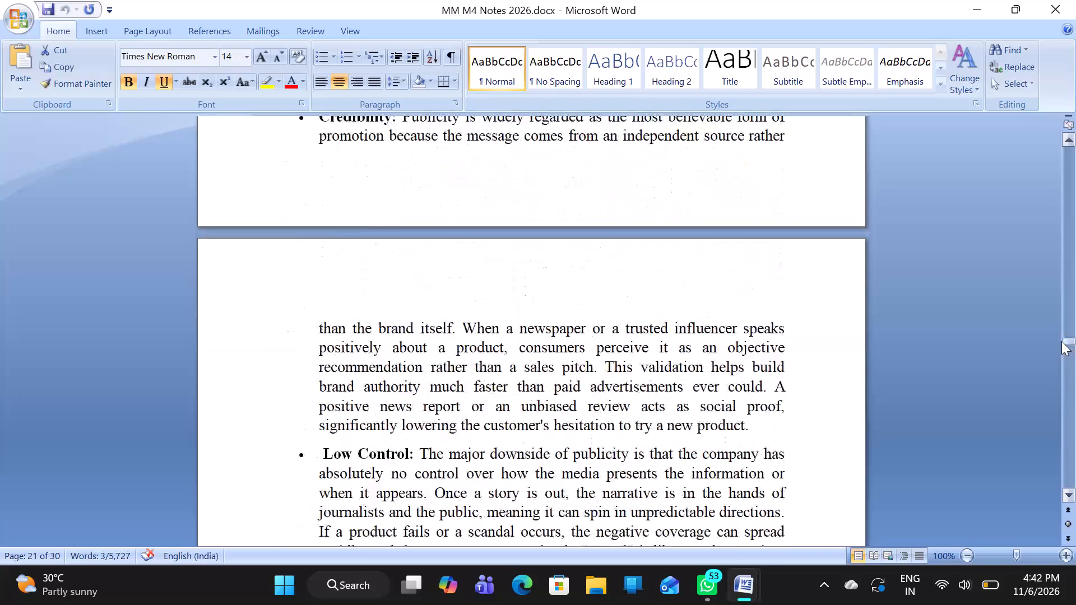
pyautogui.scroll(12, 1061, 341)
pyautogui.scroll(-2, 1061, 341)
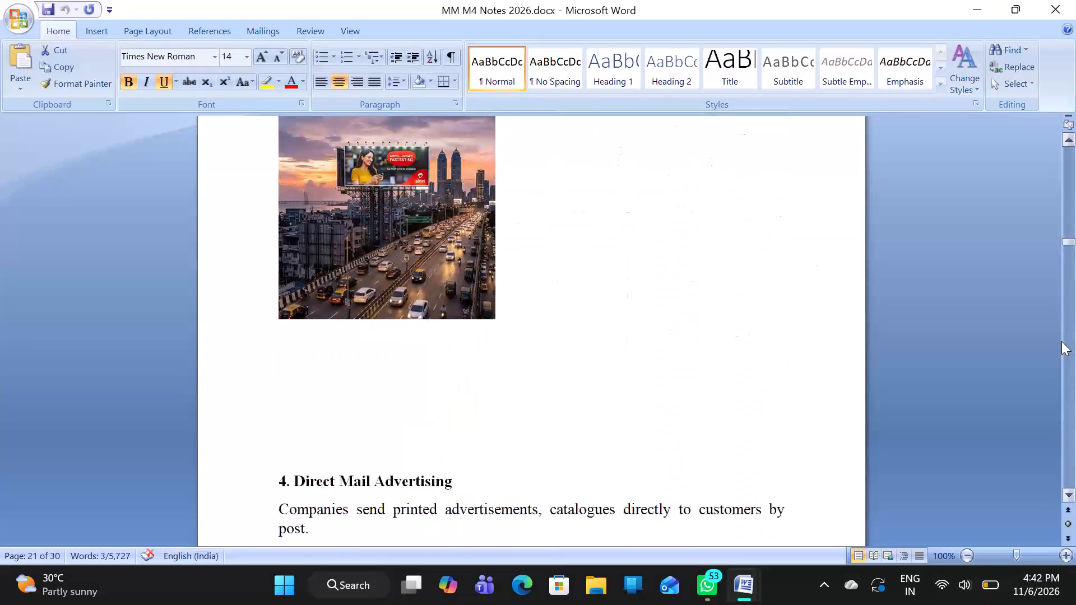
pyautogui.scroll(-6, 1061, 341)
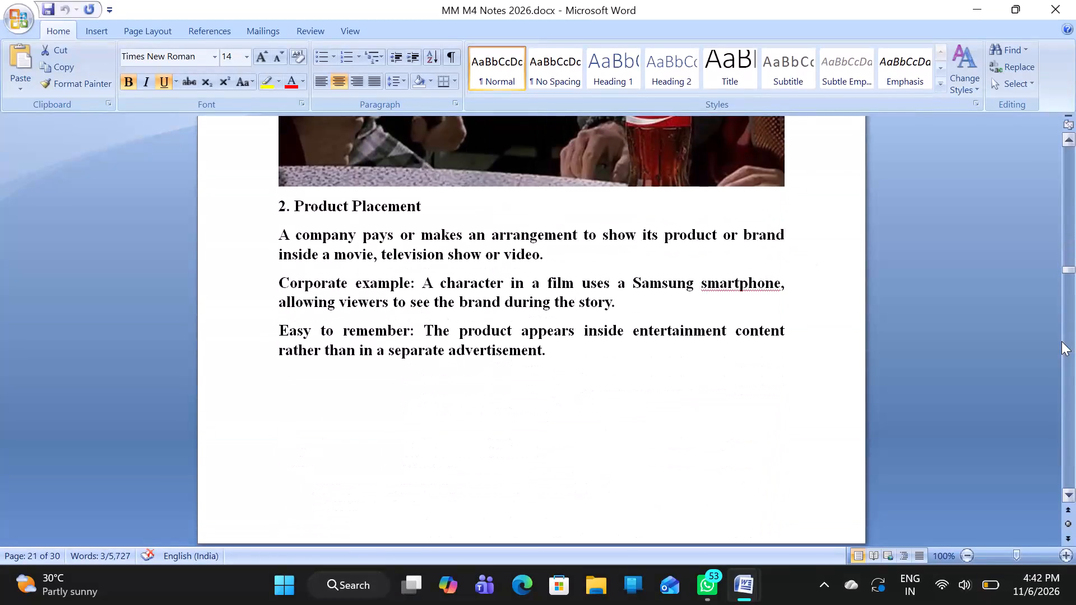
pyautogui.scroll(-7, 1061, 341)
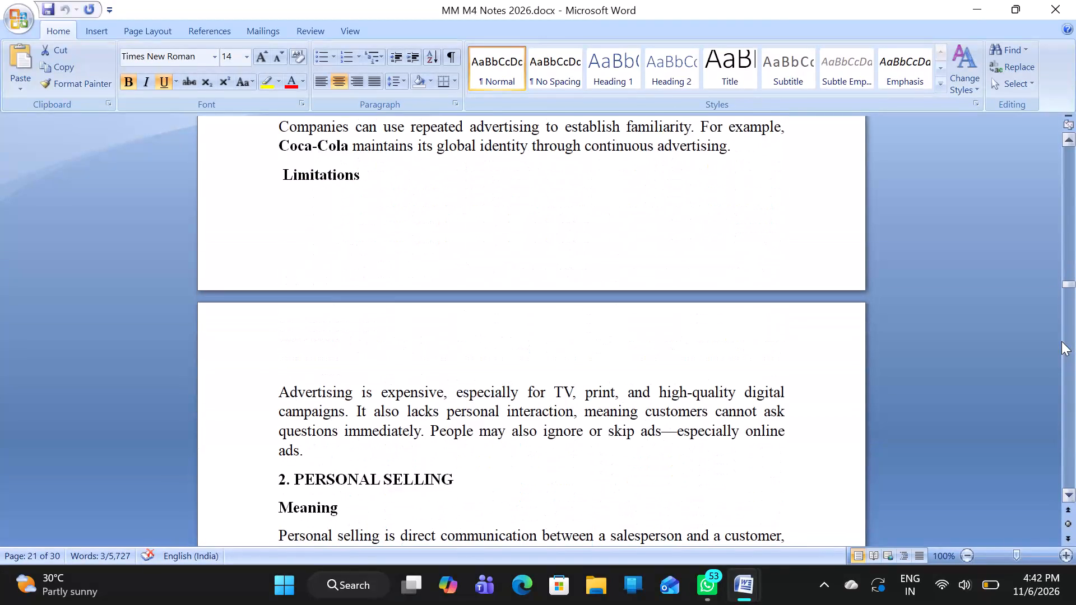
pyautogui.scroll(-1, 1061, 341)
pyautogui.hscroll(-1, 838, 299)
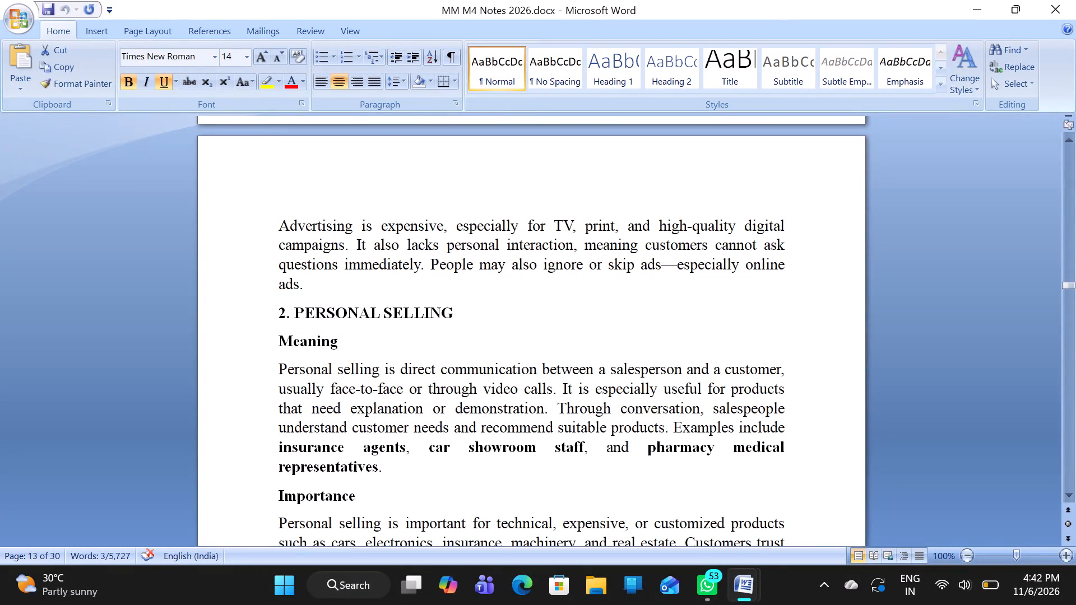
pyautogui.moveTo(276, 311); pyautogui.dragTo(479, 365)
pyautogui.scroll(-14, 479, 365)
pyautogui.scroll(3, 479, 365)
pyautogui.scroll(-2, 479, 365)
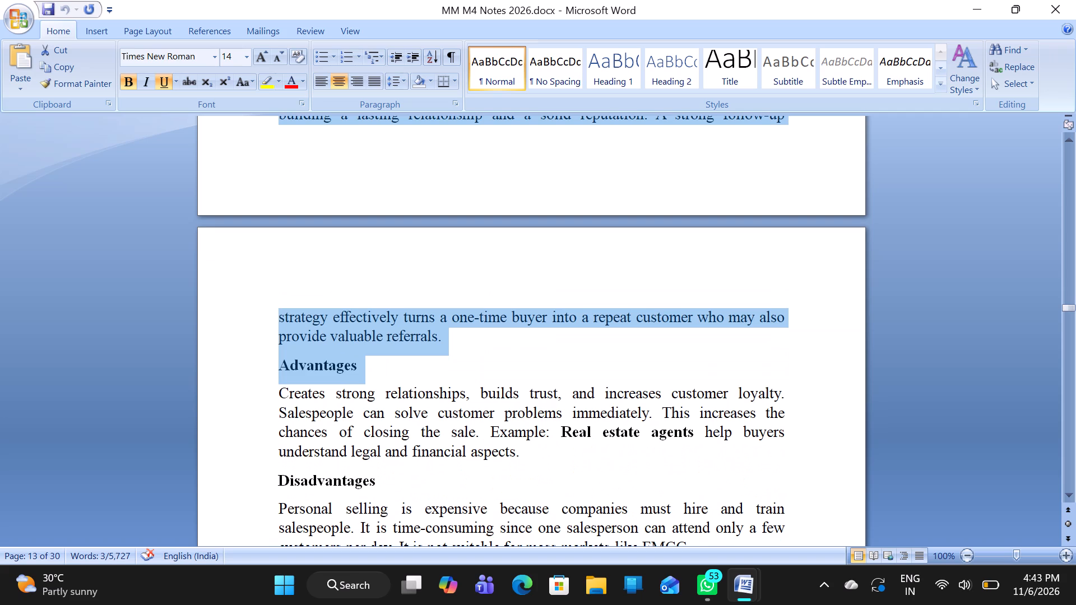
pyautogui.moveTo(479, 365); pyautogui.dragTo(475, 339)
pyautogui.scroll(-2, 475, 339)
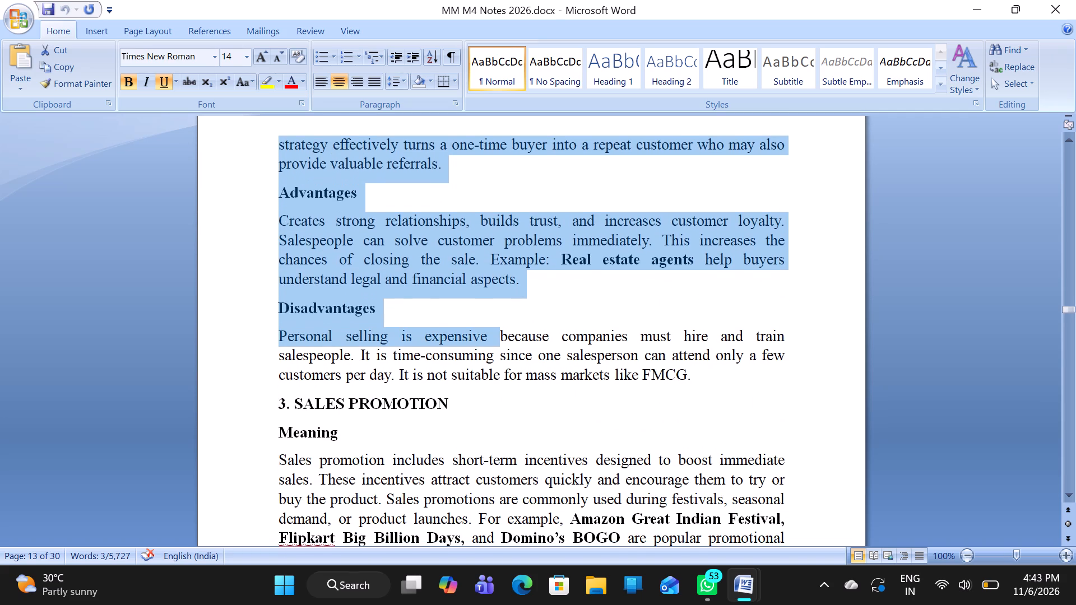
pyautogui.moveTo(475, 339); pyautogui.dragTo(707, 383)
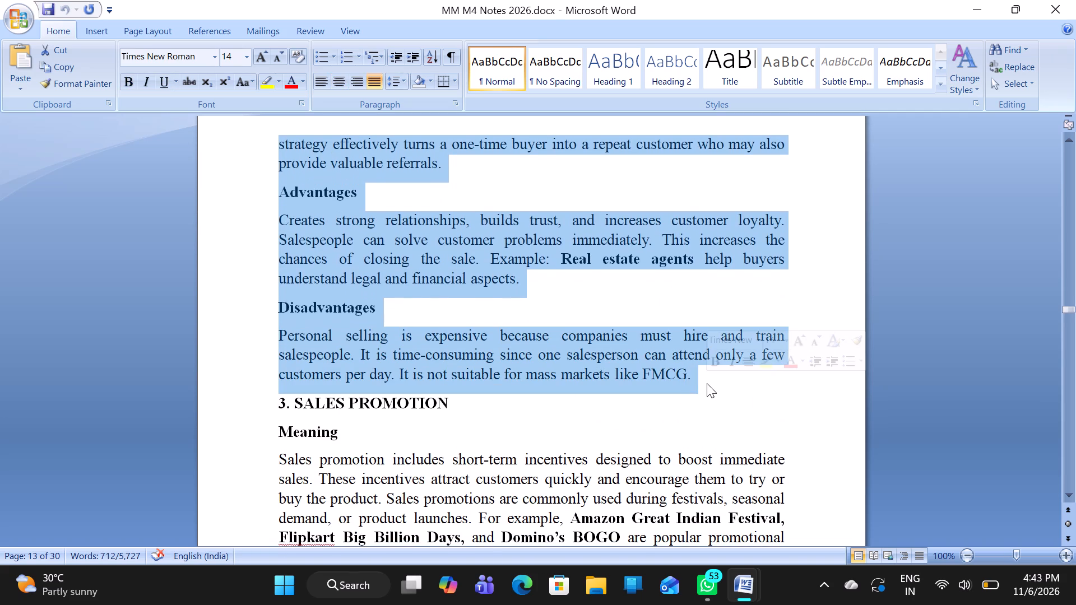
pyautogui.hotkey('ctrl', 'c')
pyautogui.hotkey('alt', 'Tab')
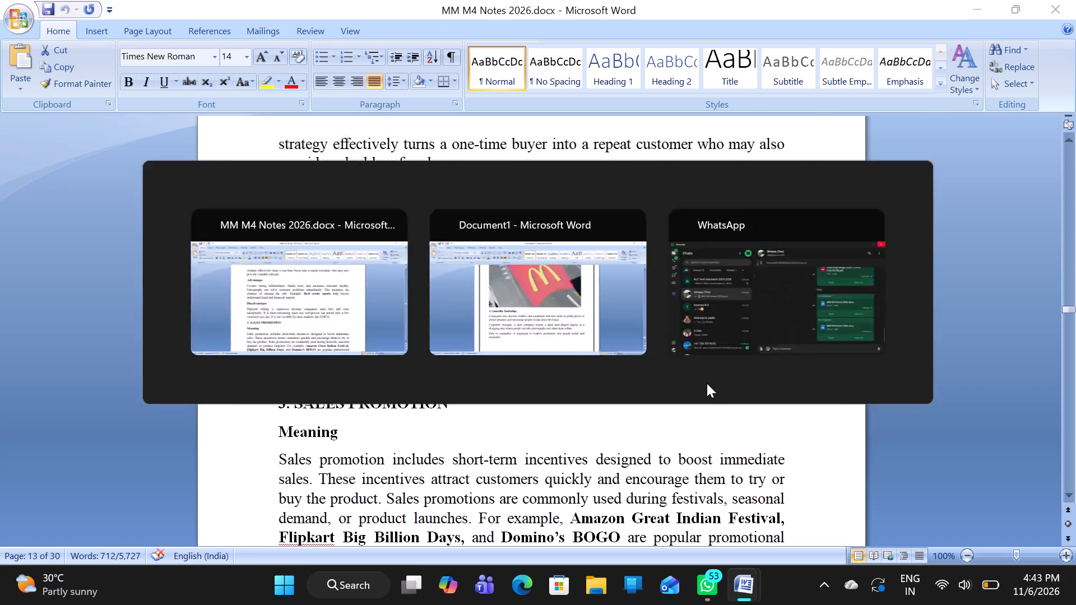
pyautogui.hotkey('ctrl', 'v')
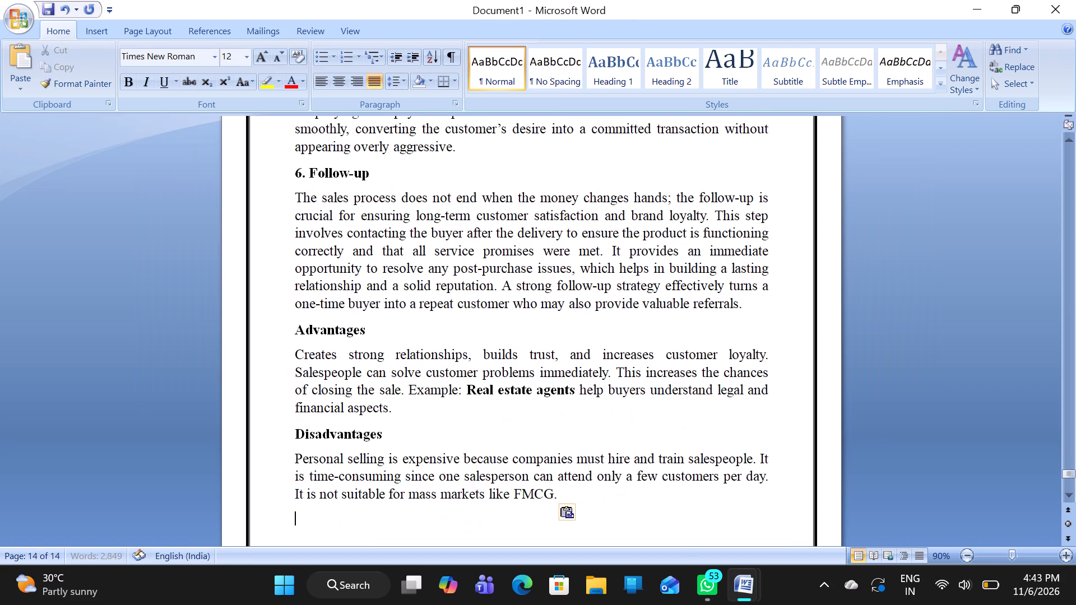
# Center the 2. PERSONAL SELLING heading below the Guerrilla Marketing paragraphs in Document1.
pyautogui.scroll(20, 707, 383)
pyautogui.scroll(20, 707, 383)
pyautogui.scroll(11, 707, 383)
pyautogui.scroll(-2, 707, 383)
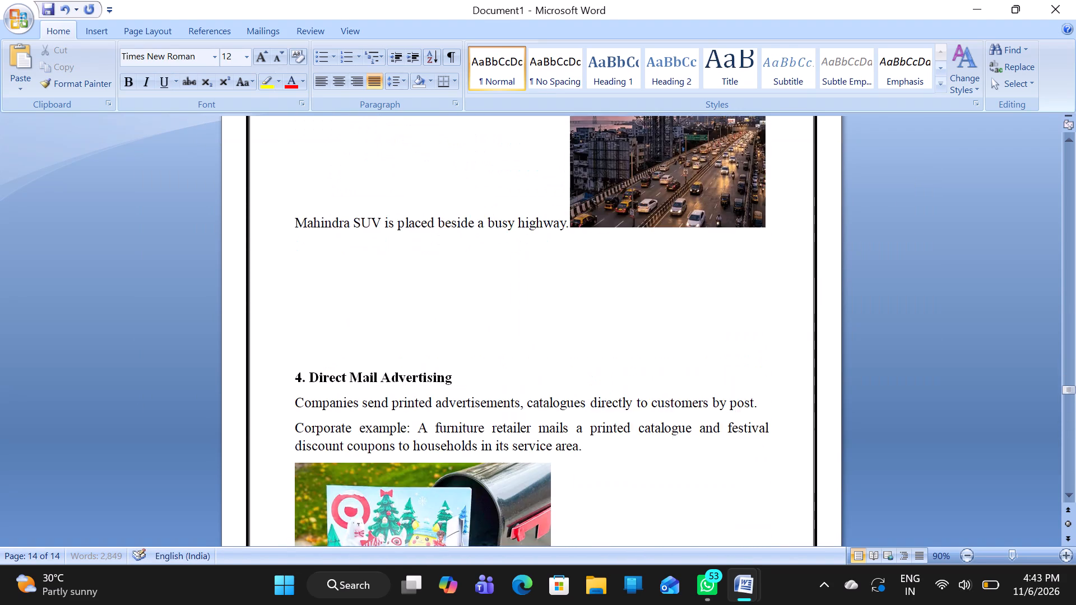
pyautogui.scroll(-4, 707, 383)
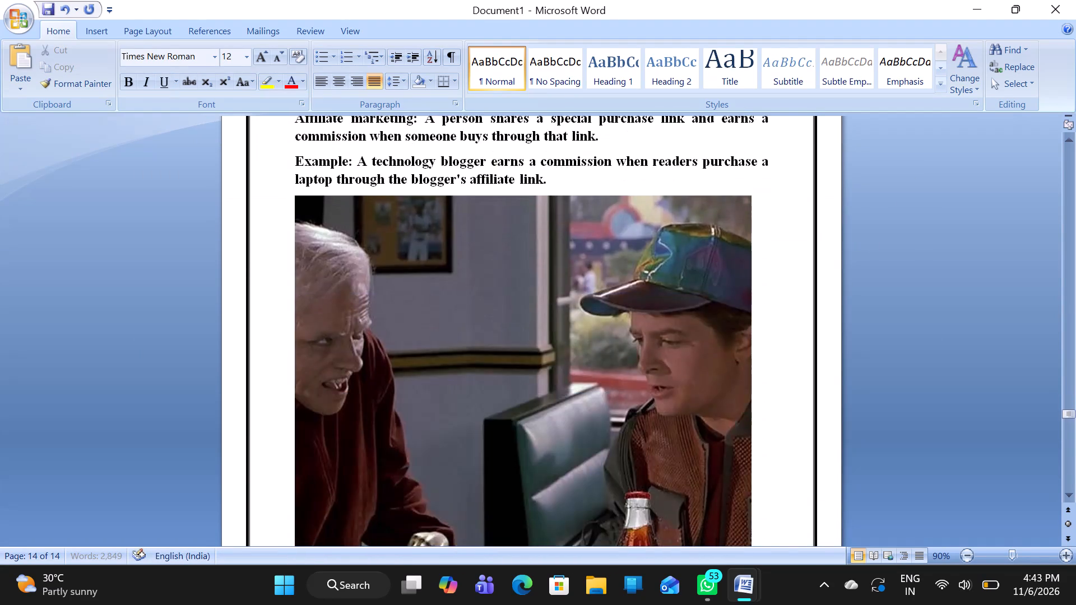
pyautogui.scroll(-3, 707, 383)
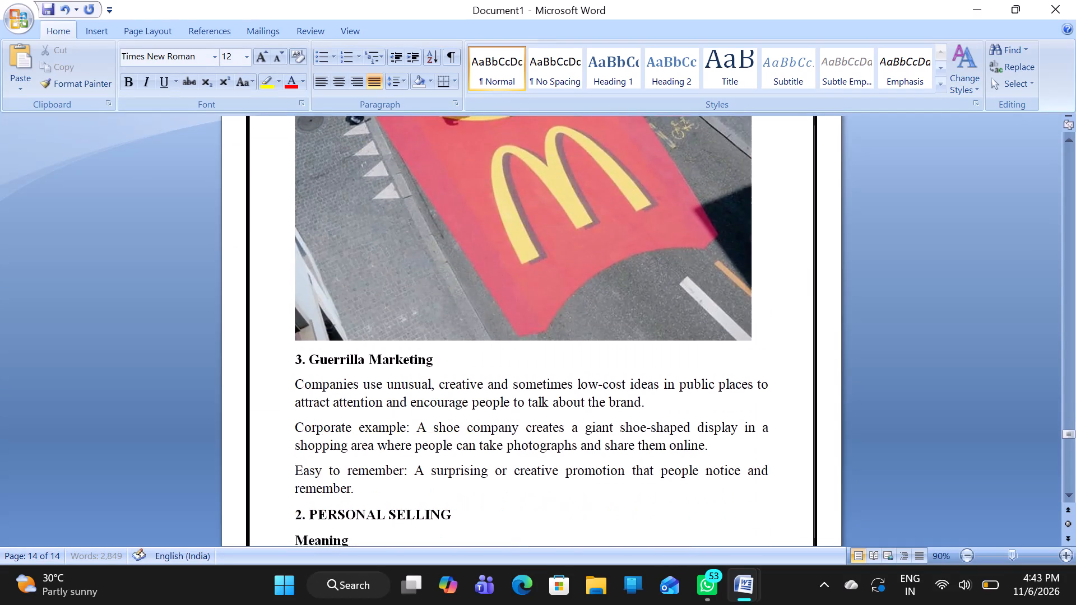
pyautogui.scroll(-2, 707, 383)
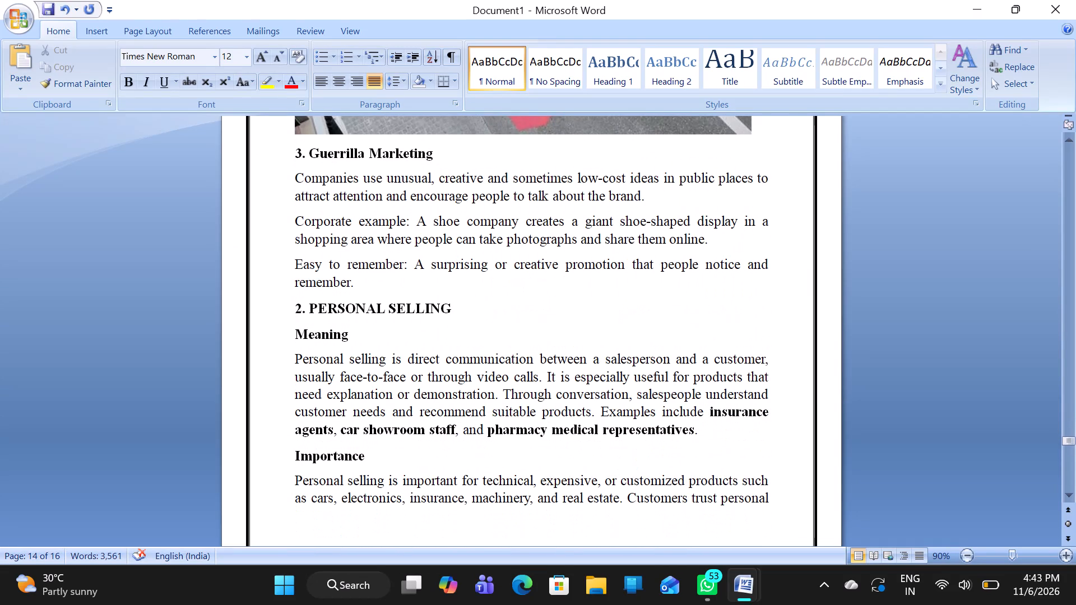
pyautogui.doubleClick(379, 311)
pyautogui.tripleClick(379, 311)
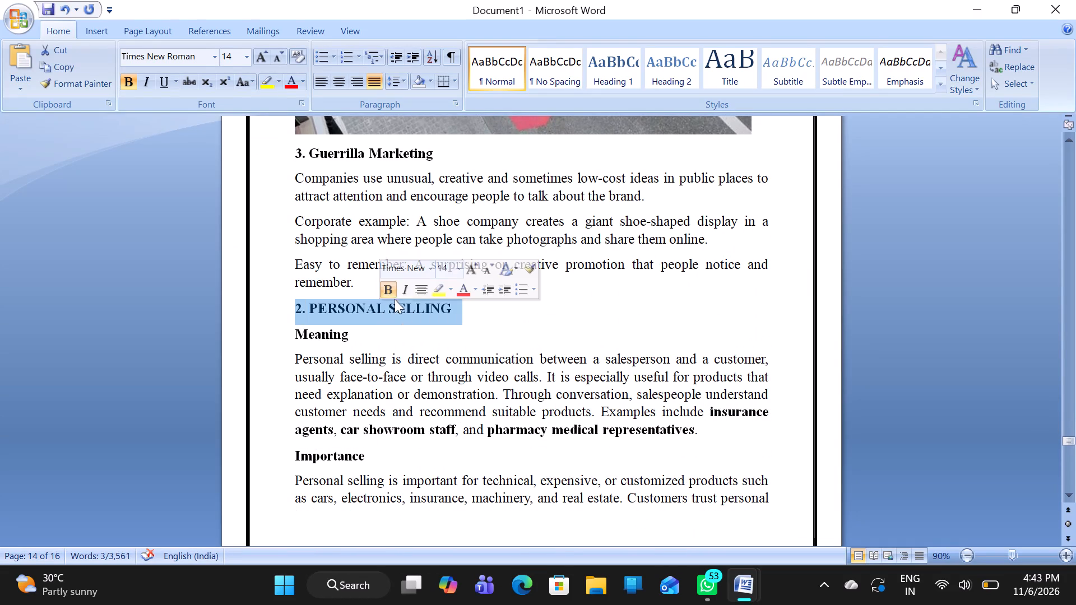
pyautogui.click(415, 292)
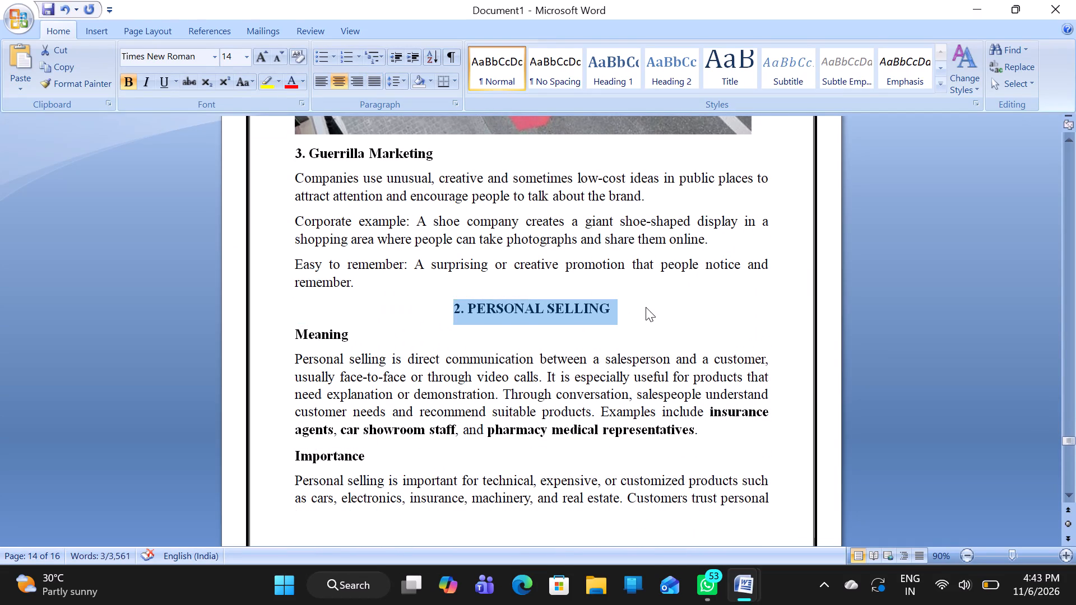
pyautogui.click(646, 307)
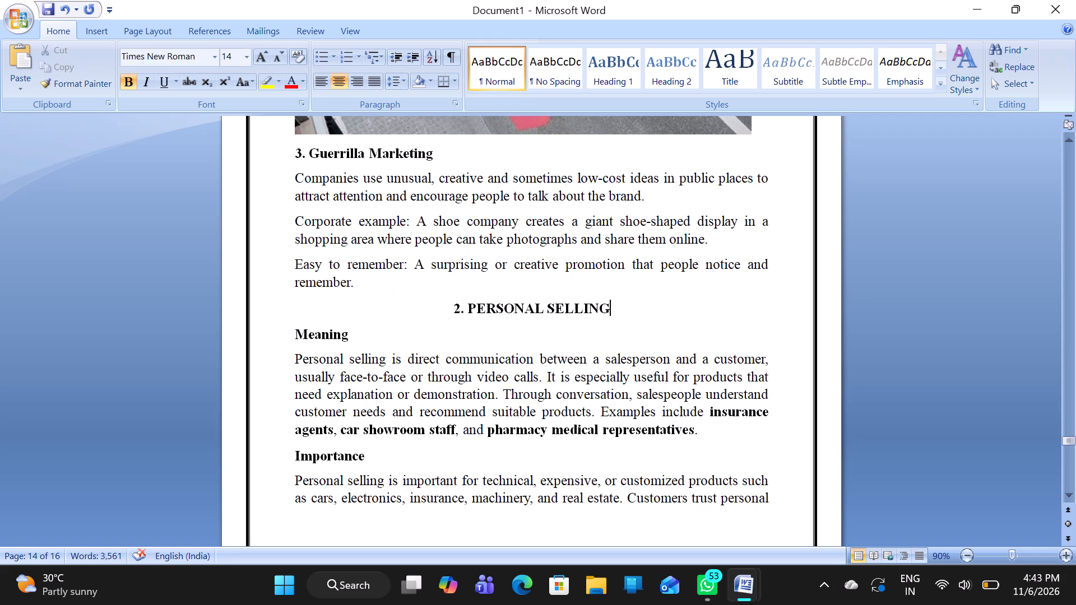
# Review the page layout of Document1 at a reduced zoom, including the newly added Personal Selling pages.
pyautogui.keyDown('ctrl'); pyautogui.scroll(-6, 646, 307); pyautogui.keyUp('ctrl')
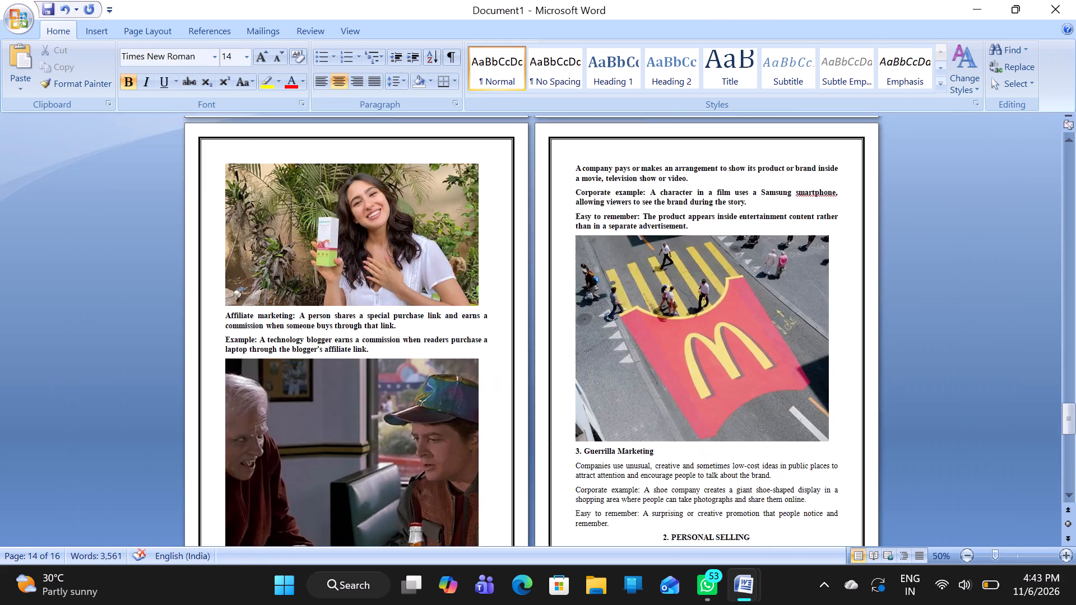
pyautogui.keyDown('ctrl'); pyautogui.scroll(-4, 646, 307); pyautogui.keyUp('ctrl')
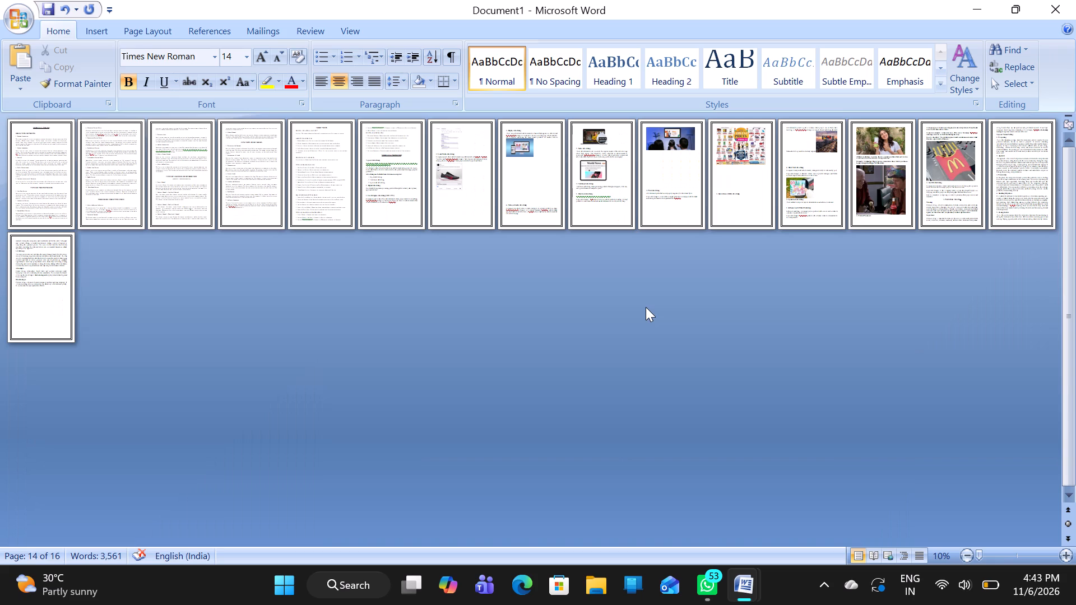
pyautogui.keyDown('ctrl'); pyautogui.scroll(3, 646, 307); pyautogui.keyUp('ctrl')
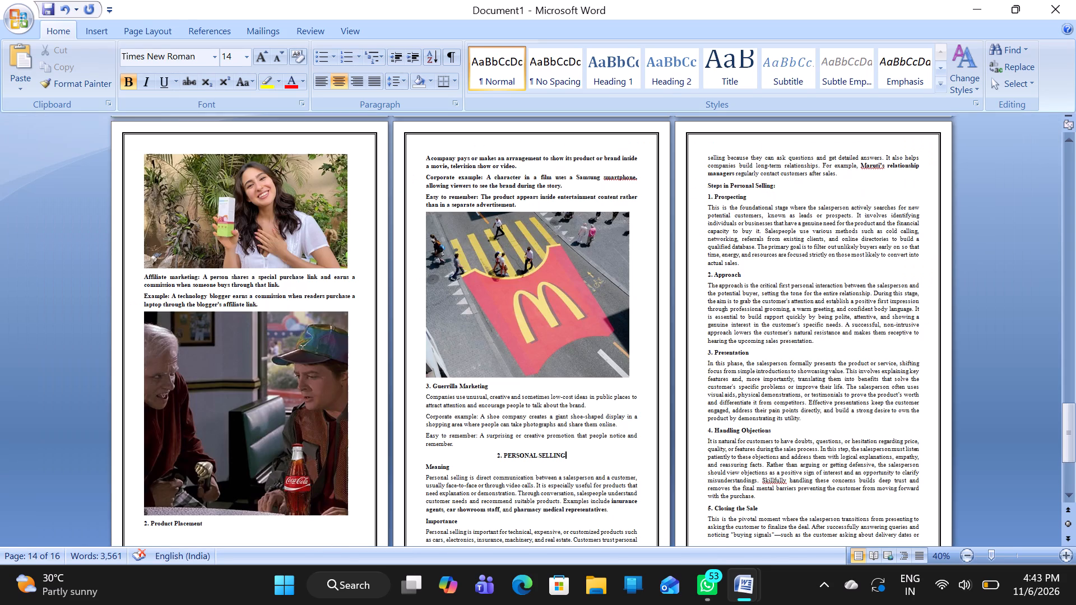
# Look through the rest of MM M4 Notes 2026, from 3. SALES PROMOTION to the last page, for remaining content.
pyautogui.hotkey('alt', 'Tab')
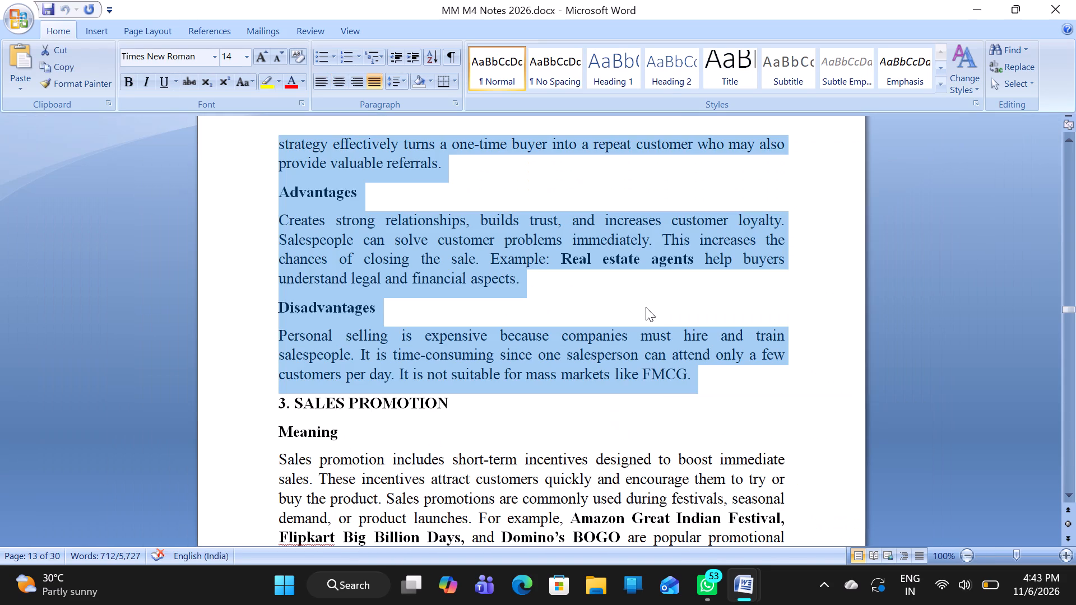
pyautogui.click(801, 423)
pyautogui.scroll(-17, 801, 423)
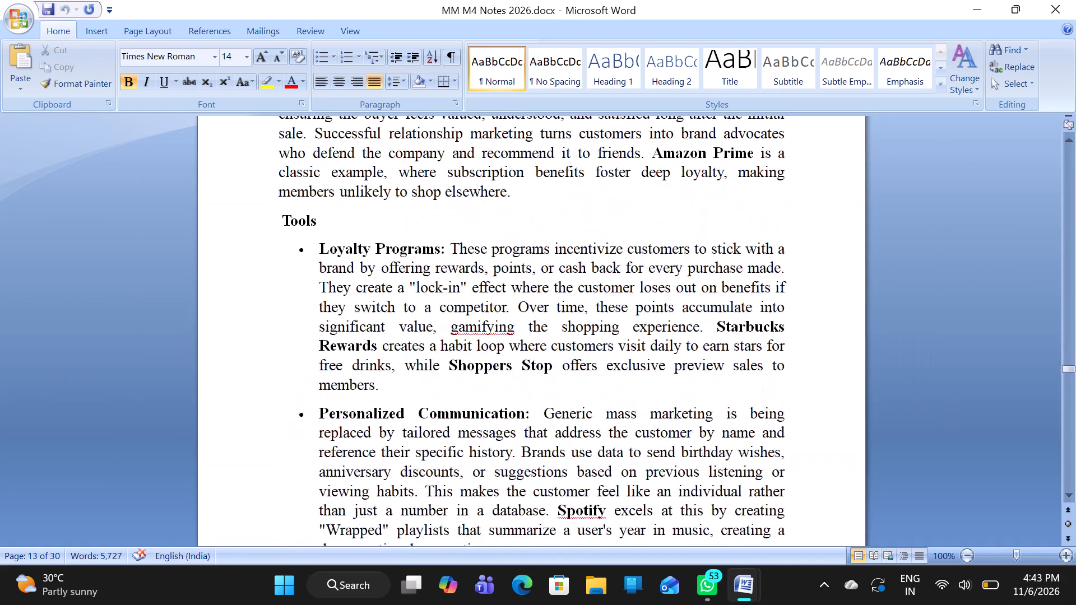
pyautogui.moveTo(1065, 381); pyautogui.dragTo(1075, 604)
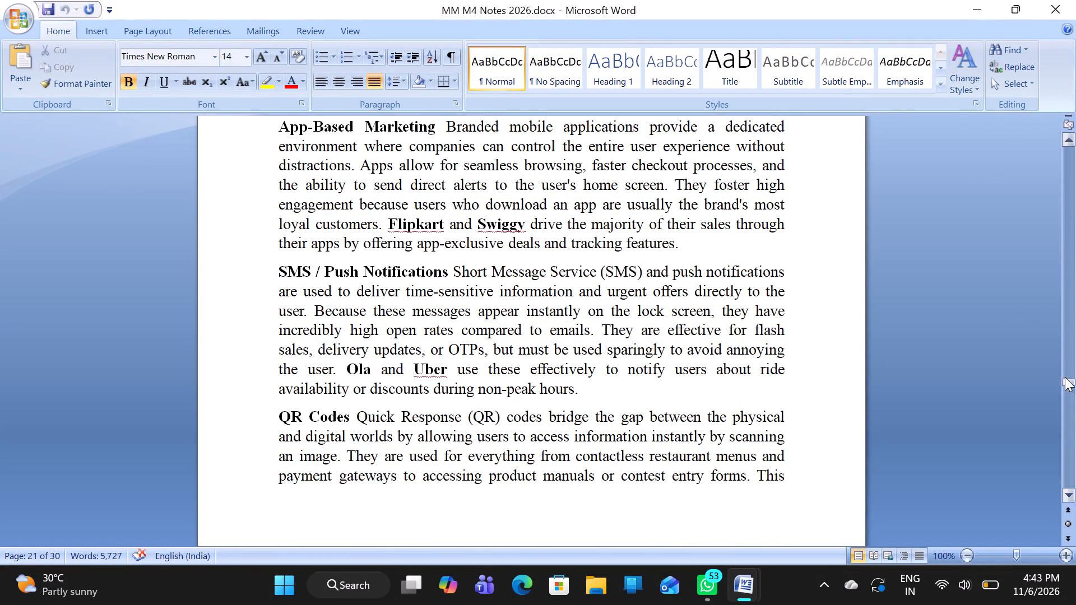
pyautogui.moveTo(1065, 377); pyautogui.dragTo(1065, 403)
pyautogui.moveTo(1069, 376); pyautogui.dragTo(1075, 490)
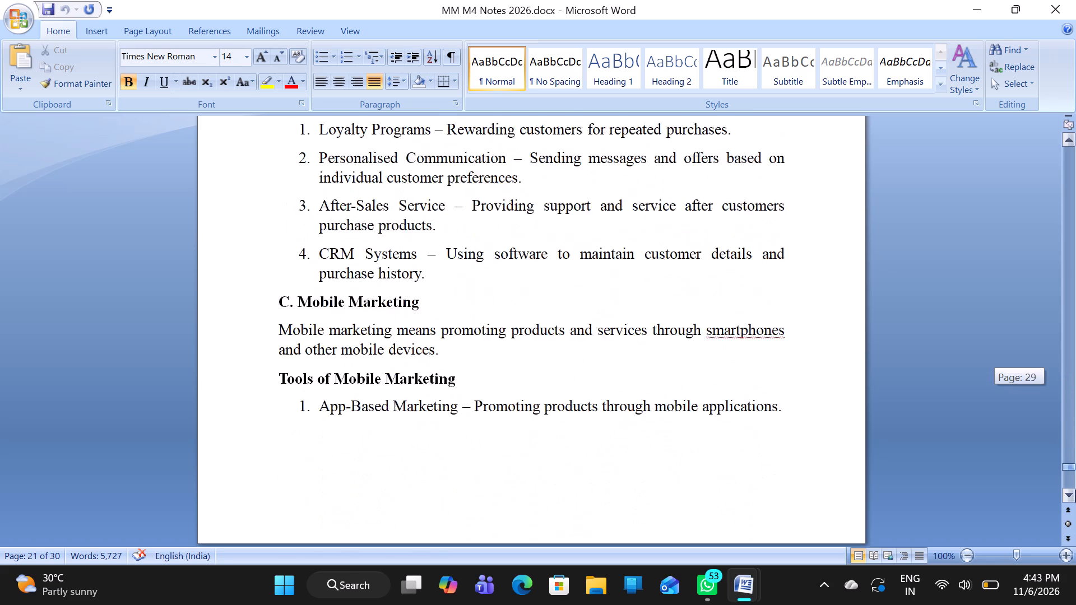
pyautogui.moveTo(1075, 490); pyautogui.dragTo(1075, 509)
pyautogui.scroll(4, 835, 481)
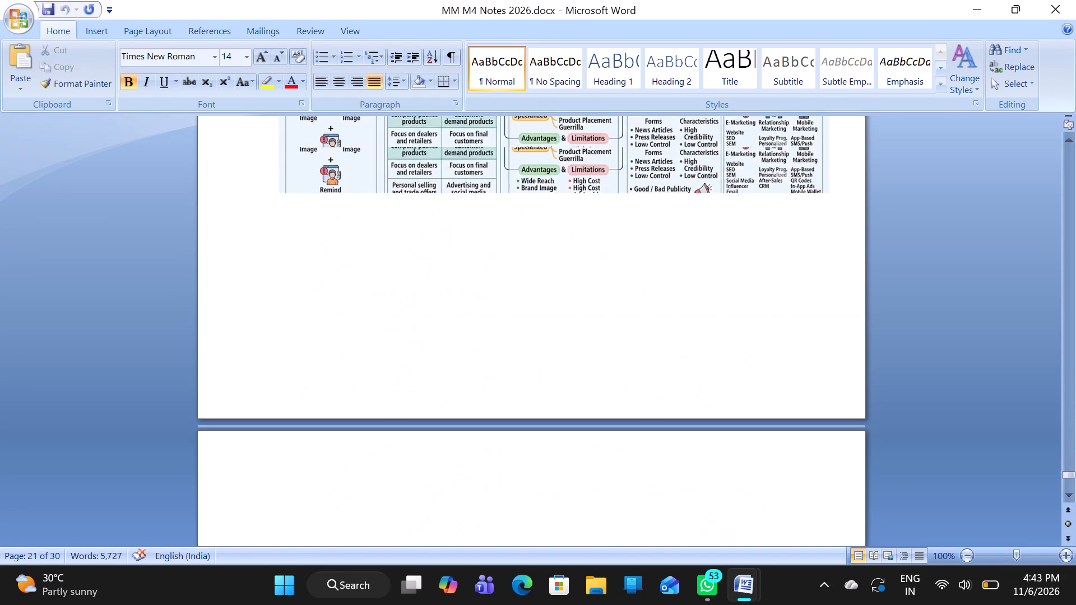
pyautogui.scroll(6, 835, 481)
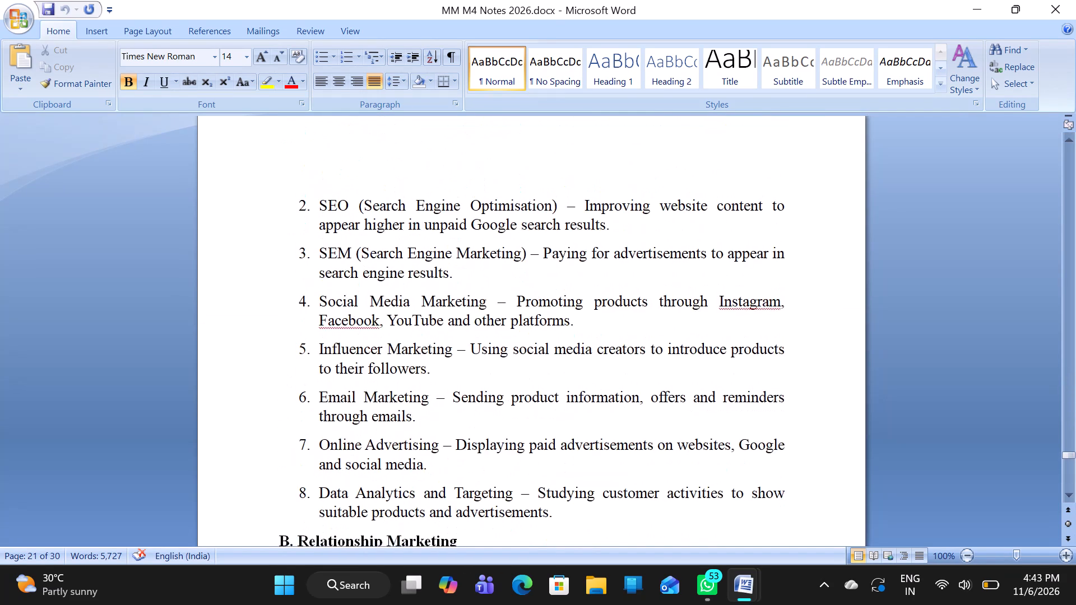
pyautogui.scroll(11, 835, 481)
pyautogui.scroll(-4, 835, 481)
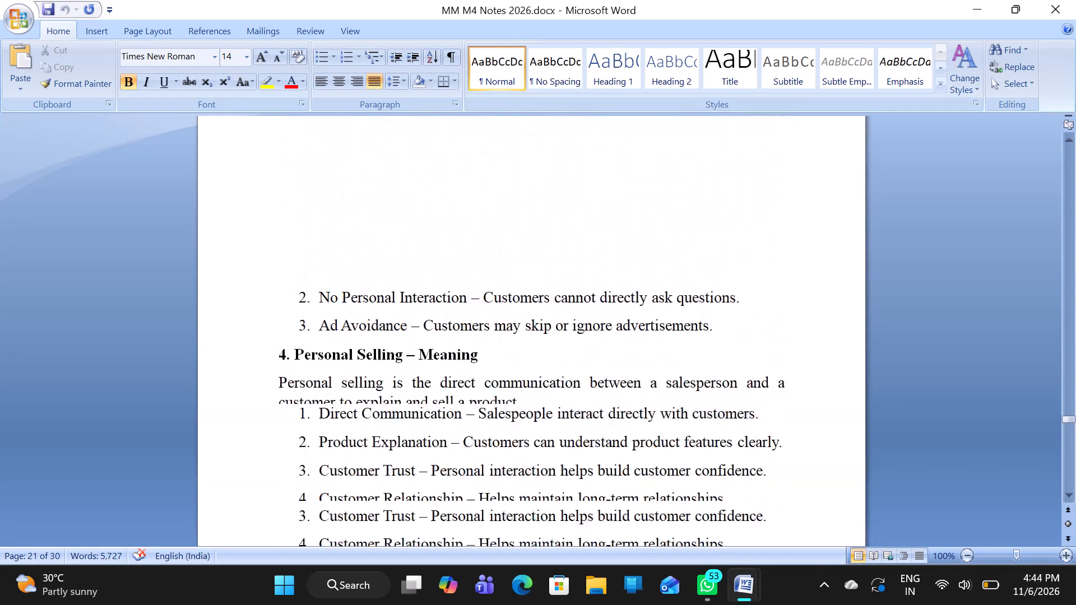
pyautogui.scroll(-12, 835, 481)
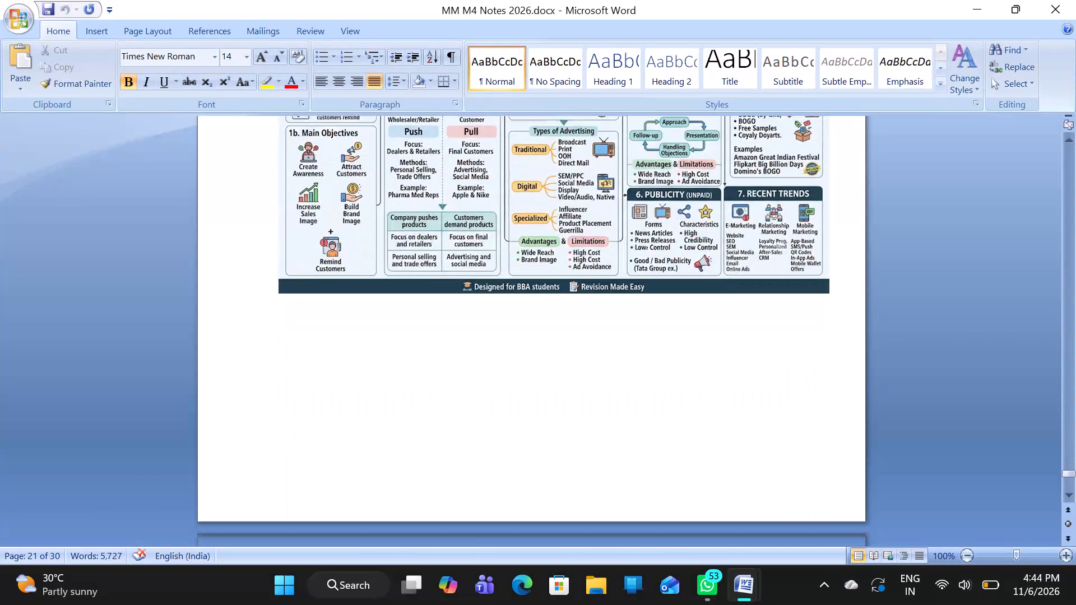
pyautogui.scroll(-6, 835, 481)
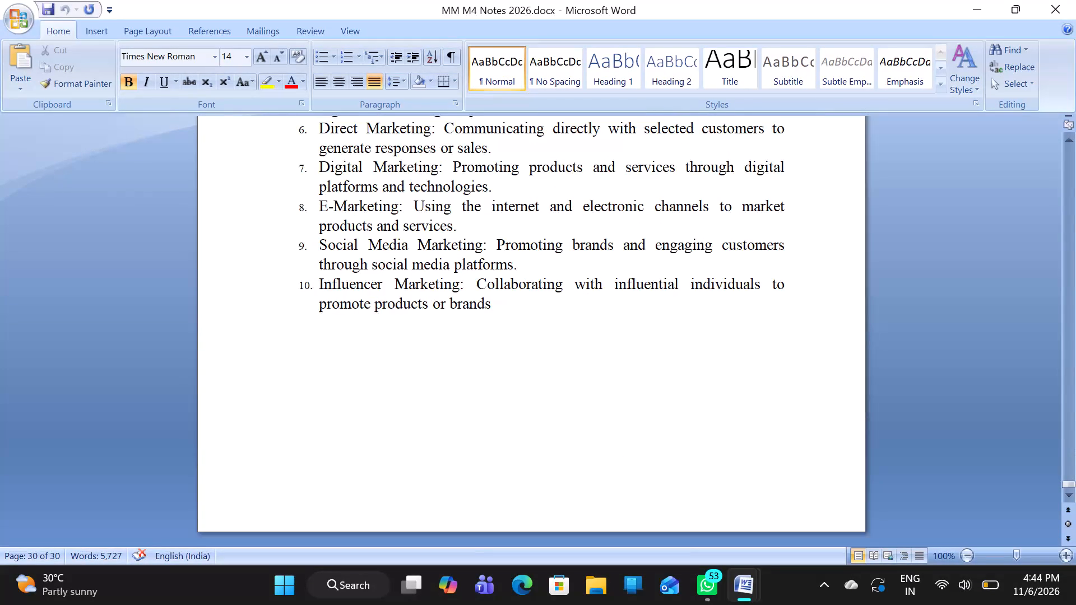
pyautogui.scroll(-3, 835, 481)
pyautogui.scroll(20, 835, 481)
pyautogui.scroll(20, 835, 481)
pyautogui.scroll(20, 835, 481)
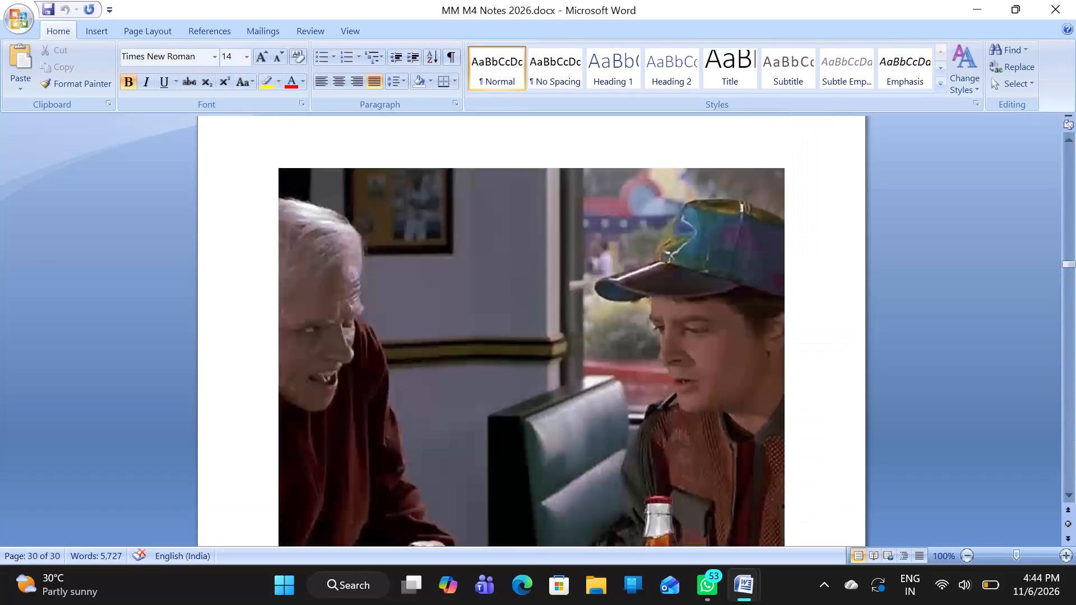
pyautogui.scroll(20, 835, 481)
pyautogui.scroll(20, 835, 481)
pyautogui.scroll(4, 835, 481)
# Close the MM M4 Notes 2026 document and return to Document1.
pyautogui.click(1075, 0)
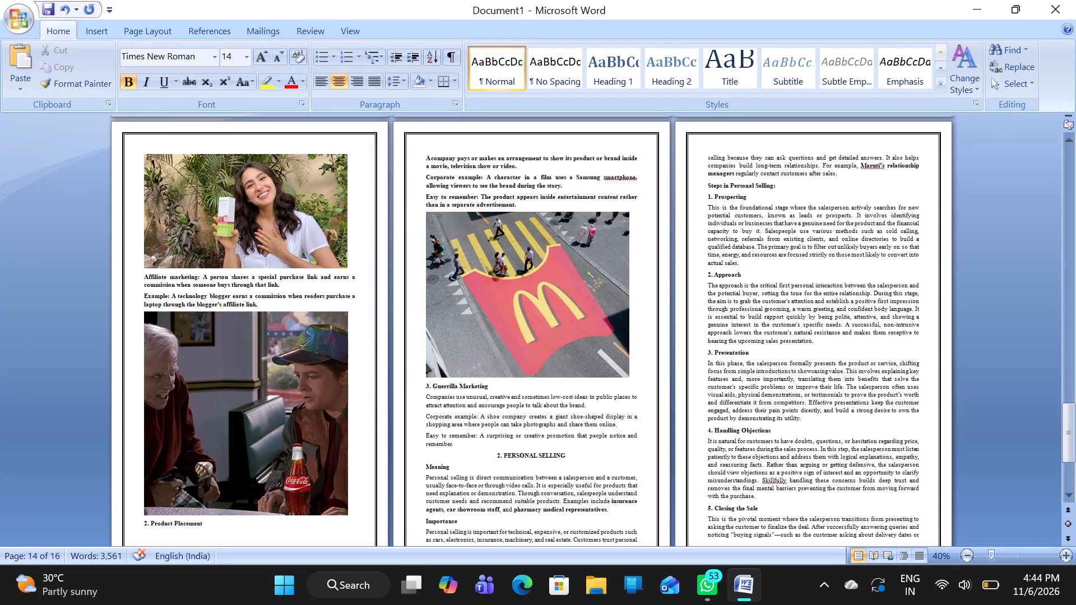
# Save Document1 as a Word document in the Documents folder, entering a file name beginning "Marketing management (internal )".
pyautogui.click(3, 18)
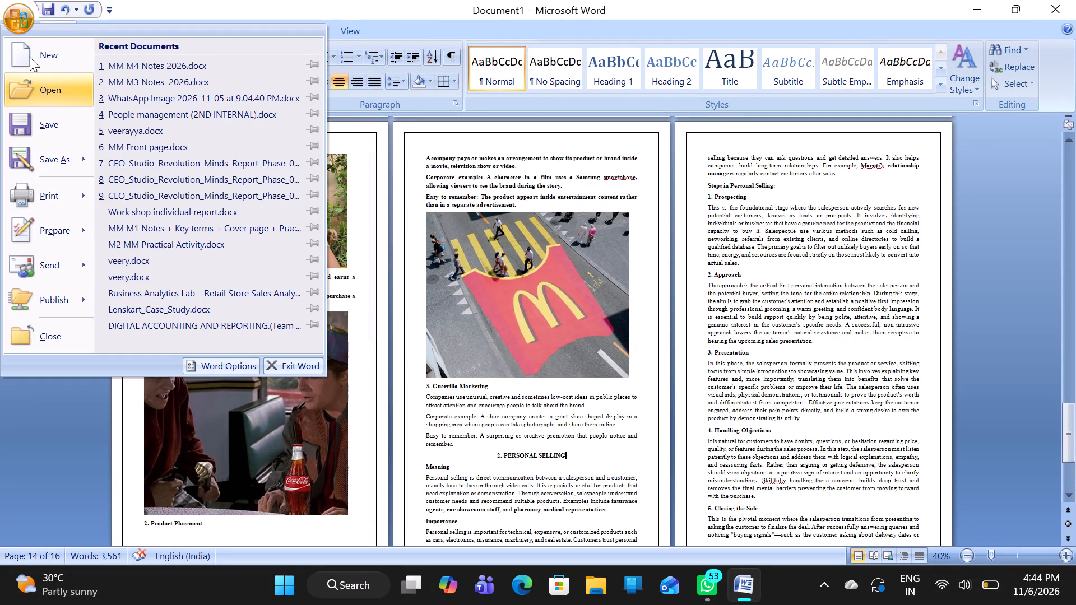
pyautogui.click(38, 171)
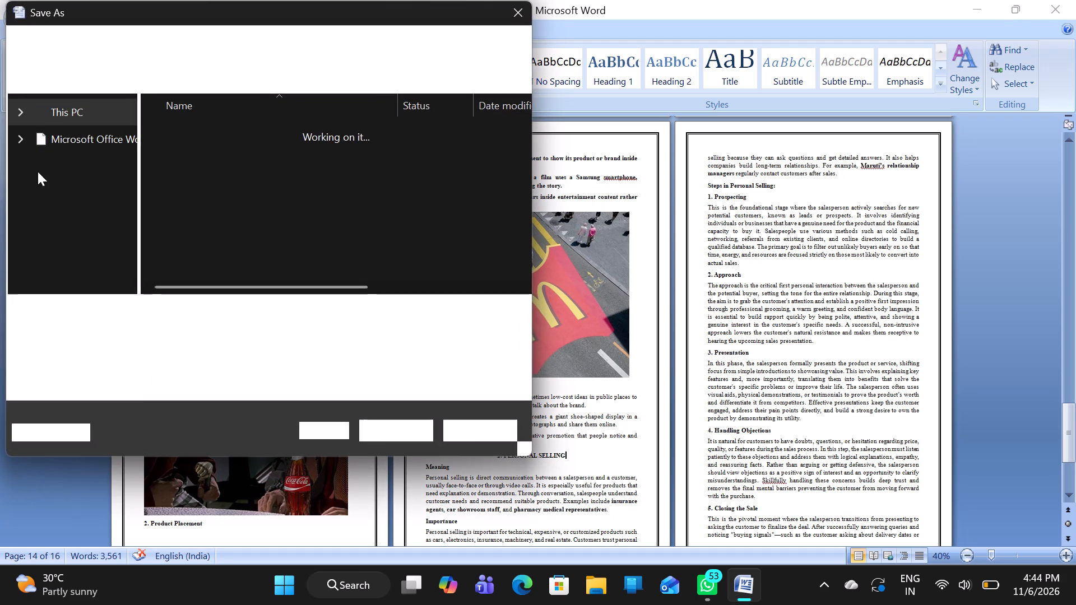
pyautogui.press('BackSpace')
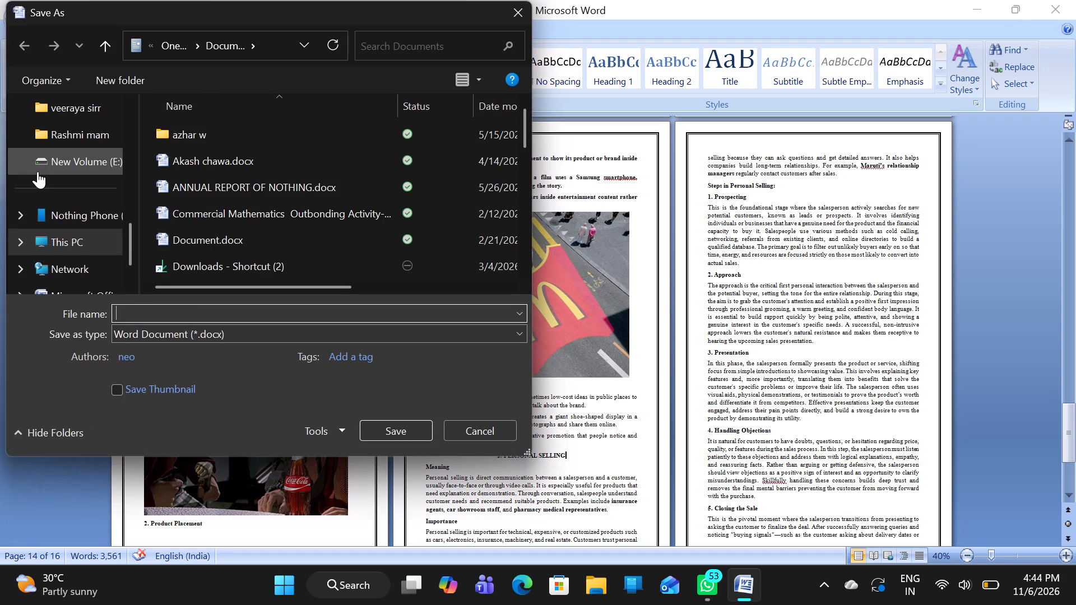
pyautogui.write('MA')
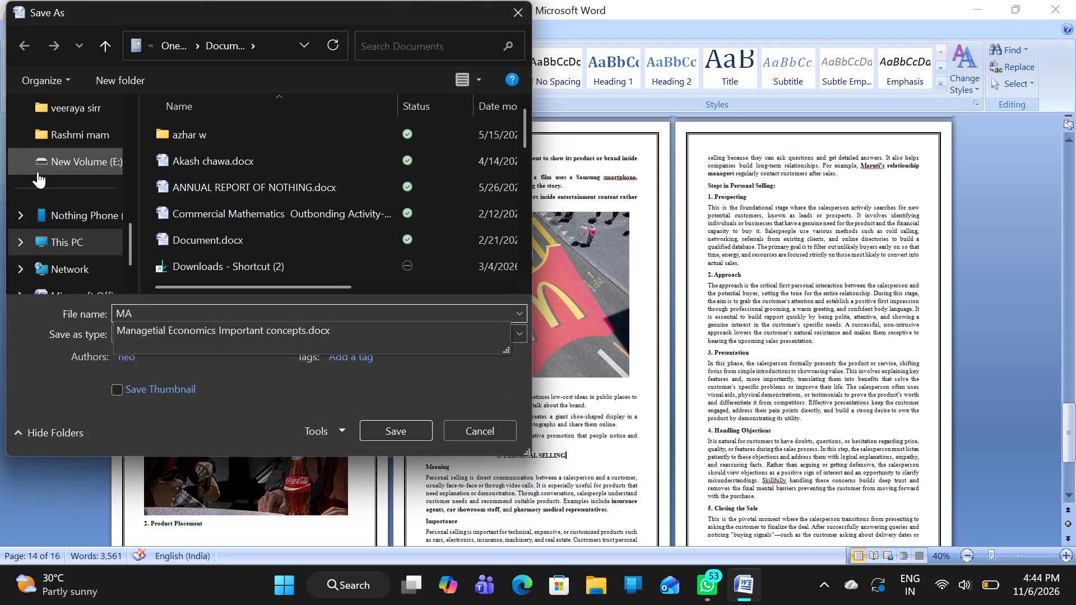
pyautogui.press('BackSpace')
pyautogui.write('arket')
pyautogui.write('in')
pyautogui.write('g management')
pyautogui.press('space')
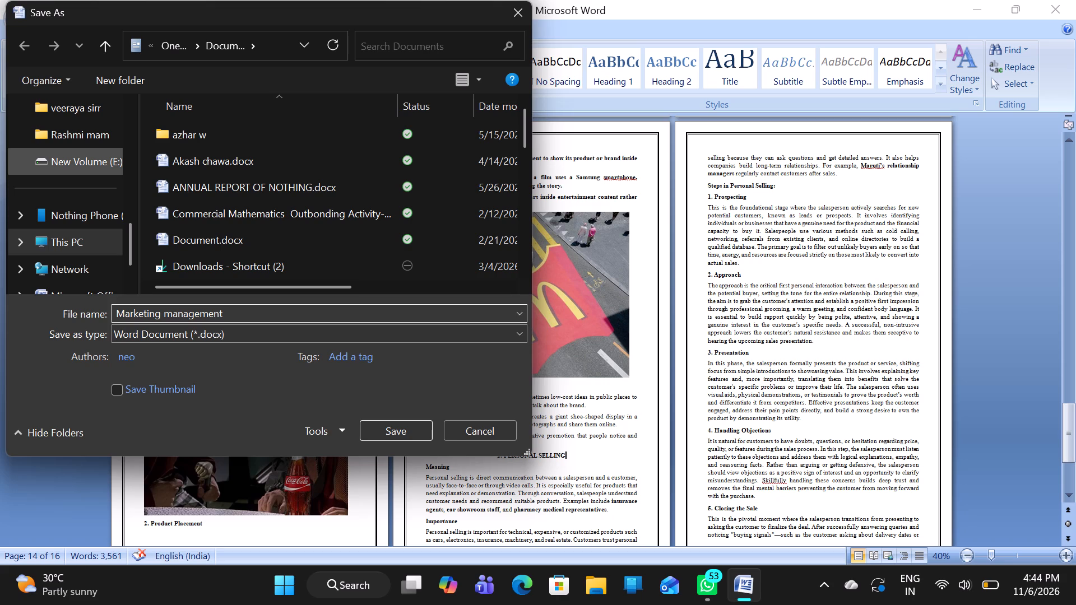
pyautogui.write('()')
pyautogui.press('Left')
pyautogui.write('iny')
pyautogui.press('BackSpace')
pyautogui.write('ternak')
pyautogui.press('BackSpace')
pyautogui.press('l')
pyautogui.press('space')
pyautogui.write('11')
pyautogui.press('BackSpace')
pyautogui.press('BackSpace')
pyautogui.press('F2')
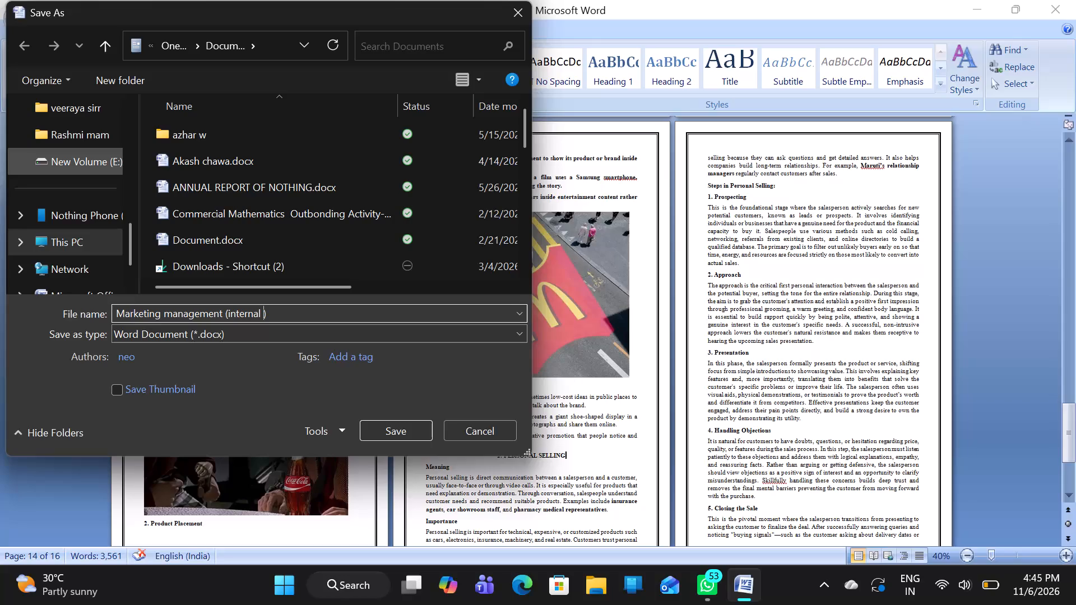